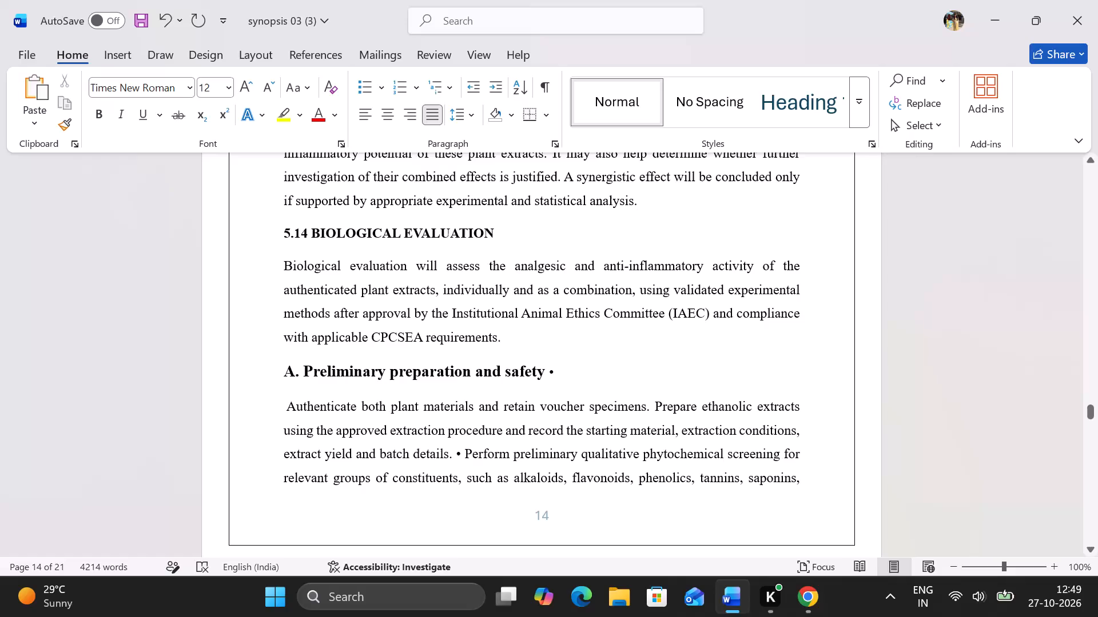
# Review the synopsis from the activity evaluation and Justification of Work sections through to the end of the reference list.
pyautogui.scroll(-2, 569, 492)
pyautogui.scroll(1, 569, 492)
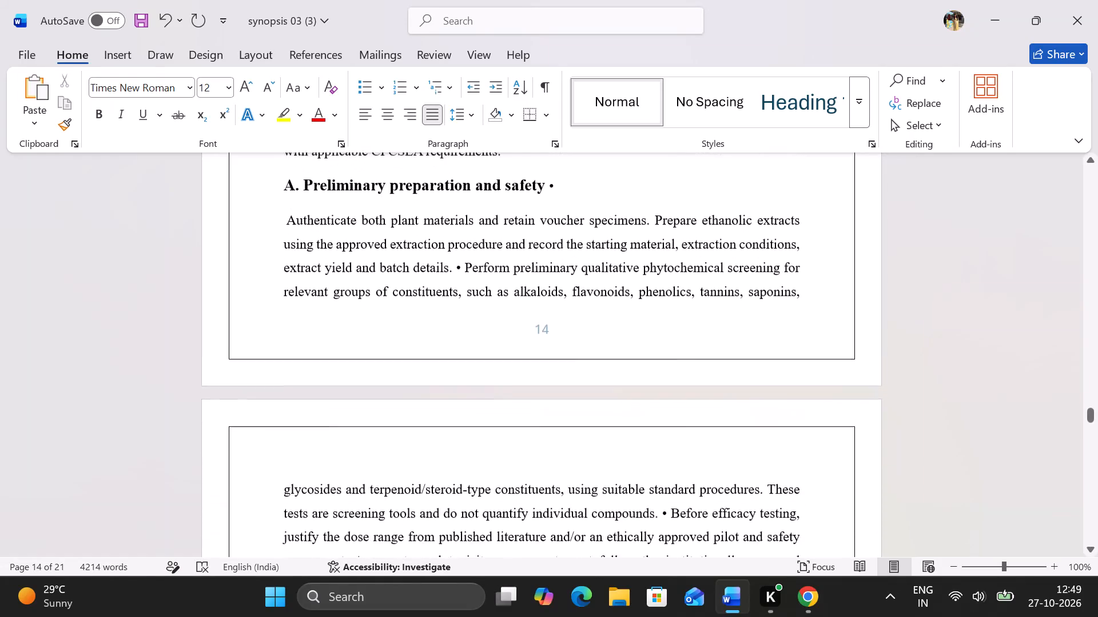
pyautogui.scroll(9, 569, 492)
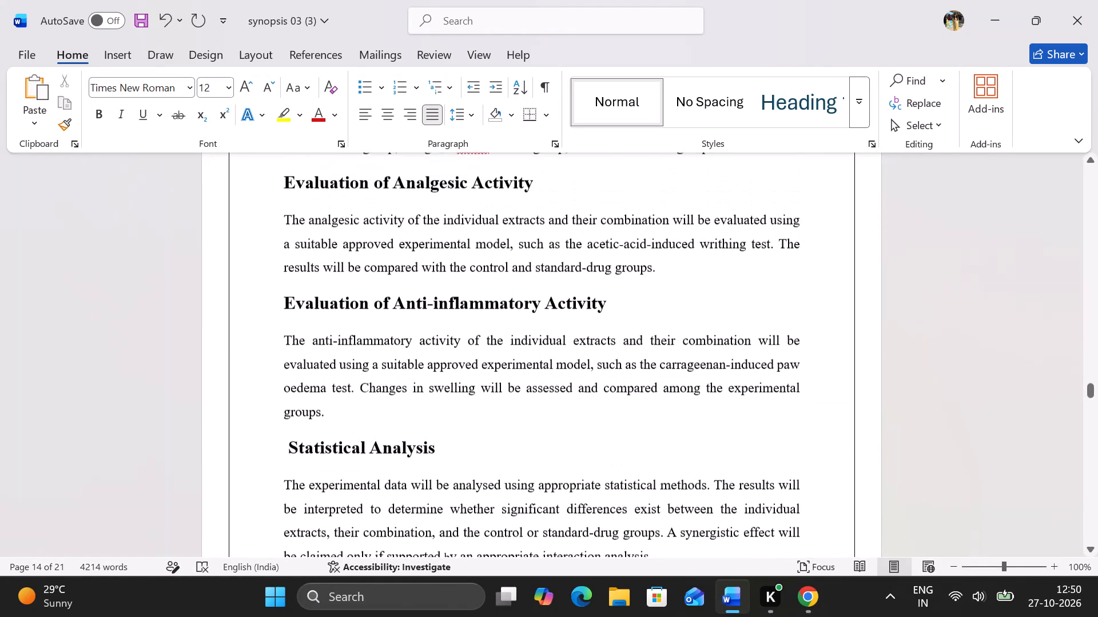
pyautogui.scroll(3, 569, 492)
pyautogui.scroll(-4, 569, 492)
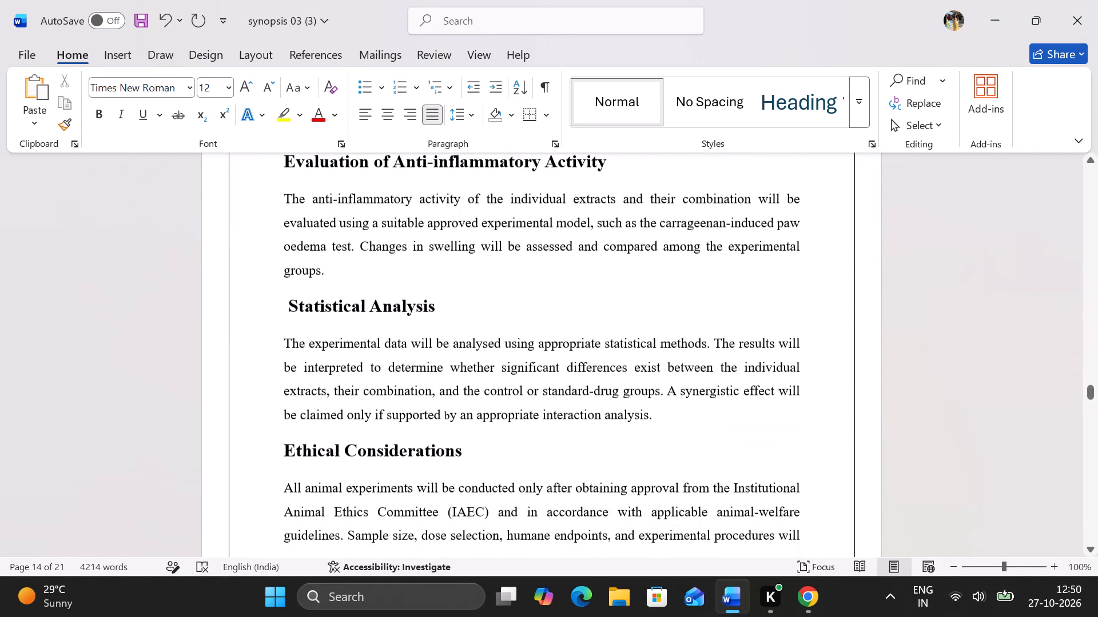
pyautogui.scroll(-7, 569, 492)
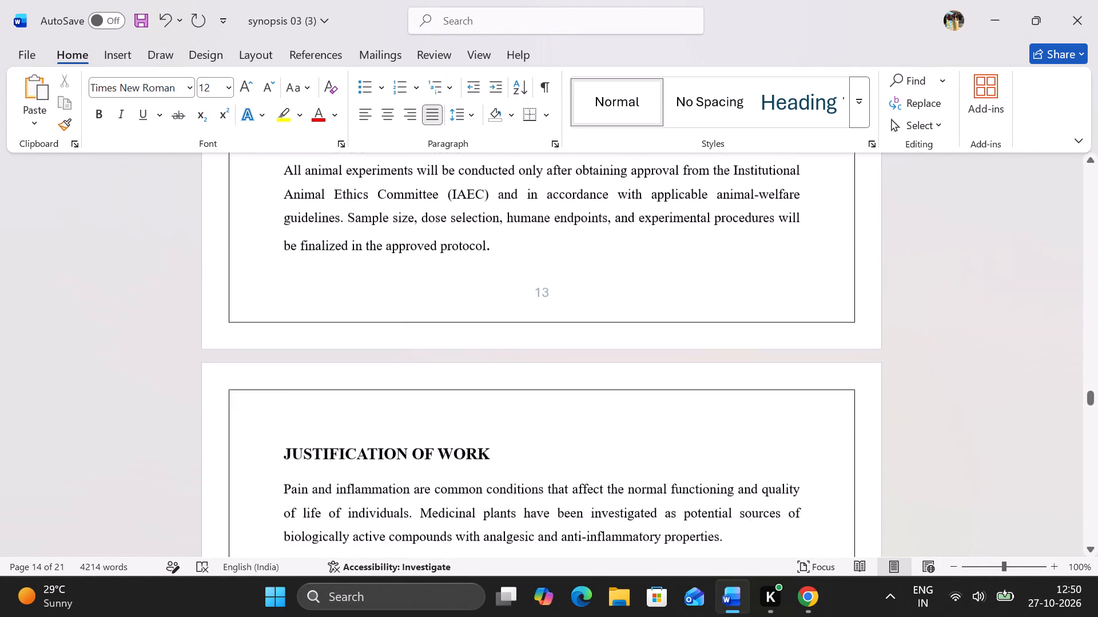
pyautogui.scroll(-4, 569, 492)
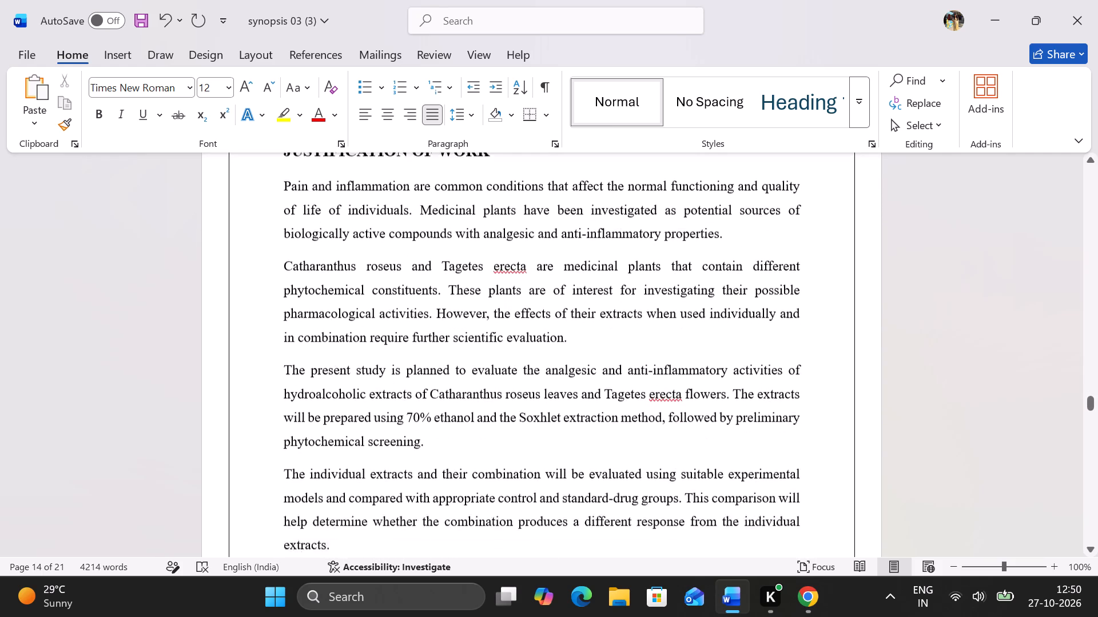
pyautogui.scroll(-14, 569, 492)
pyautogui.scroll(-8, 569, 492)
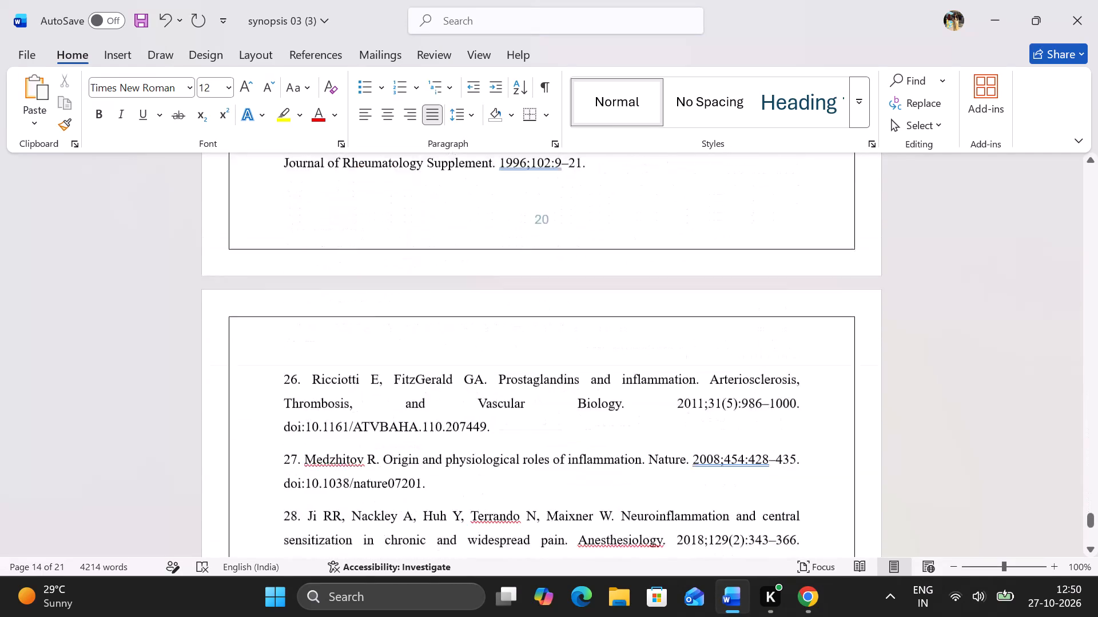
pyautogui.scroll(-8, 569, 492)
pyautogui.scroll(4, 569, 492)
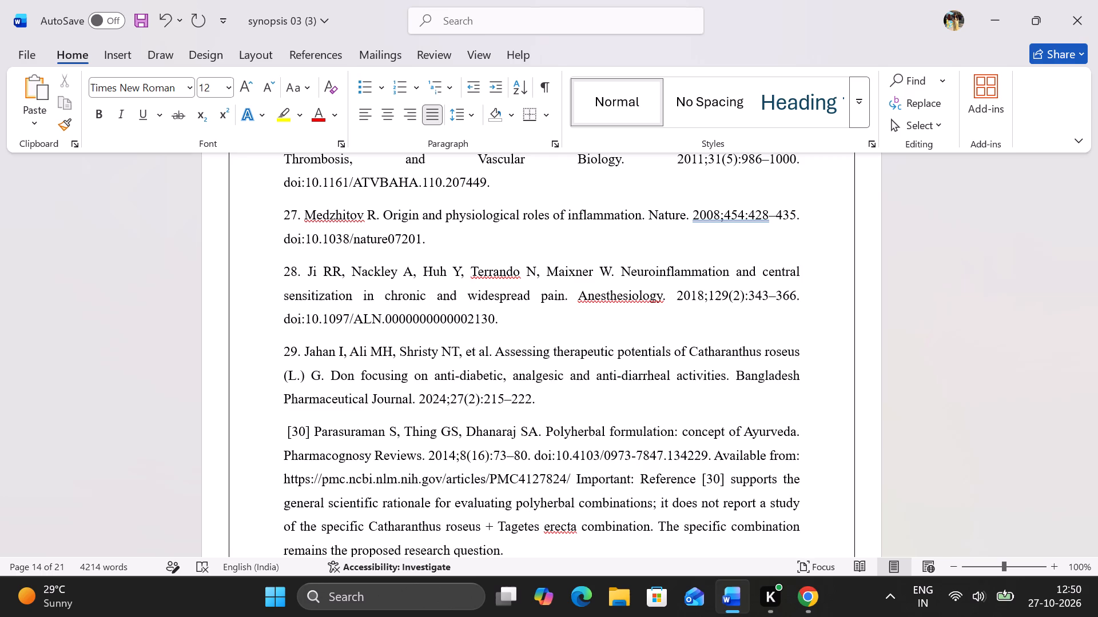
pyautogui.scroll(-2, 569, 492)
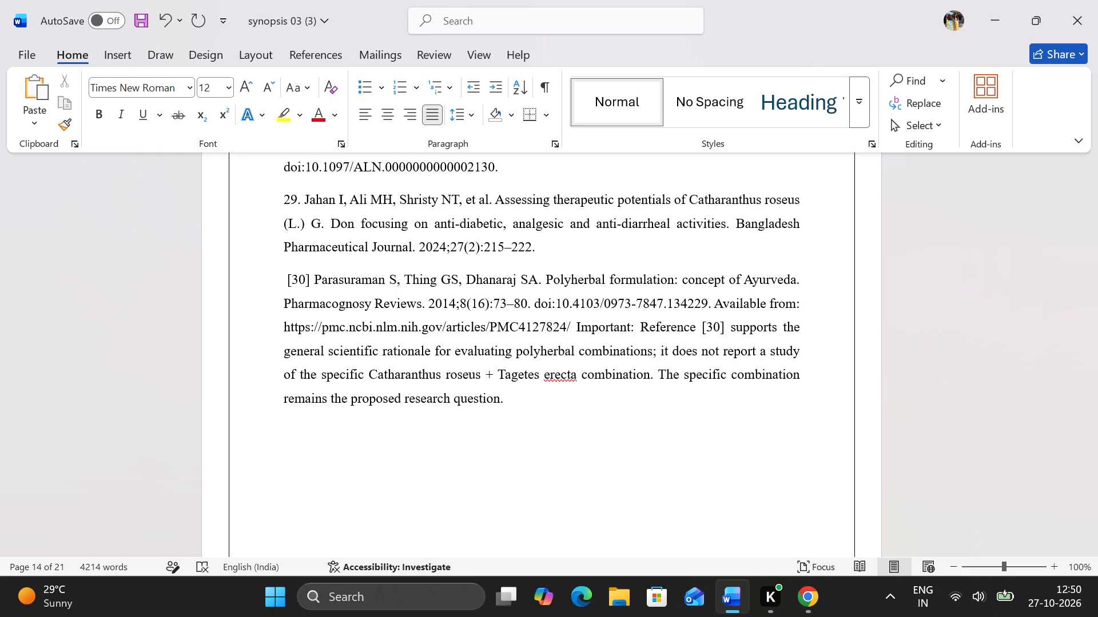
pyautogui.scroll(-1, 569, 492)
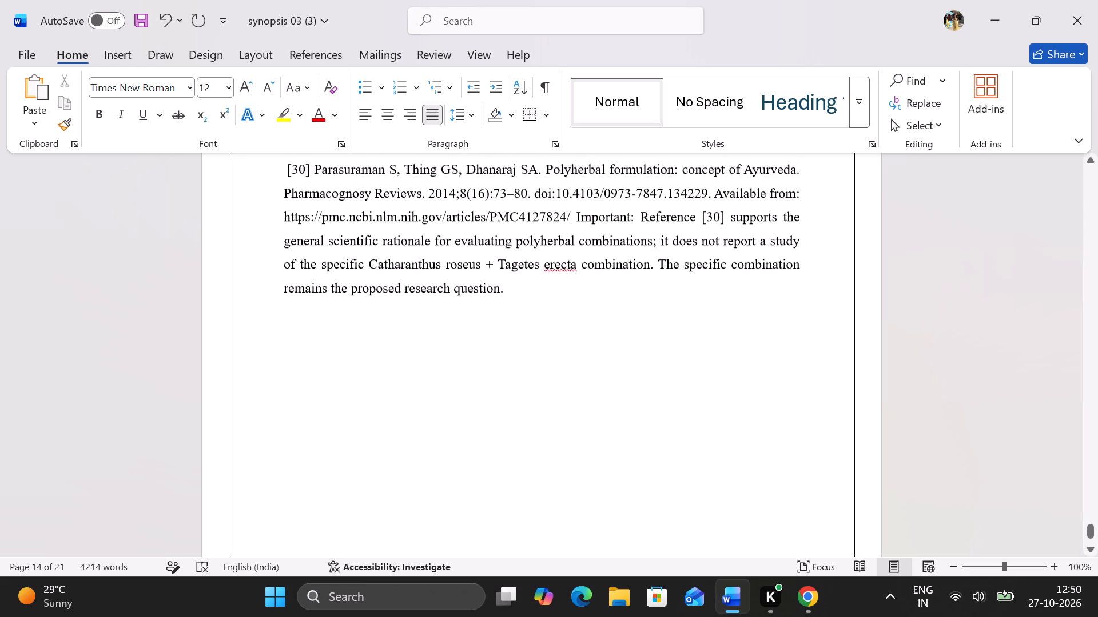
pyautogui.scroll(1, 569, 492)
pyautogui.scroll(-3, 569, 492)
pyautogui.scroll(5, 569, 492)
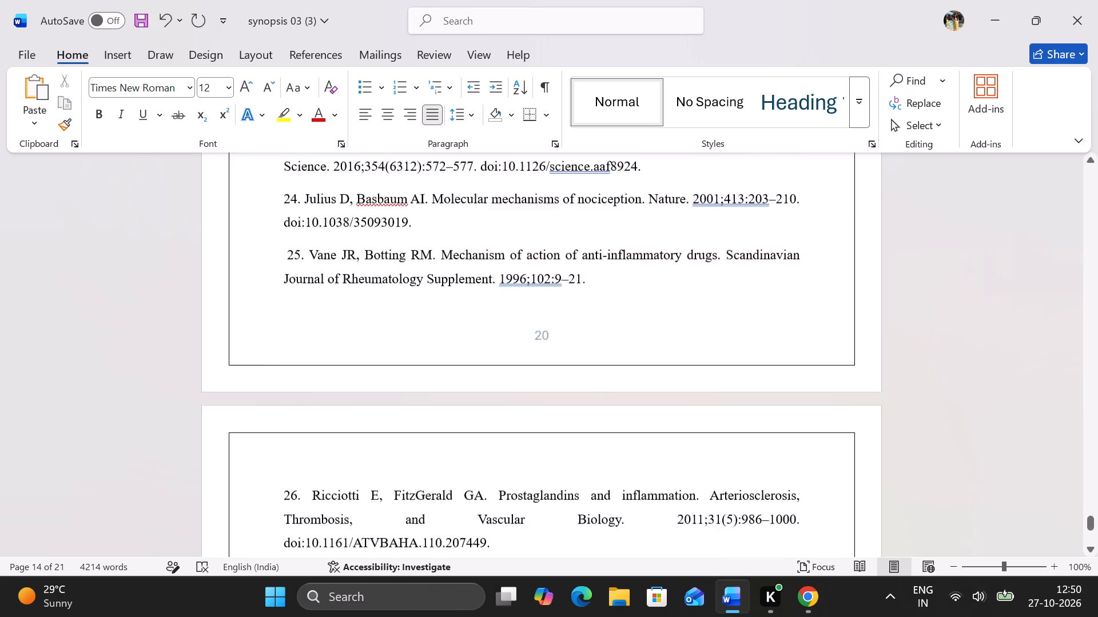
# Check the layout of the Tagetes erecta pages, from the marigold picture through the tables to Review of Literature.
pyautogui.scroll(15, 569, 492)
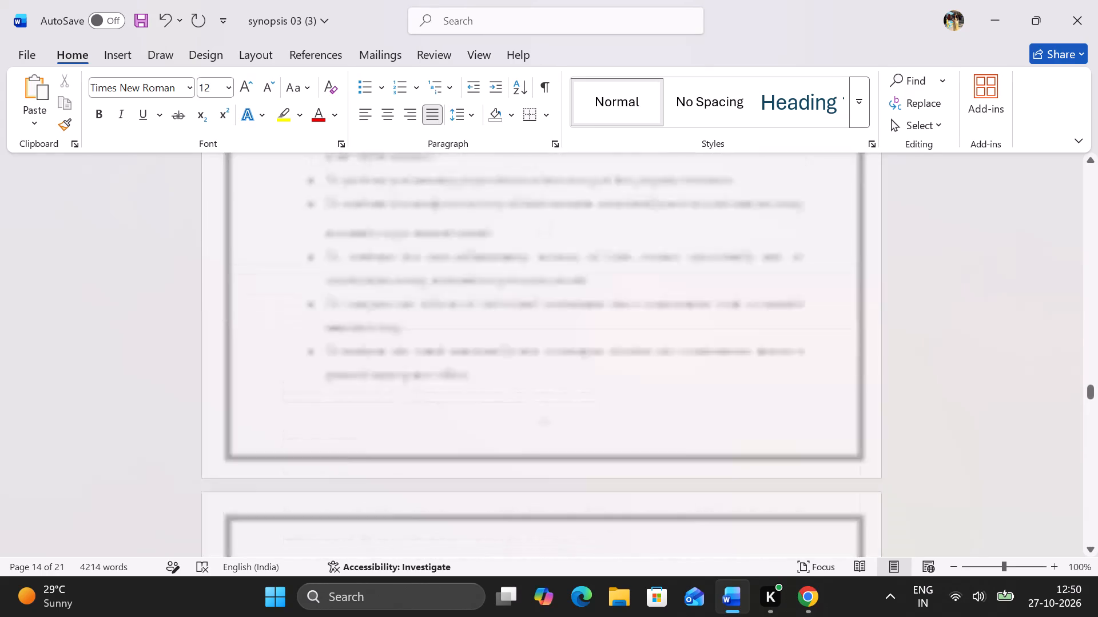
pyautogui.scroll(4, 569, 492)
pyautogui.hscroll(1, 569, 492)
pyautogui.scroll(-1, 569, 492)
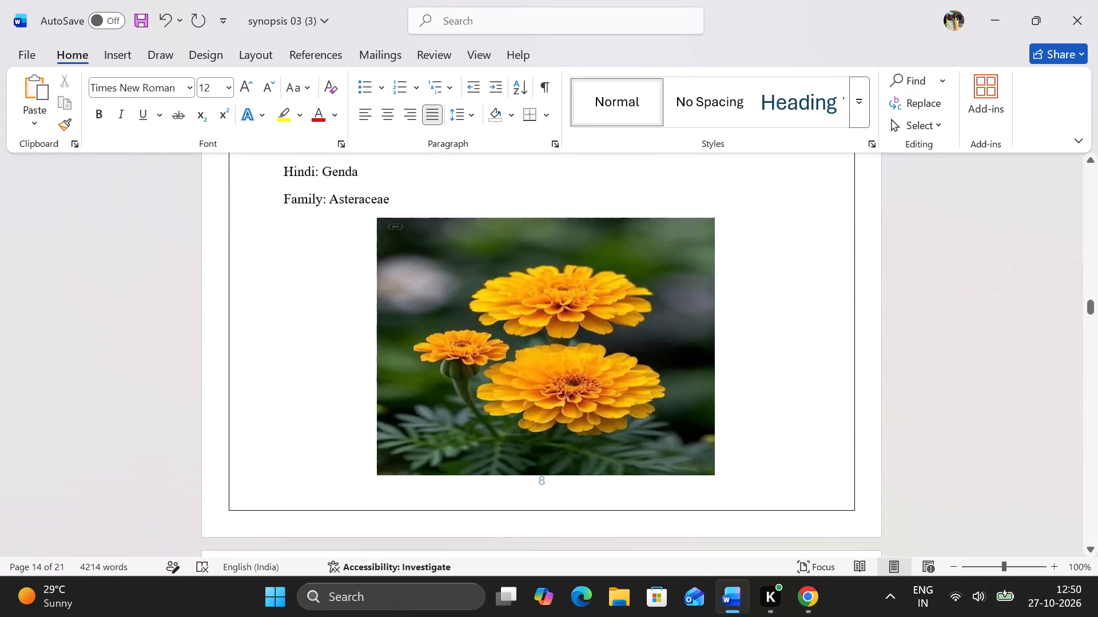
pyautogui.scroll(-4, 569, 492)
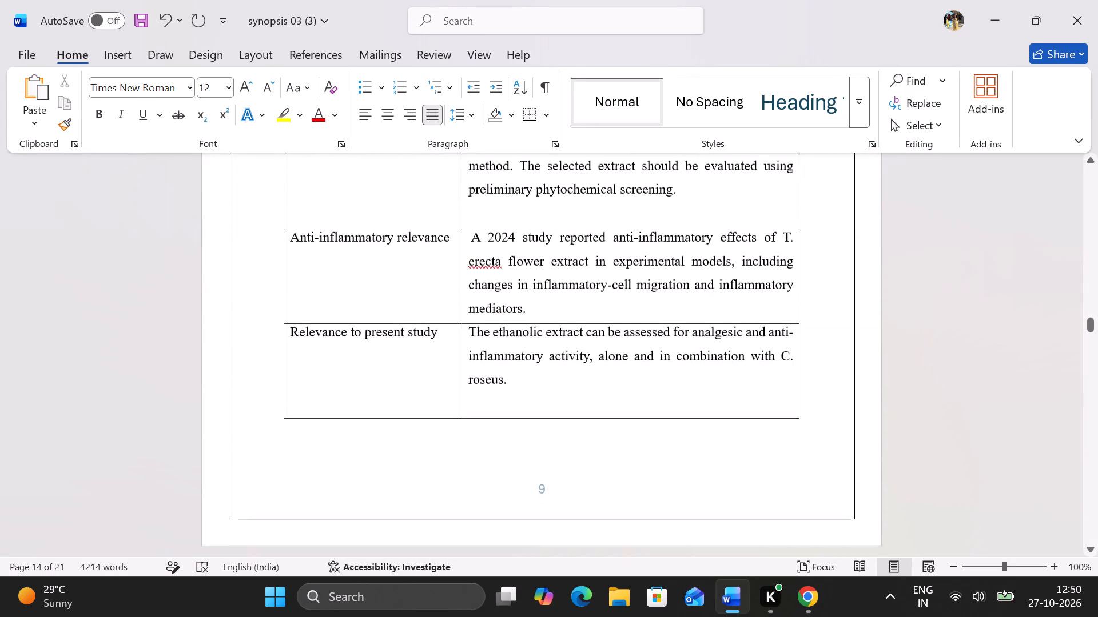
pyautogui.scroll(-5, 569, 492)
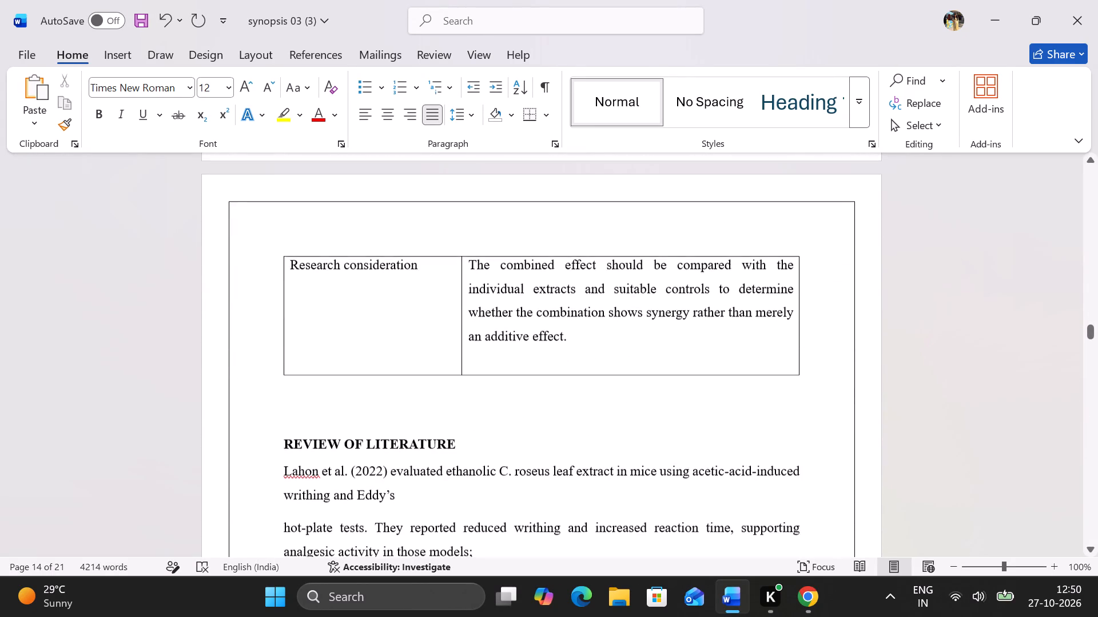
# Delete the extra blank line between the taxonomic classification table and the "Tagetes erecta profile" heading.
pyautogui.scroll(4, 569, 492)
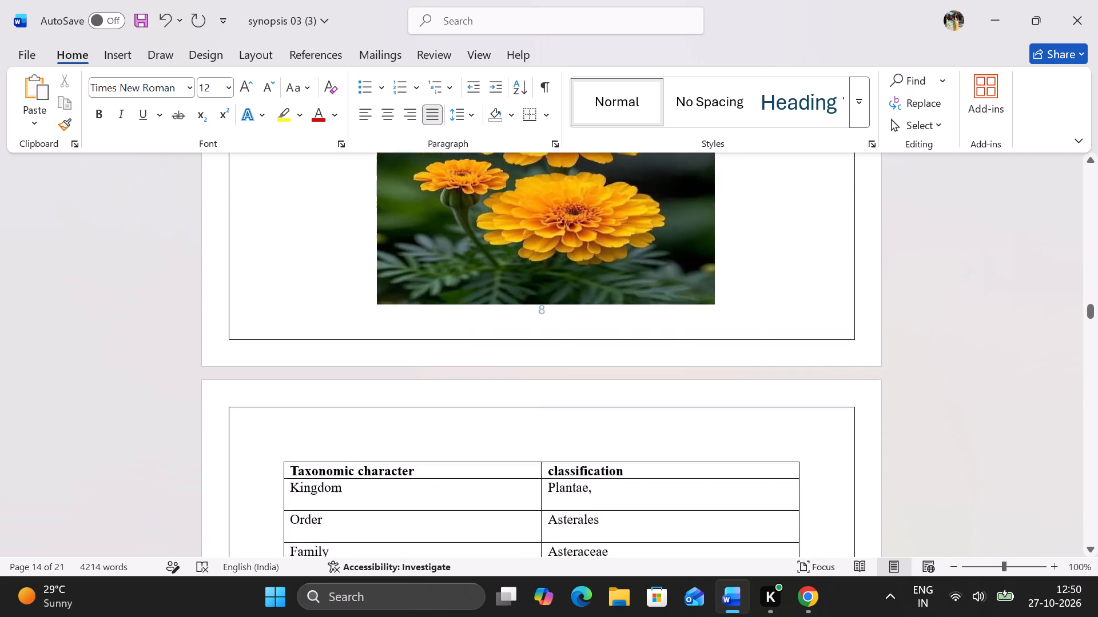
pyautogui.scroll(-4, 569, 492)
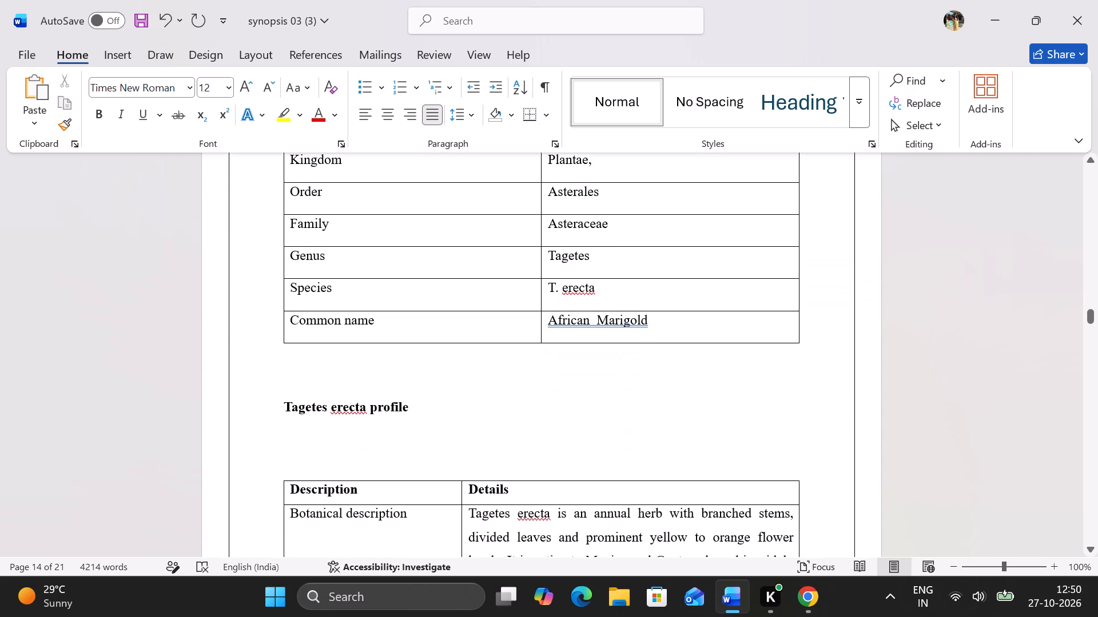
pyautogui.click(284, 406)
pyautogui.press('BackSpace')
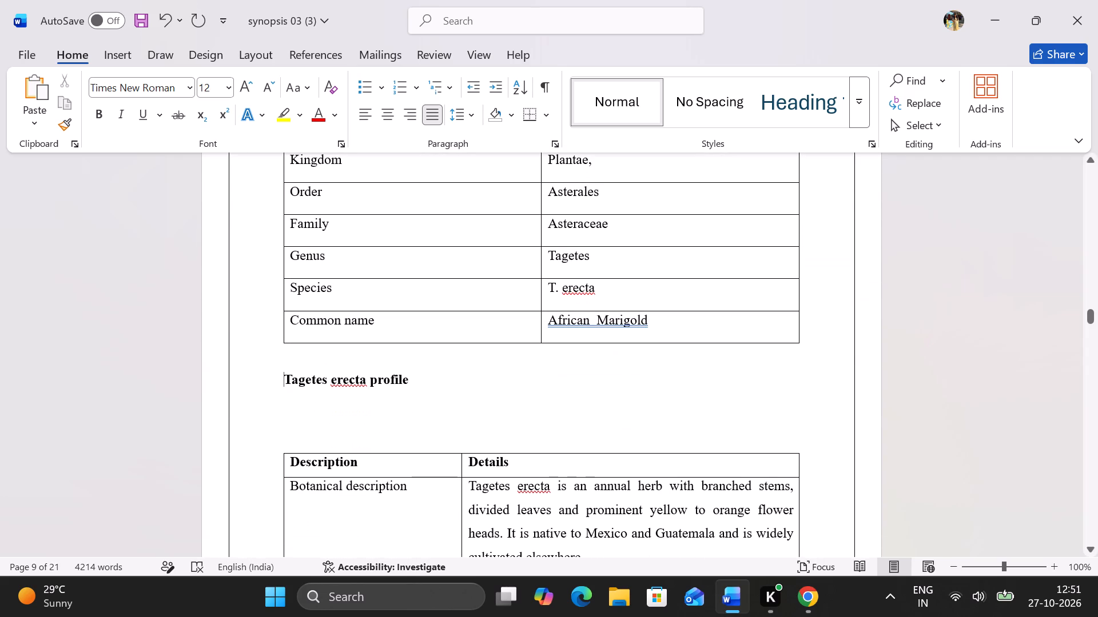
# Remove the two blank lines between the "Tagetes erecta profile" heading and its Description/Details table.
pyautogui.click(276, 454)
pyautogui.click(262, 474)
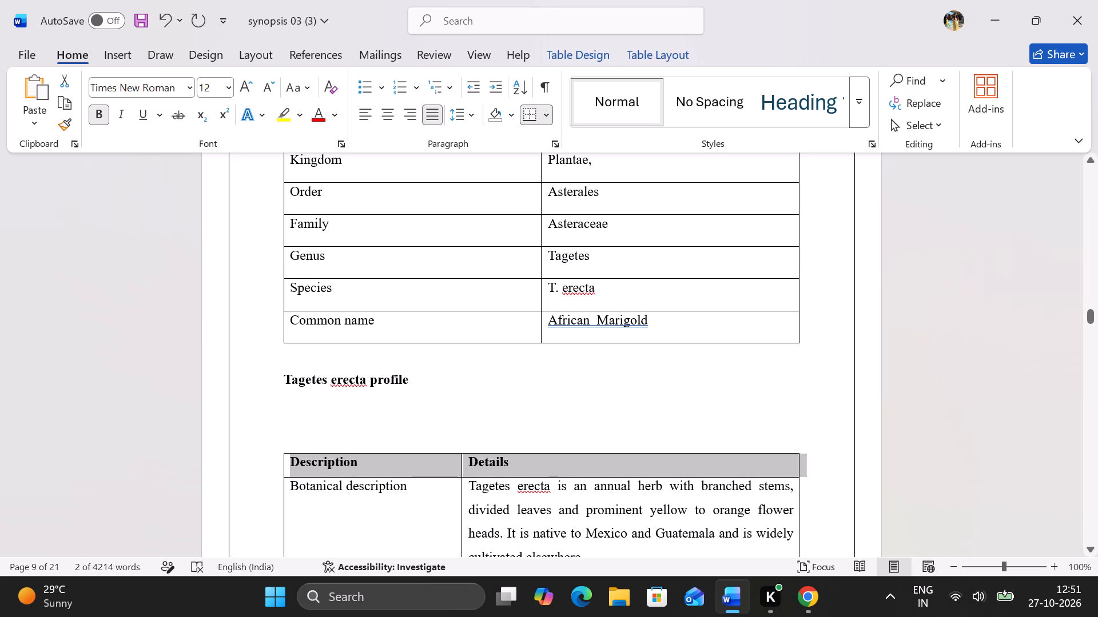
pyautogui.click(423, 385)
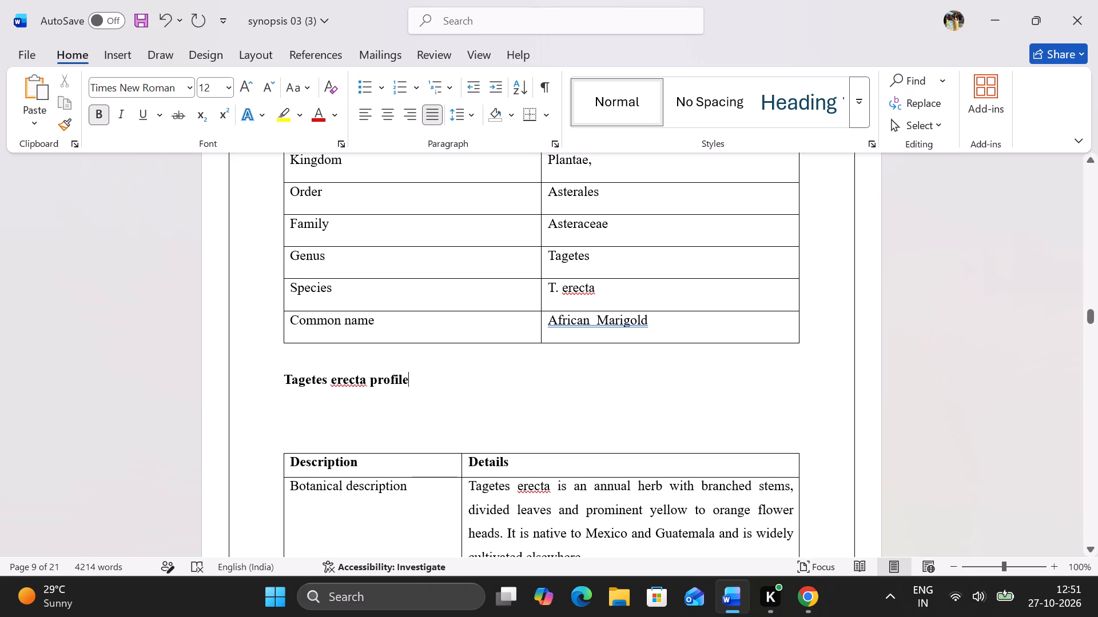
pyautogui.click(277, 447)
pyautogui.press('BackSpace')
pyautogui.press('BackSpace')
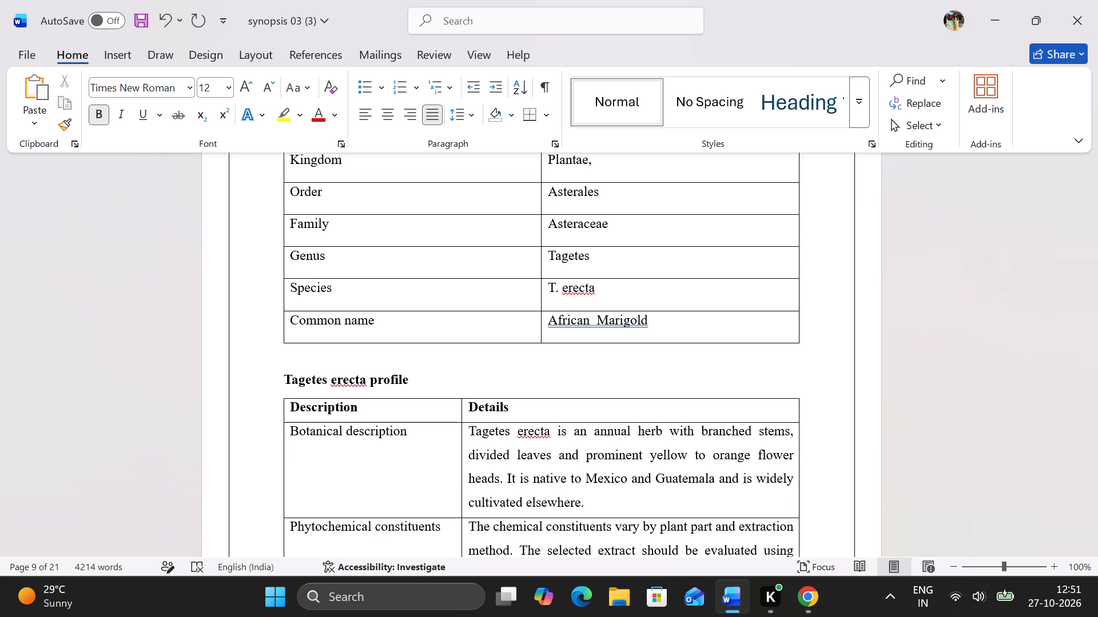
# Delete the blank lines above the "REVIEW OF LITERATURE" heading at the start of page 10.
pyautogui.scroll(-1, 277, 447)
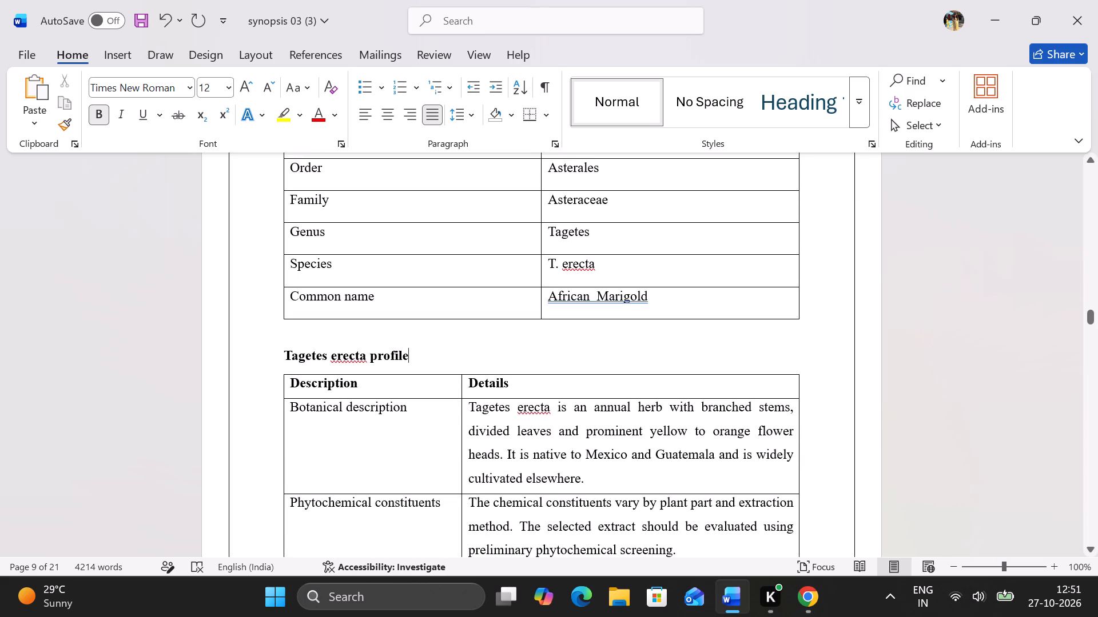
pyautogui.scroll(-4, 256, 450)
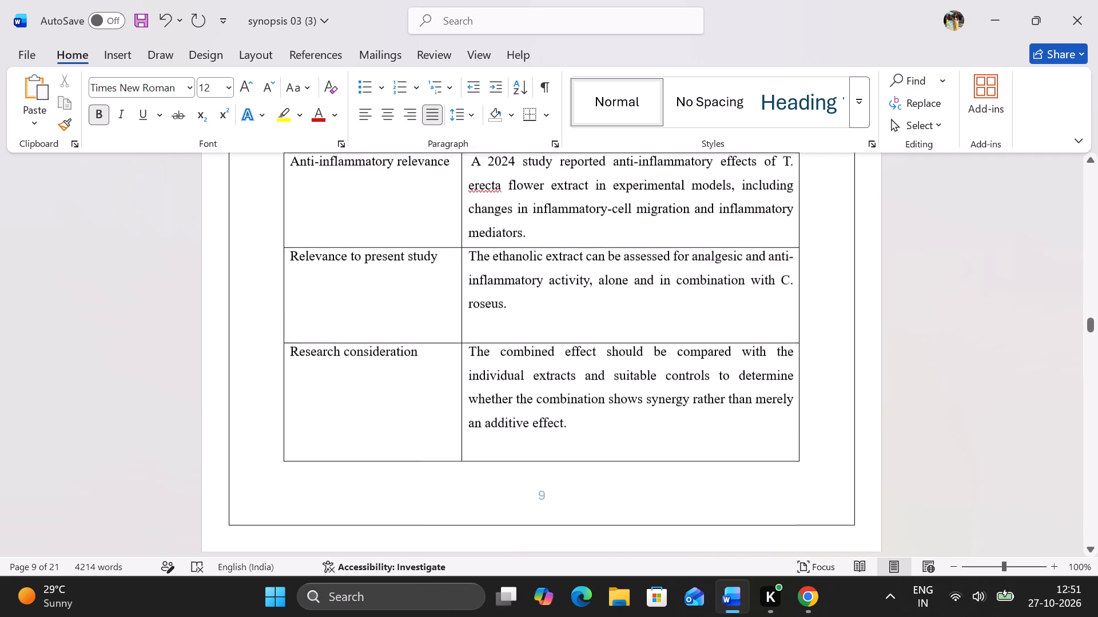
pyautogui.scroll(-3, 256, 450)
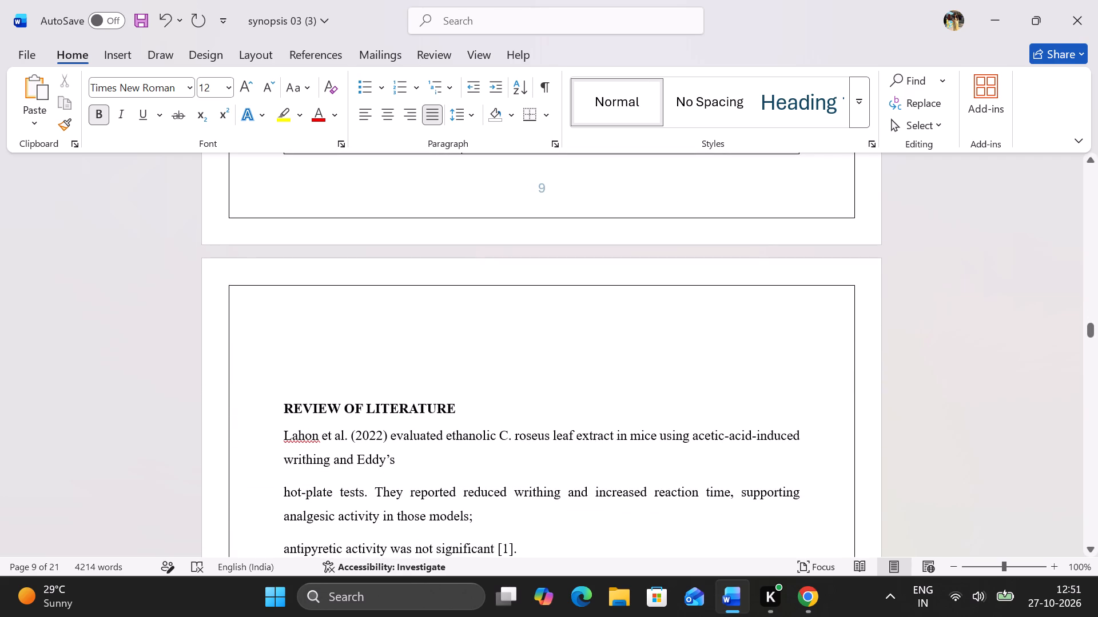
pyautogui.click(280, 404)
pyautogui.press('BackSpace')
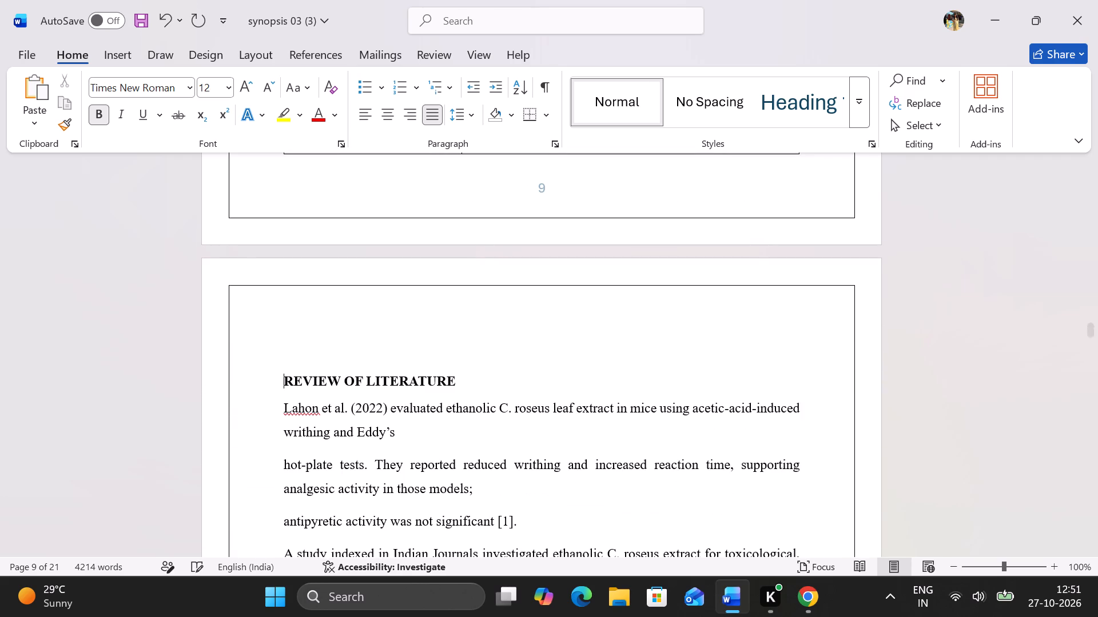
pyautogui.press('BackSpace')
pyautogui.press('BackSpace')
pyautogui.press('BackSpace')
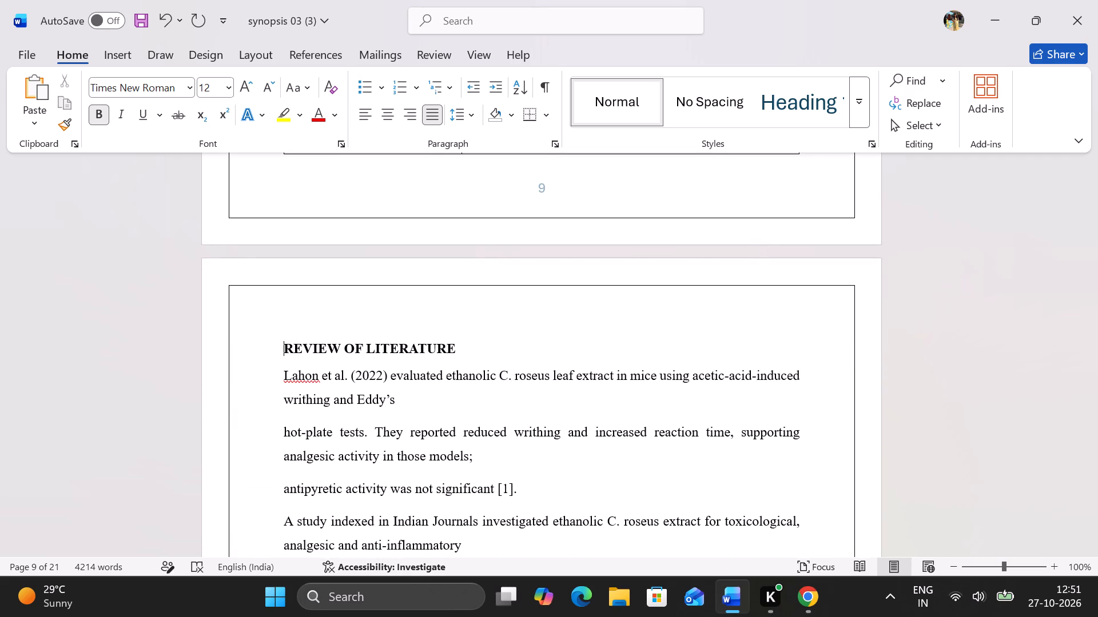
# Examine the layout and text from Review of Literature through Aim and Objectives to the Materials and Methodology section.
pyautogui.scroll(1, 315, 410)
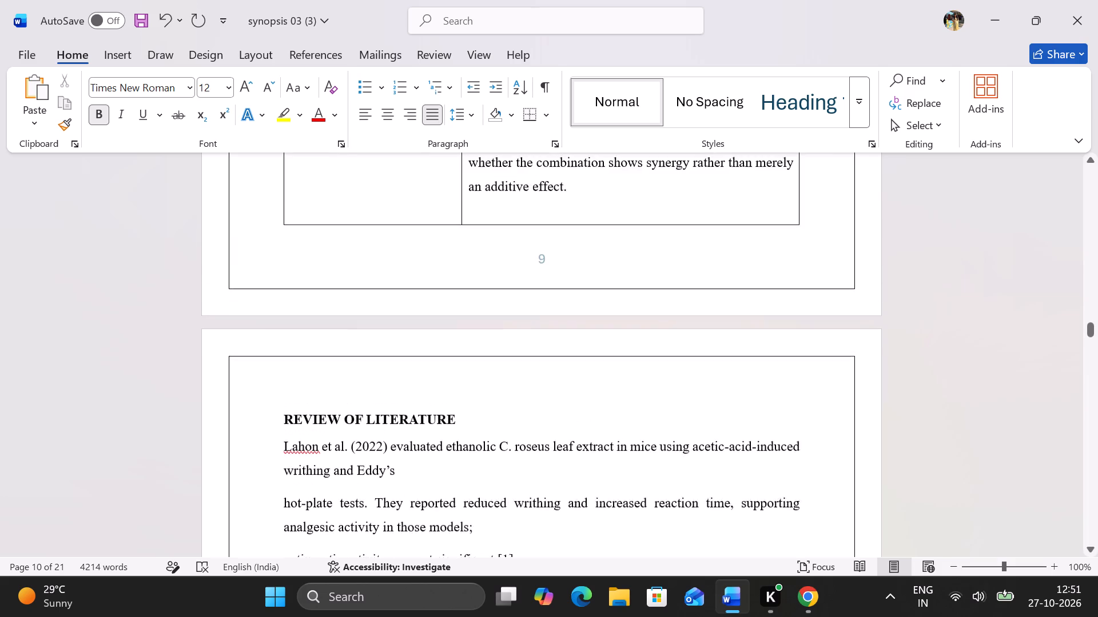
pyautogui.scroll(1, 315, 410)
pyautogui.scroll(-7, 315, 410)
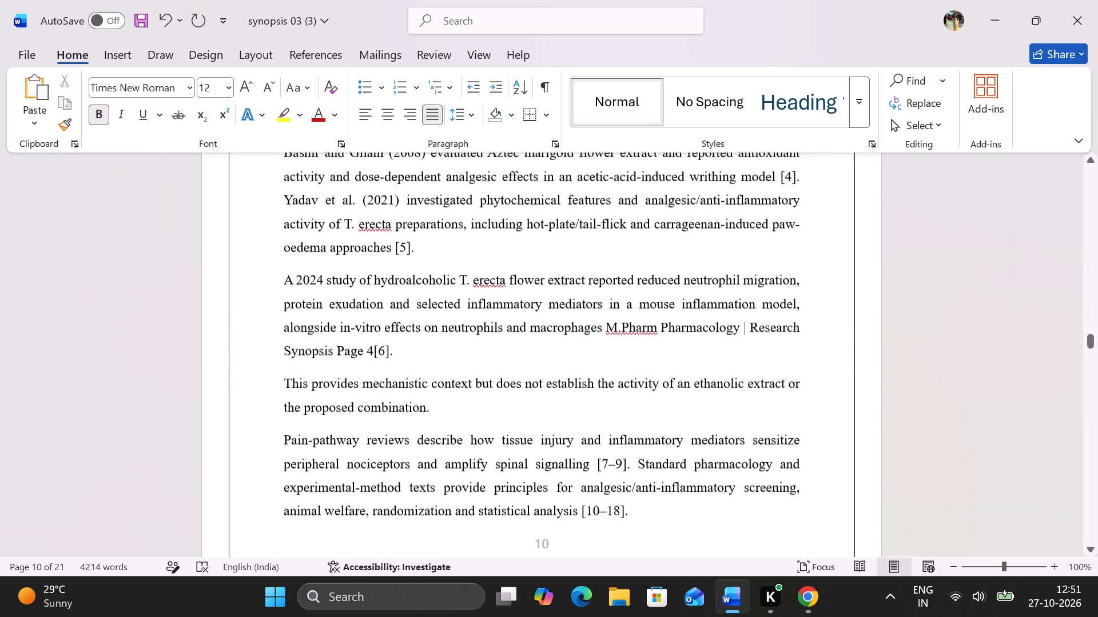
pyautogui.scroll(-5, 315, 410)
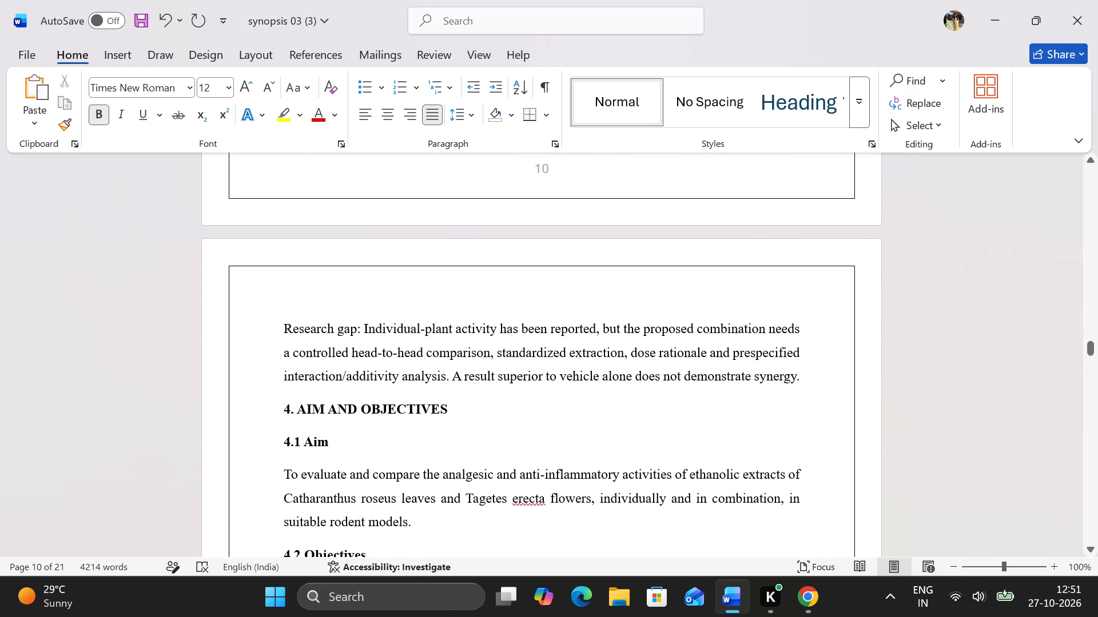
pyautogui.scroll(2, 315, 410)
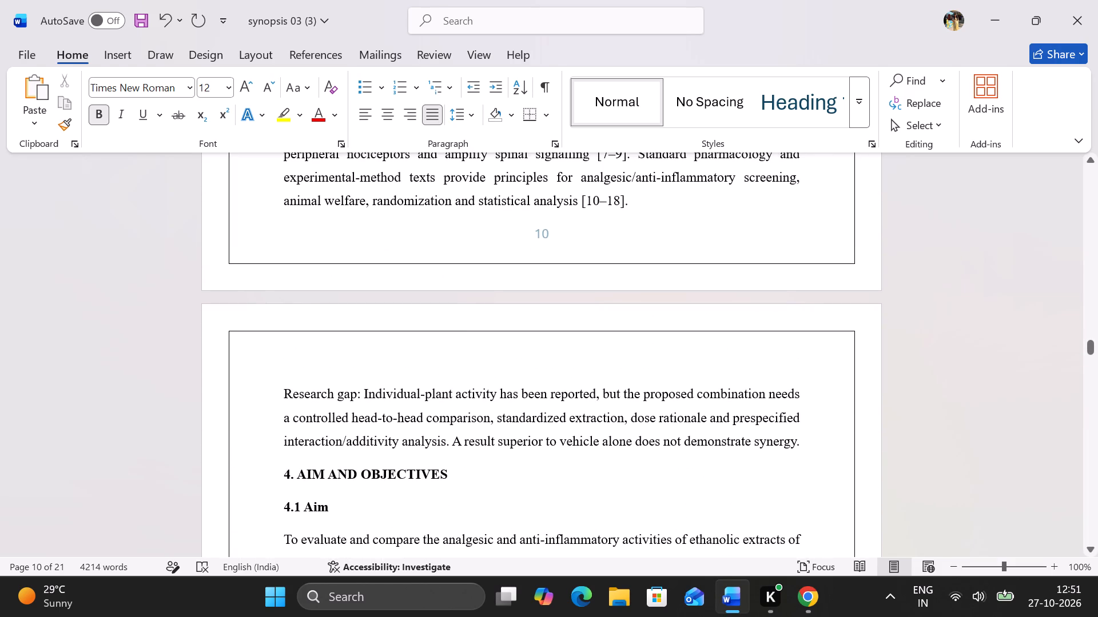
pyautogui.scroll(-2, 315, 410)
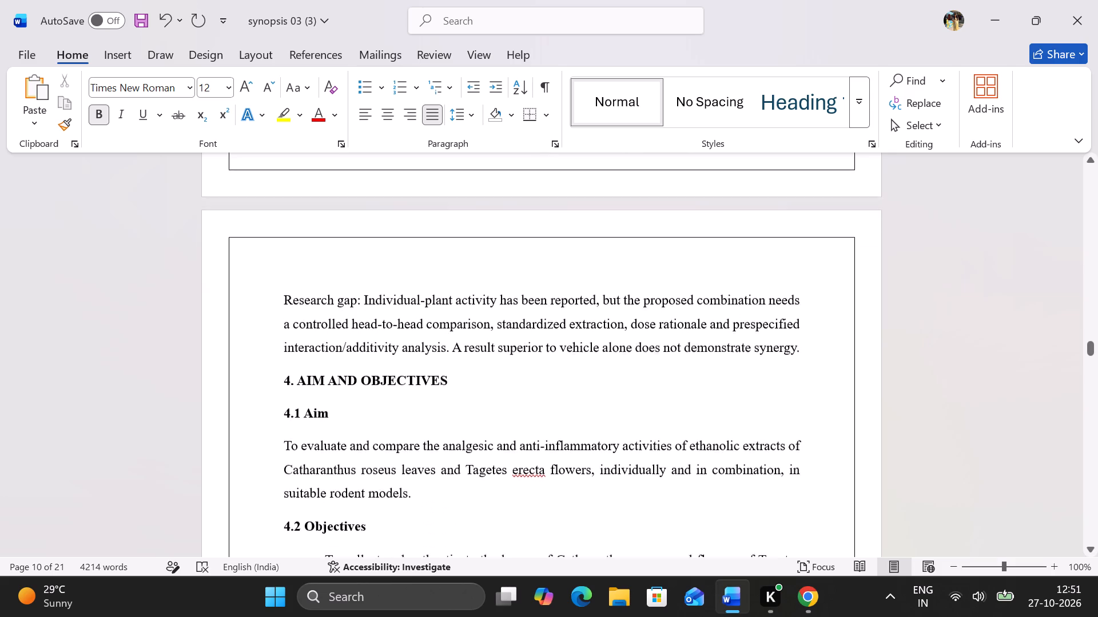
pyautogui.scroll(-3, 315, 410)
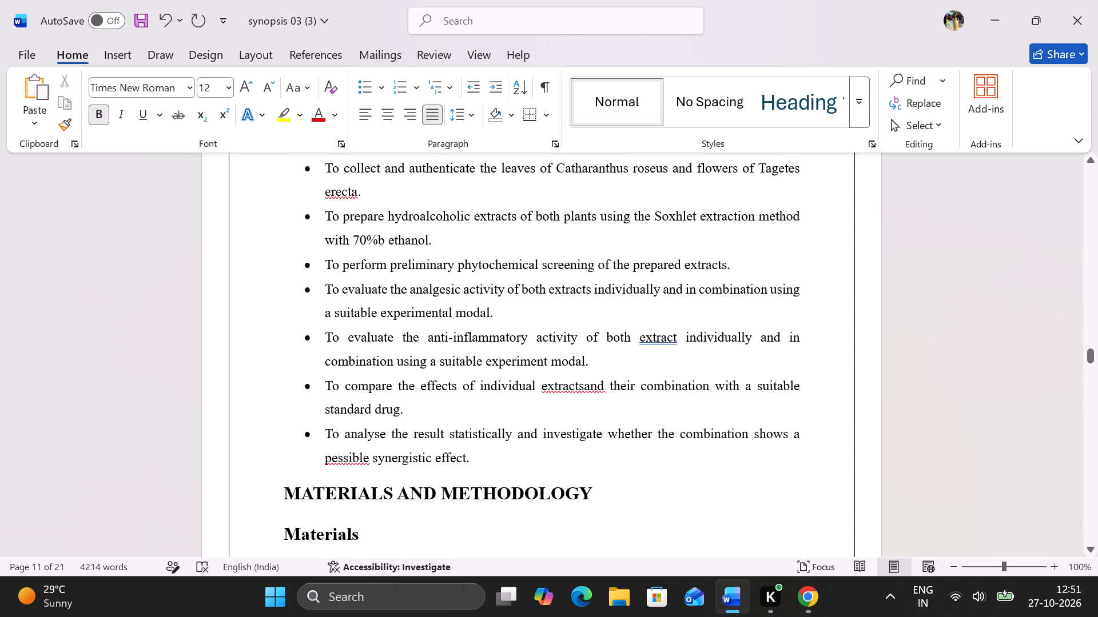
pyautogui.scroll(-1, 315, 410)
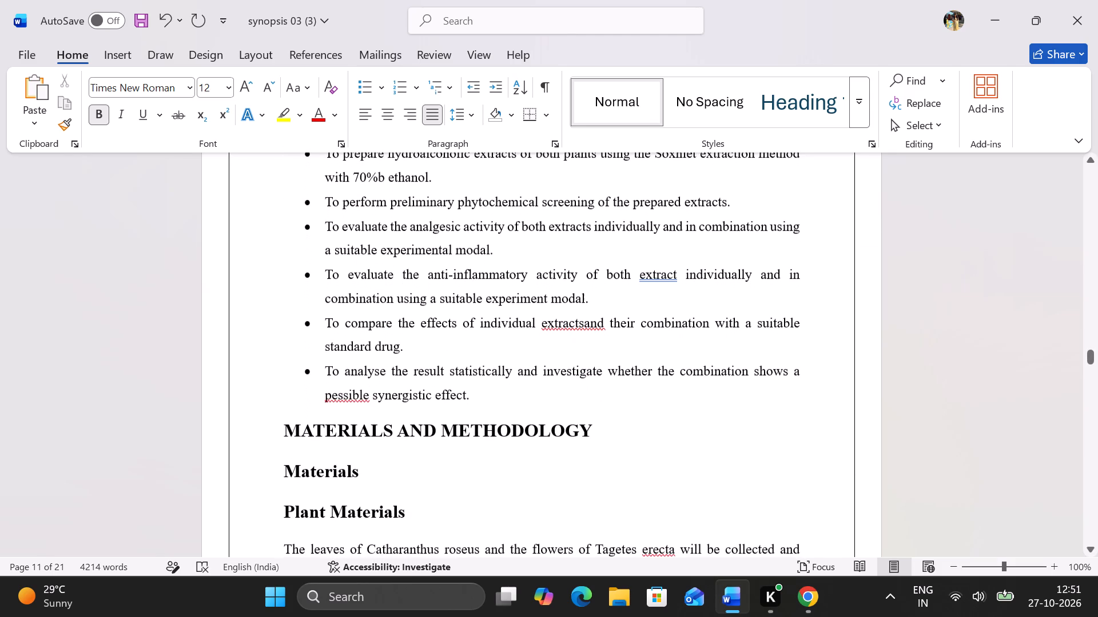
pyautogui.scroll(-1, 316, 395)
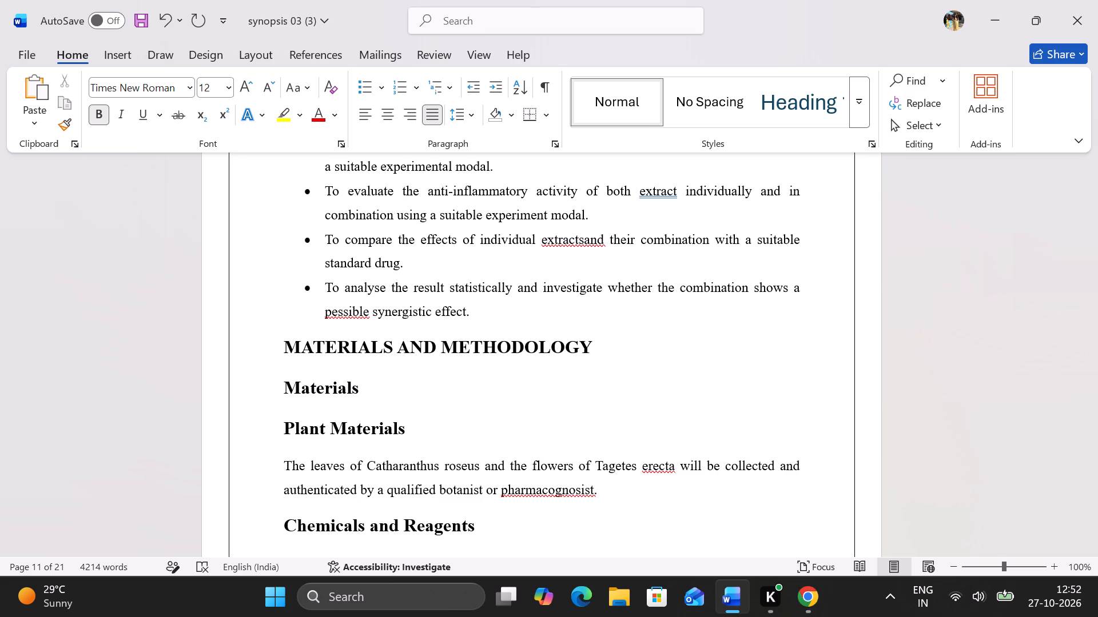
# Examine the Materials and Methodology pages through the "A. Preliminary preparation and safety" section on page 14.
pyautogui.scroll(-2, 316, 395)
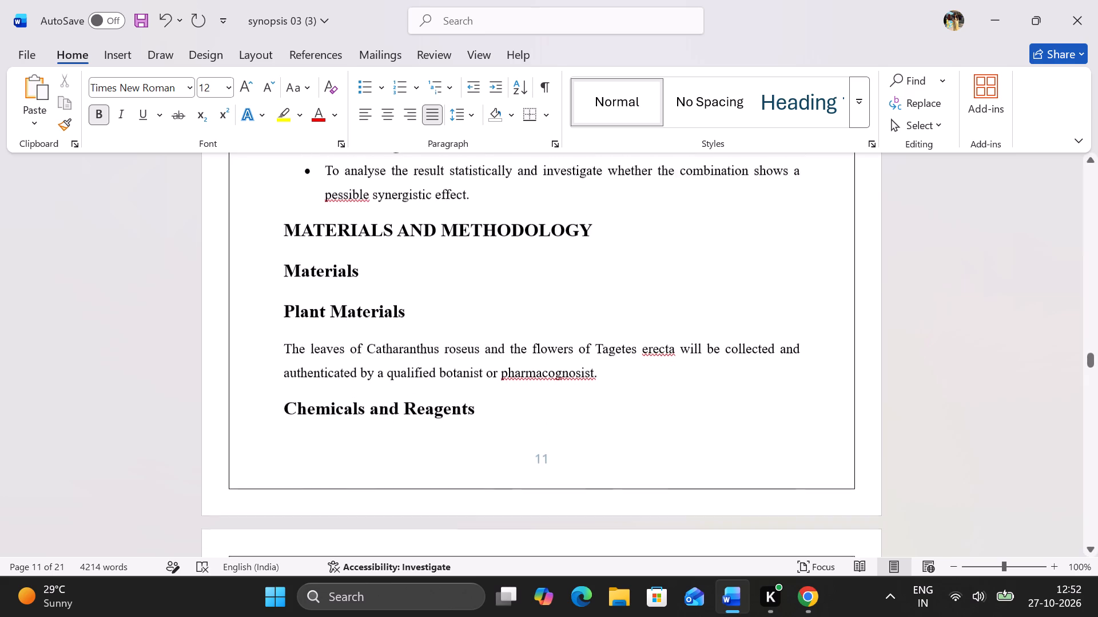
pyautogui.scroll(-6, 316, 395)
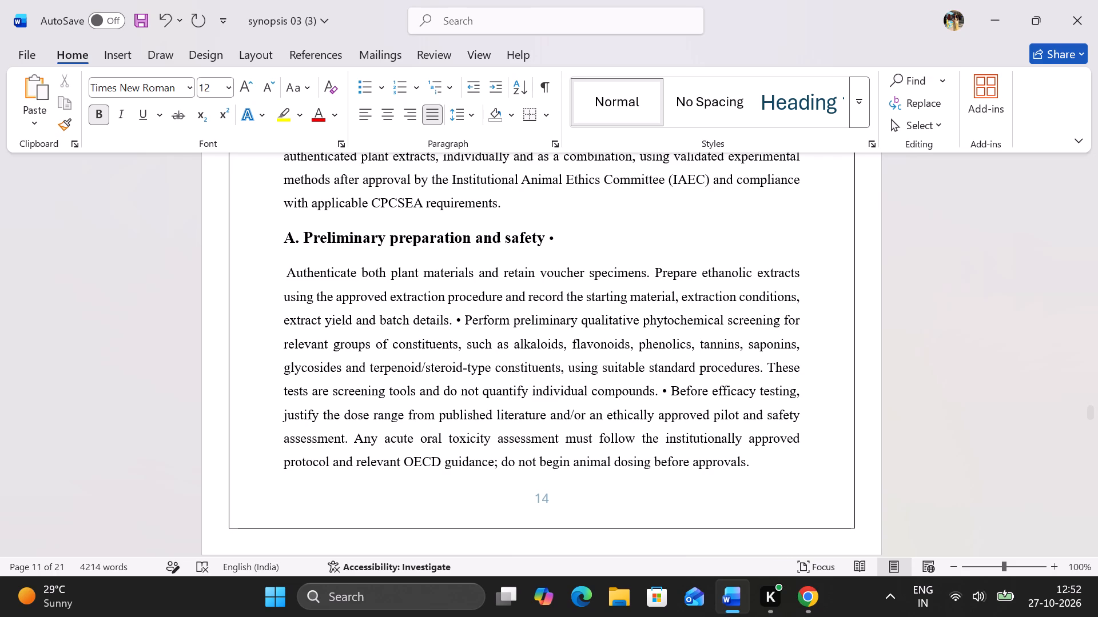
pyautogui.click(357, 318)
pyautogui.press('Home')
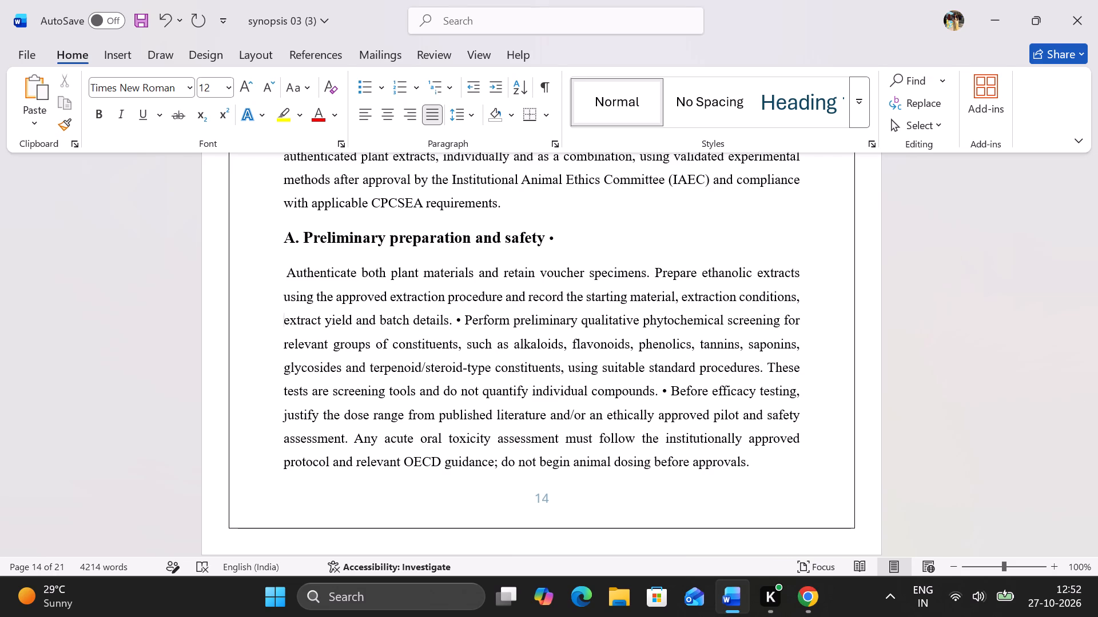
pyautogui.press('F11')
pyautogui.click(545, 394)
# Return to the start of the synopsis and review the title page's text and layout.
pyautogui.scroll(10, 545, 394)
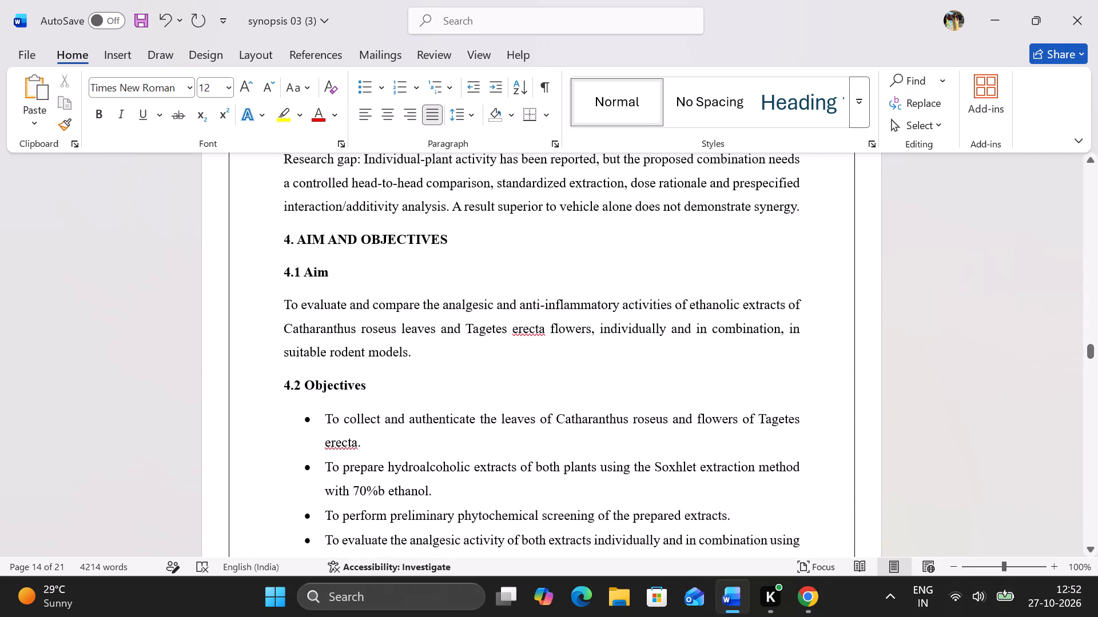
pyautogui.scroll(3, 545, 394)
pyautogui.scroll(-4, 545, 394)
pyautogui.scroll(6, 545, 394)
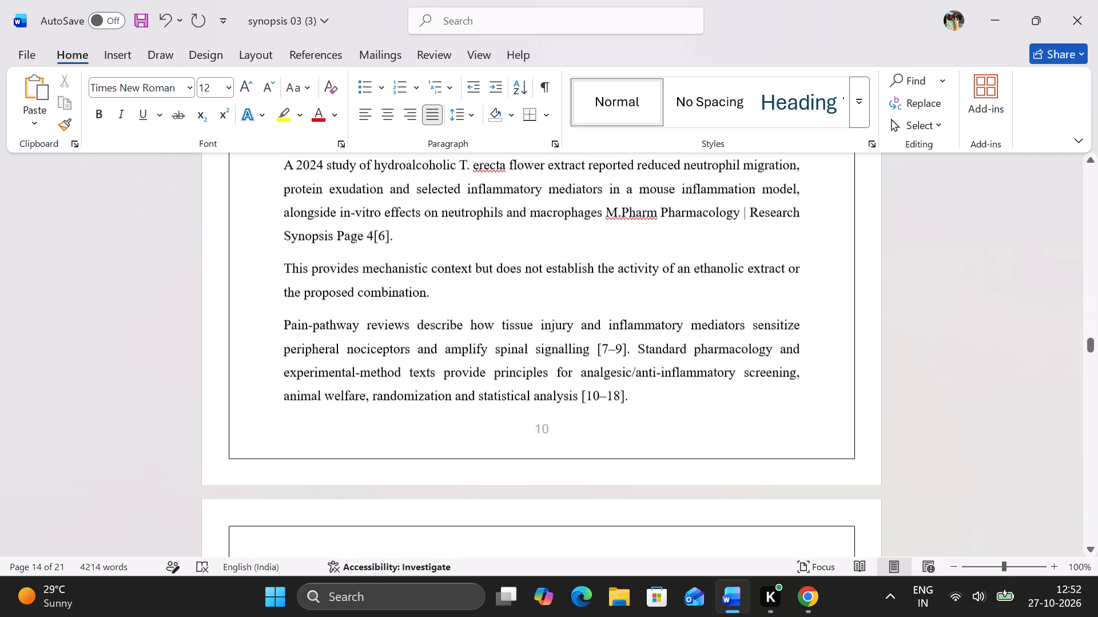
pyautogui.scroll(13, 545, 394)
pyautogui.scroll(8, 545, 394)
pyautogui.scroll(-2, 545, 394)
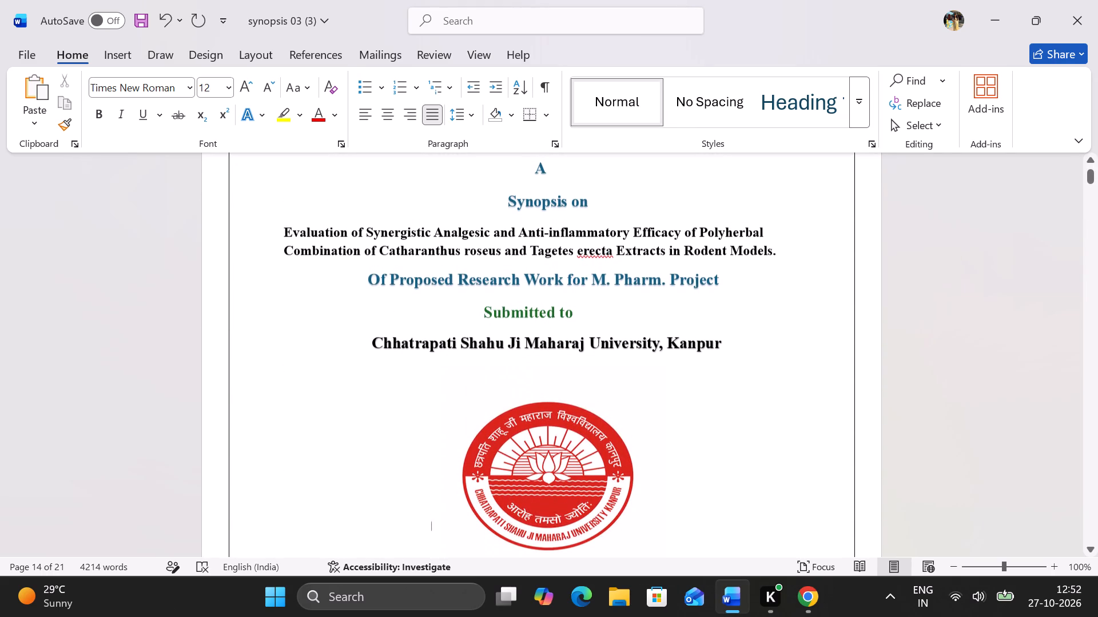
pyautogui.press('Down')
pyautogui.press('Down')
pyautogui.press('Down')
pyautogui.press('Down')
pyautogui.press('Down')
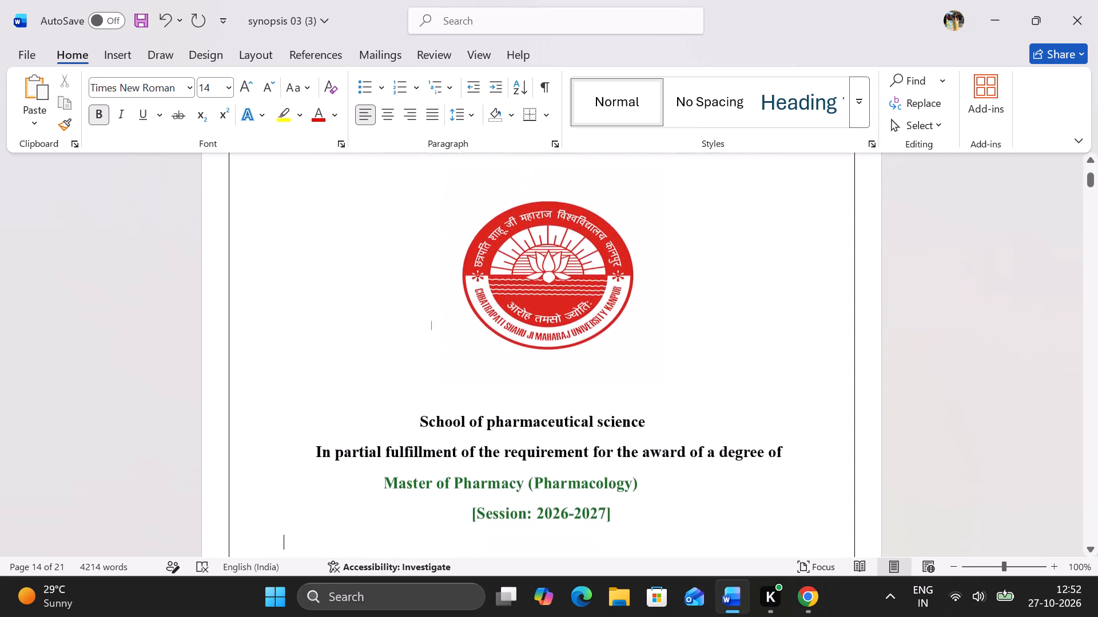
pyautogui.press('Down')
pyautogui.press('Down')
pyautogui.press('Down')
pyautogui.press('Down')
pyautogui.press('Down')
pyautogui.press('Down')
pyautogui.press('Down')
pyautogui.press('Down')
pyautogui.press('Down')
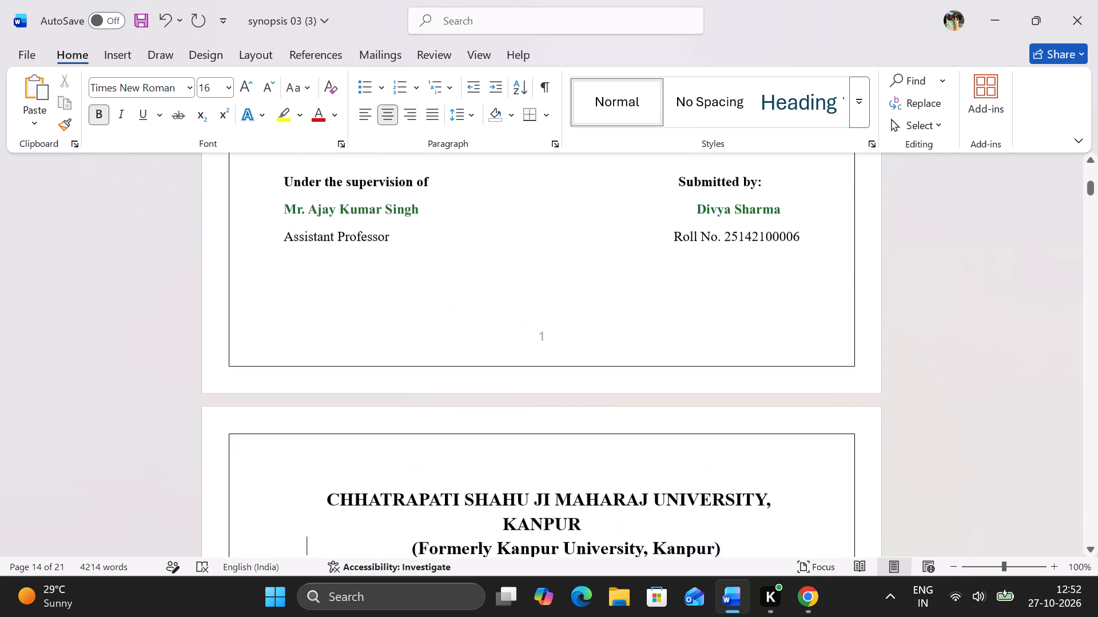
# Review the university heading, logo and Certificate text on page 2.
pyautogui.press('Down')
pyautogui.press('Down')
pyautogui.press('Down')
pyautogui.press('Down')
pyautogui.press('Down')
pyautogui.press('Down')
pyautogui.press('Down')
pyautogui.press('Down')
pyautogui.press('Down')
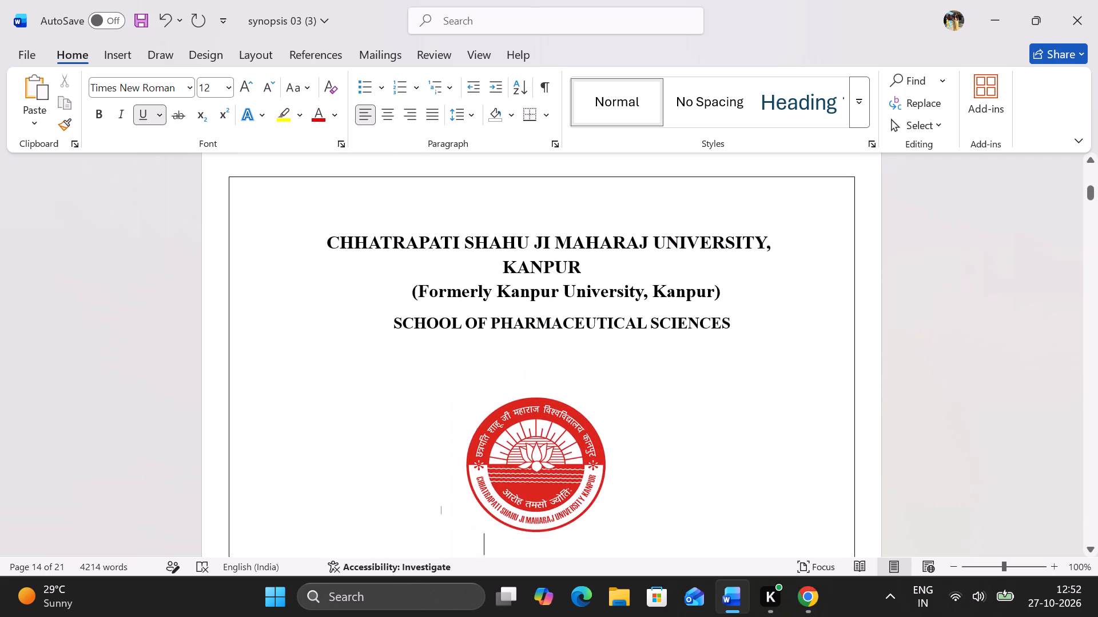
pyautogui.press('Down')
pyautogui.press('Down')
pyautogui.press('Down')
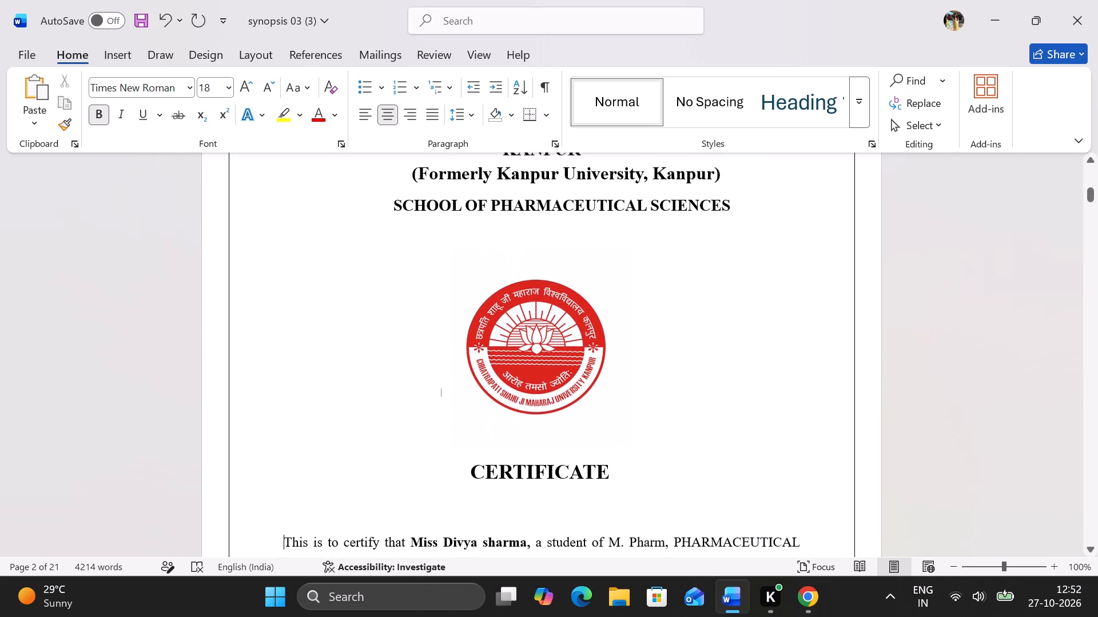
pyautogui.press('Down')
pyautogui.press('Down')
pyautogui.press('Down')
pyautogui.press('Down')
pyautogui.press('Down')
pyautogui.press('Down')
pyautogui.press('Down')
pyautogui.press('Down')
pyautogui.press('Down')
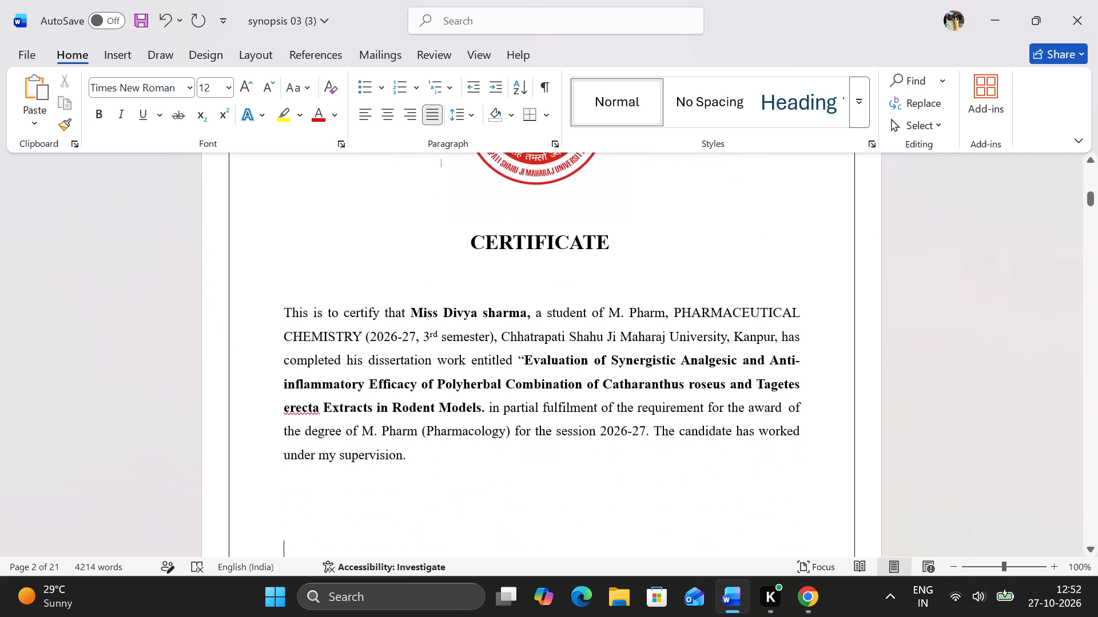
# Check the "Confirmation for Registration of Subject Dissertation" table on page 3 through its remarks row.
pyautogui.press('Down')
pyautogui.press('Down')
pyautogui.press('Down')
pyautogui.press('Down')
pyautogui.press('Down')
pyautogui.press('Down')
pyautogui.press('Down')
pyautogui.press('Down')
pyautogui.press('Down')
pyautogui.press('Down')
pyautogui.press('Down')
pyautogui.press('Down')
pyautogui.press('Down')
pyautogui.press('Down')
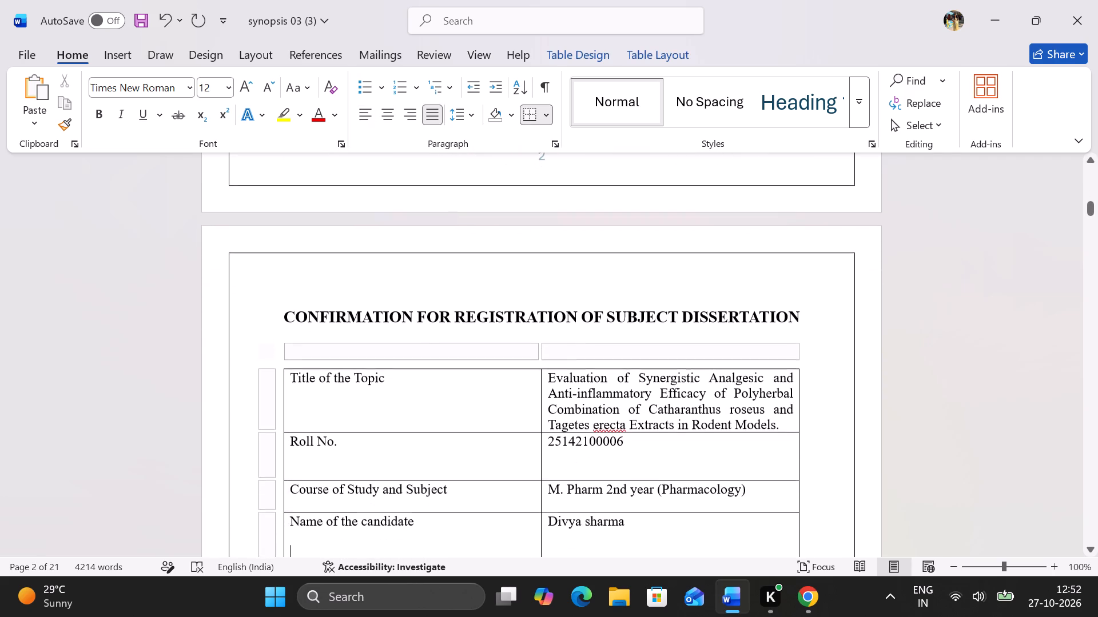
pyautogui.press('Down')
pyautogui.press('Down')
pyautogui.press('Down')
pyautogui.press('Down')
pyautogui.press('Down')
pyautogui.press('Down')
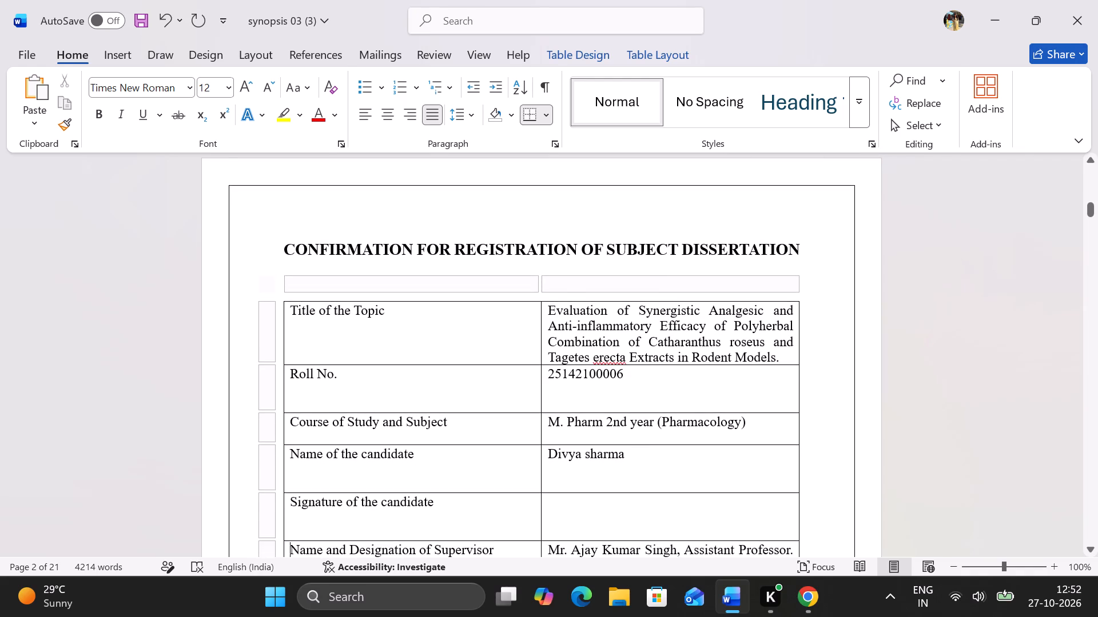
pyautogui.press('Down')
pyautogui.press('Down')
pyautogui.press('Down')
pyautogui.press('Down')
pyautogui.press('Down')
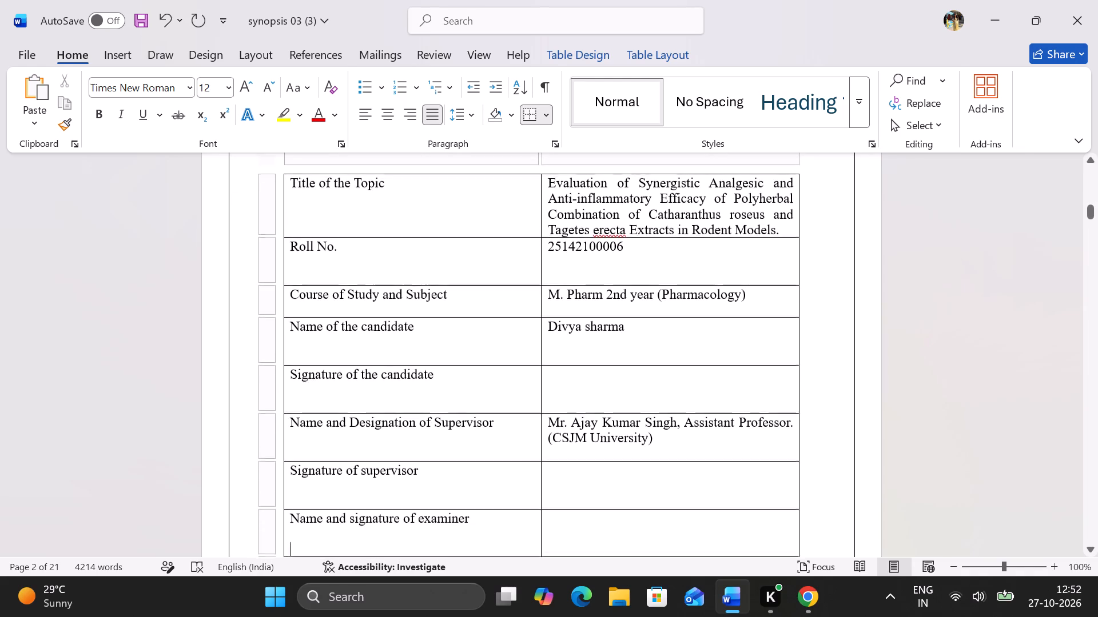
pyautogui.press('Down')
pyautogui.press('Down')
pyautogui.press('Down')
pyautogui.press('Down')
pyautogui.press('Down')
pyautogui.press('Down')
pyautogui.press('Down')
pyautogui.press('Down')
pyautogui.press('Down')
pyautogui.press('Down')
pyautogui.press('Down')
pyautogui.press('Down')
pyautogui.press('Down')
pyautogui.press('Down')
pyautogui.press('Down')
pyautogui.press('Down')
pyautogui.press('Down')
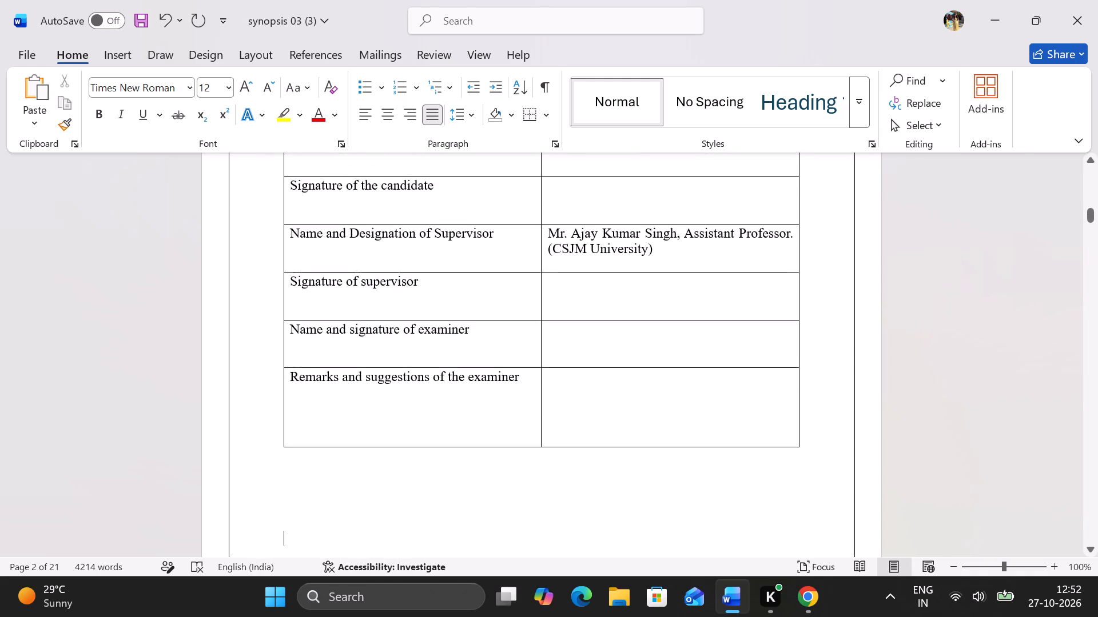
# Review the List of Contents heading and table on page 4, from Introduction to the references row.
pyautogui.press('Down')
pyautogui.press('Down')
pyautogui.press('Down')
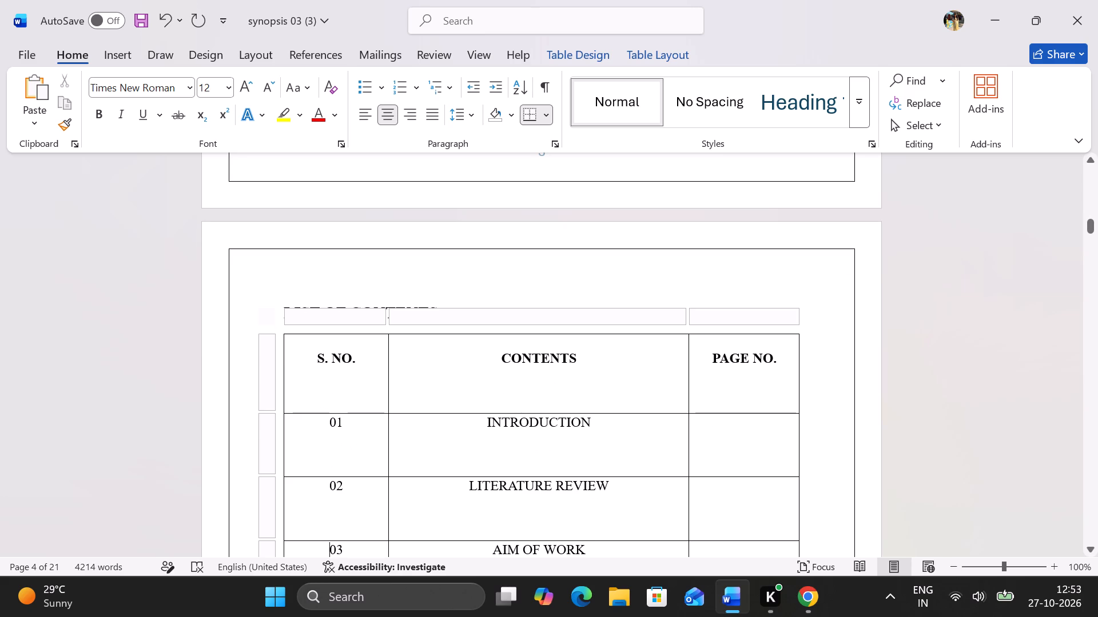
pyautogui.click(464, 297)
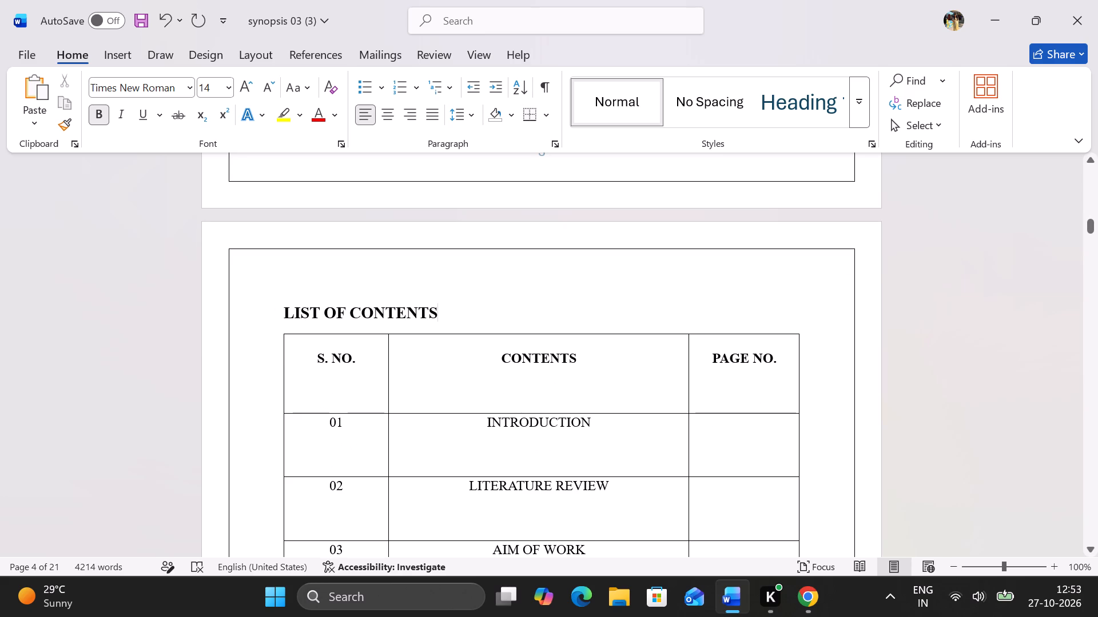
pyautogui.press('Down')
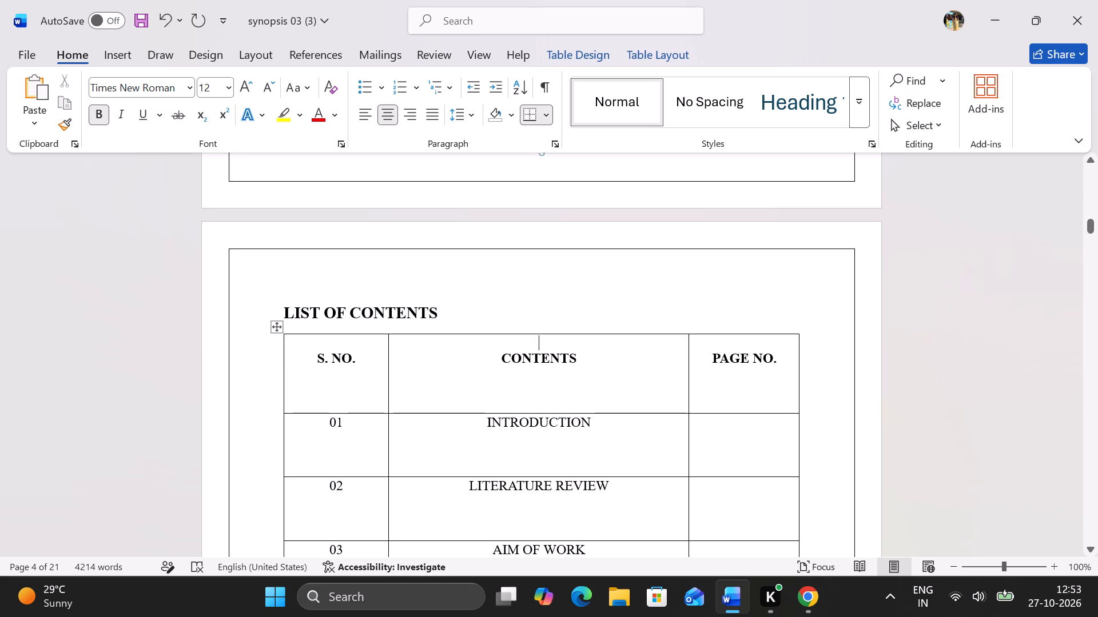
pyautogui.press('Down')
pyautogui.click(833, 403)
pyautogui.press('Down')
pyautogui.press('Down')
pyautogui.press('Down')
pyautogui.press('Down')
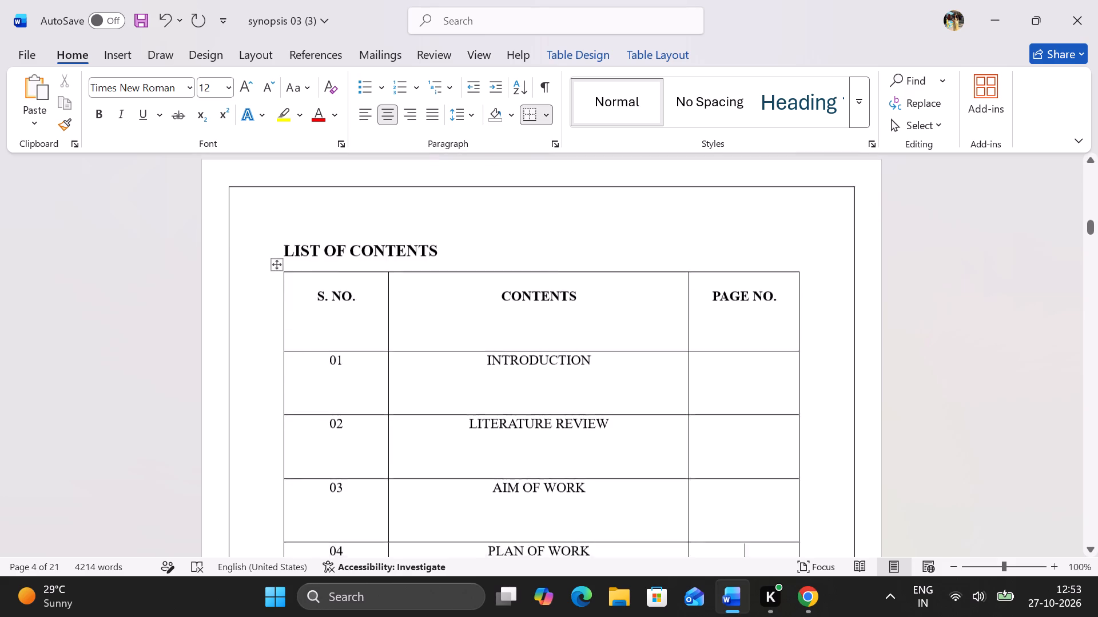
pyautogui.press('Down')
pyautogui.press('Down')
pyautogui.press('Down')
pyautogui.press('Down')
pyautogui.press('Down')
pyautogui.press('Down')
pyautogui.press('Down')
pyautogui.press('Down')
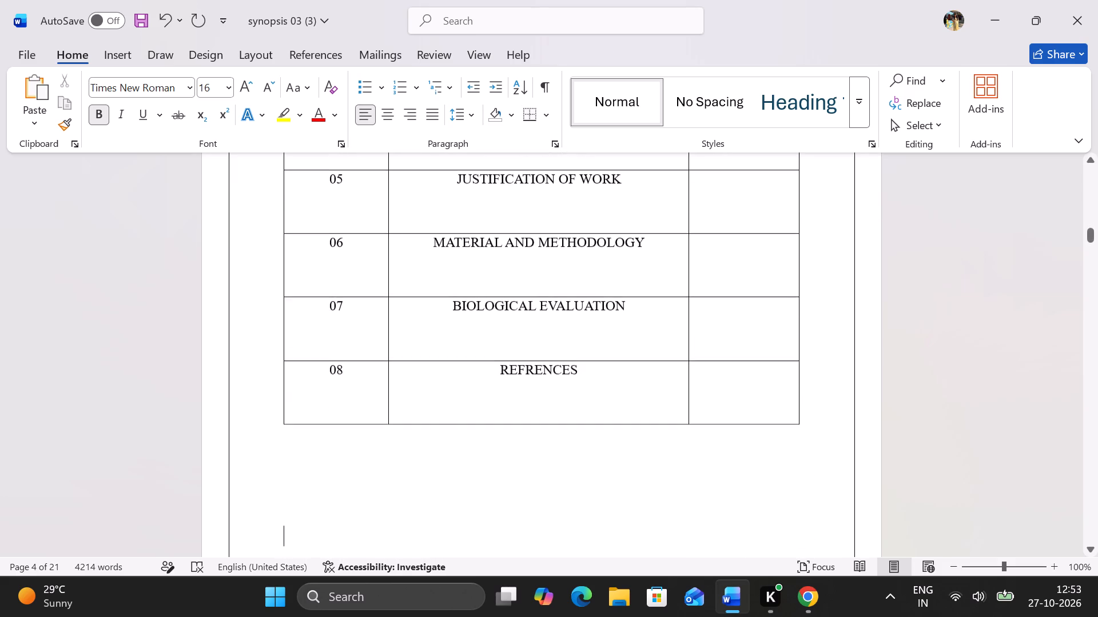
# Continue past the List of Contents to page 5 and review the INTRODUCTION heading and opening paragraph on pain and inflammation.
pyautogui.press('Down')
pyautogui.press('Down')
pyautogui.press('Down')
pyautogui.press('Down')
pyautogui.press('Down')
pyautogui.press('Down')
pyautogui.press('Down')
pyautogui.press('Down')
pyautogui.press('Down')
pyautogui.press('Down')
pyautogui.press('Down')
pyautogui.press('Down')
pyautogui.press('Down')
pyautogui.press('Down')
pyautogui.press('Down')
pyautogui.press('Down')
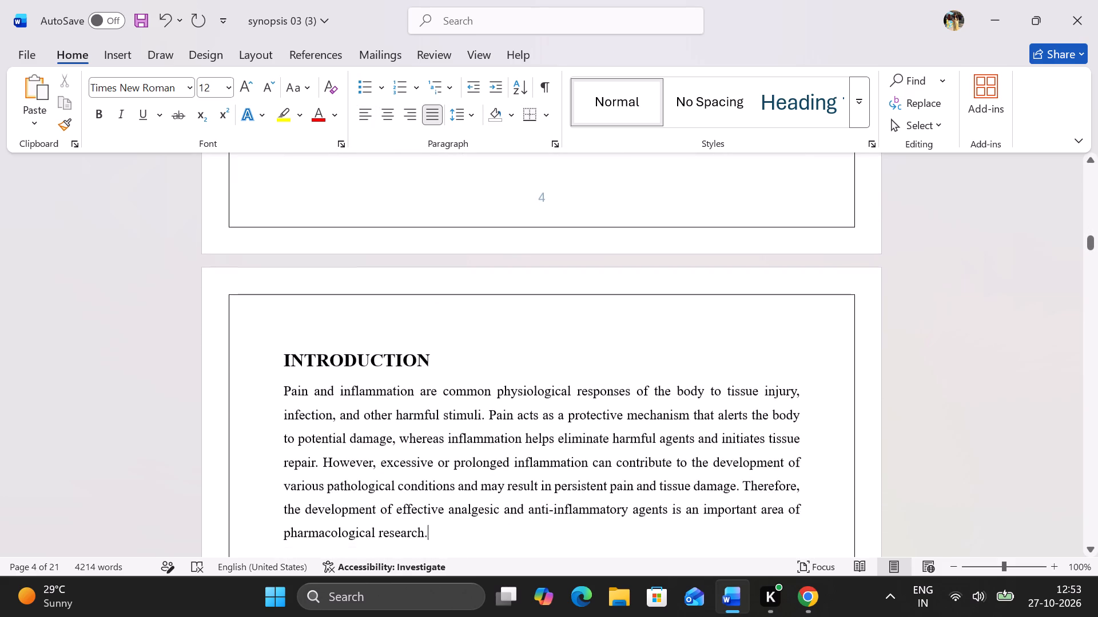
# Review the Introduction's paragraphs on drug-related toxicities, medicinal plants and Catharanthus roseus.
pyautogui.press('Down')
pyautogui.press('Down')
pyautogui.press('Down')
pyautogui.press('Down')
pyautogui.press('Down')
pyautogui.press('Down')
pyautogui.press('Down')
pyautogui.press('Down')
pyautogui.press('Down')
pyautogui.press('Down')
pyautogui.press('Down')
pyautogui.press('Down')
pyautogui.press('Down')
pyautogui.press('Down')
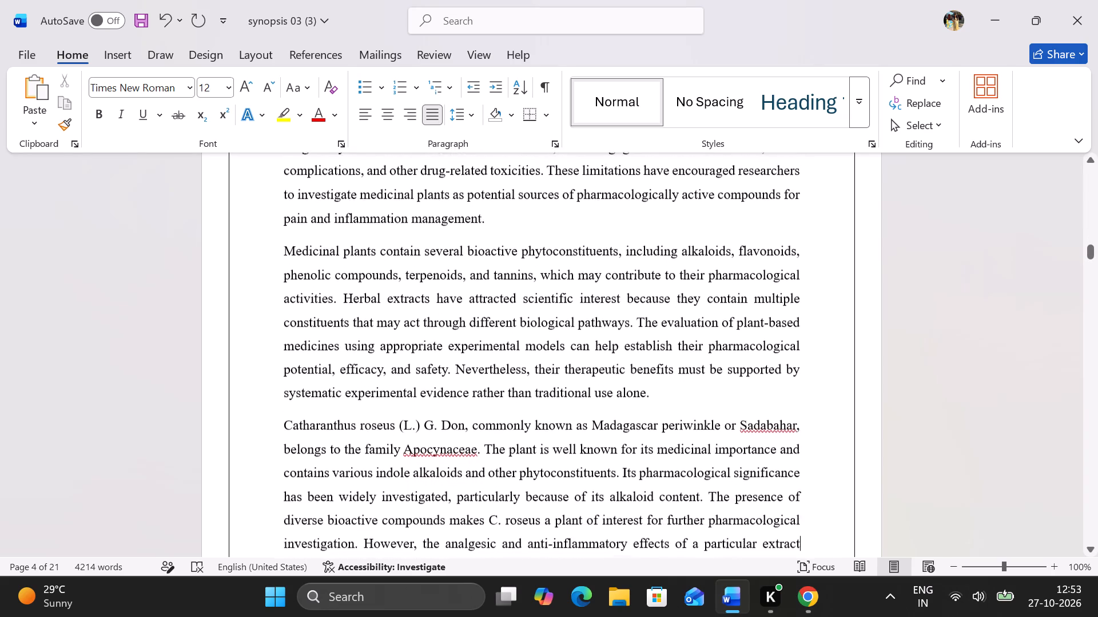
# Review the rest of the Catharanthus roseus paragraph and the Tagetes erecta paragraph at the start of page 6.
pyautogui.press('Down')
pyautogui.press('Down')
pyautogui.press('Down')
pyautogui.press('Down')
pyautogui.press('Down')
pyautogui.press('Down')
pyautogui.press('Down')
pyautogui.press('Down')
pyautogui.press('Down')
pyautogui.press('Down')
pyautogui.press('Down')
pyautogui.press('Down')
pyautogui.press('Down')
pyautogui.press('Down')
pyautogui.press('Down')
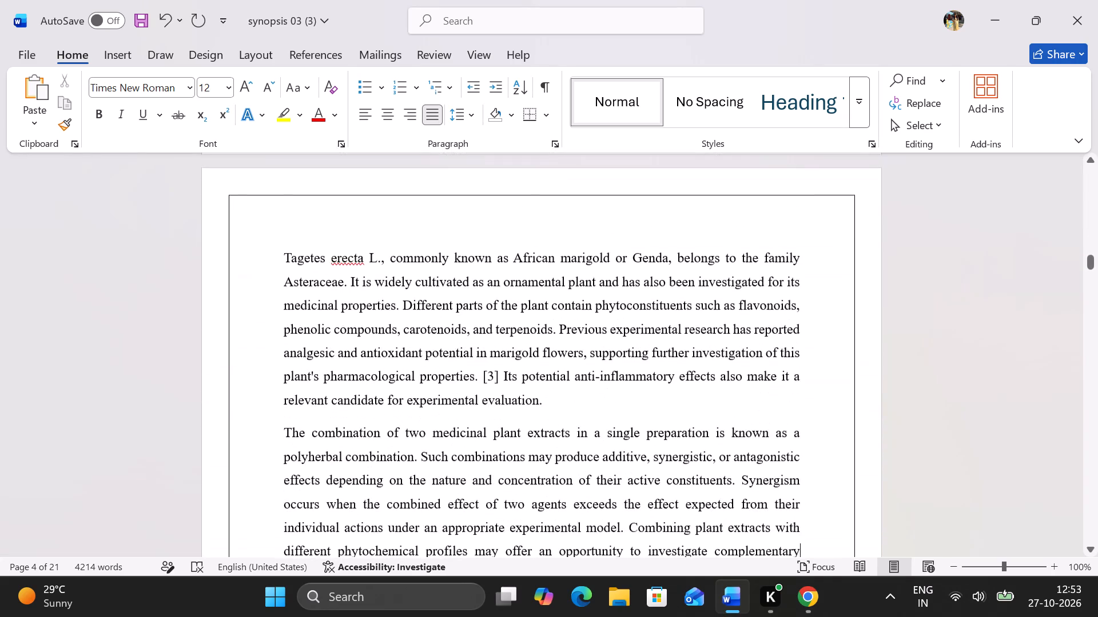
# Review the polyherbal combination paragraph and the closing Introduction paragraph on the present study's aim.
pyautogui.press('Down')
pyautogui.press('Down')
pyautogui.press('Down')
pyautogui.press('Down')
pyautogui.press('Down')
pyautogui.press('Down')
pyautogui.press('Down')
pyautogui.press('Down')
pyautogui.press('Down')
pyautogui.press('Down')
pyautogui.press('Down')
pyautogui.press('Down')
pyautogui.press('Down')
pyautogui.press('Down')
pyautogui.press('Down')
pyautogui.press('Down')
pyautogui.press('Down')
pyautogui.press('Down')
pyautogui.press('Down')
pyautogui.press('Down')
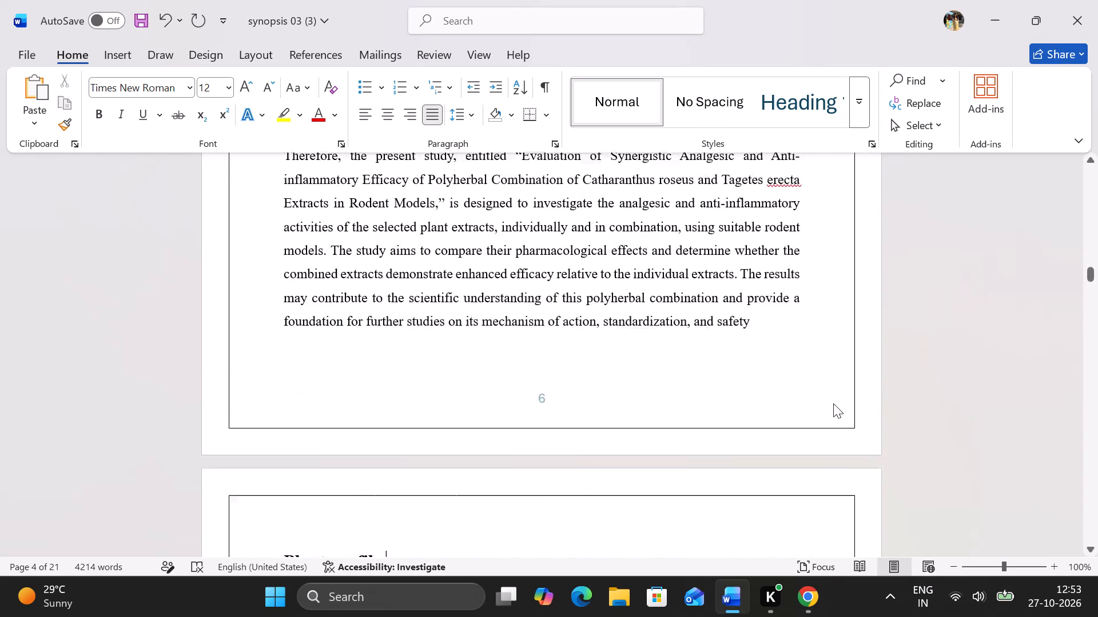
# Check the Madagascar Periwinkle part used, common names, family and flower photo on page 7.
pyautogui.press('Down')
pyautogui.press('Down')
pyautogui.press('Down')
pyautogui.press('Down')
pyautogui.press('Down')
pyautogui.press('Down')
pyautogui.press('Down')
pyautogui.press('Down')
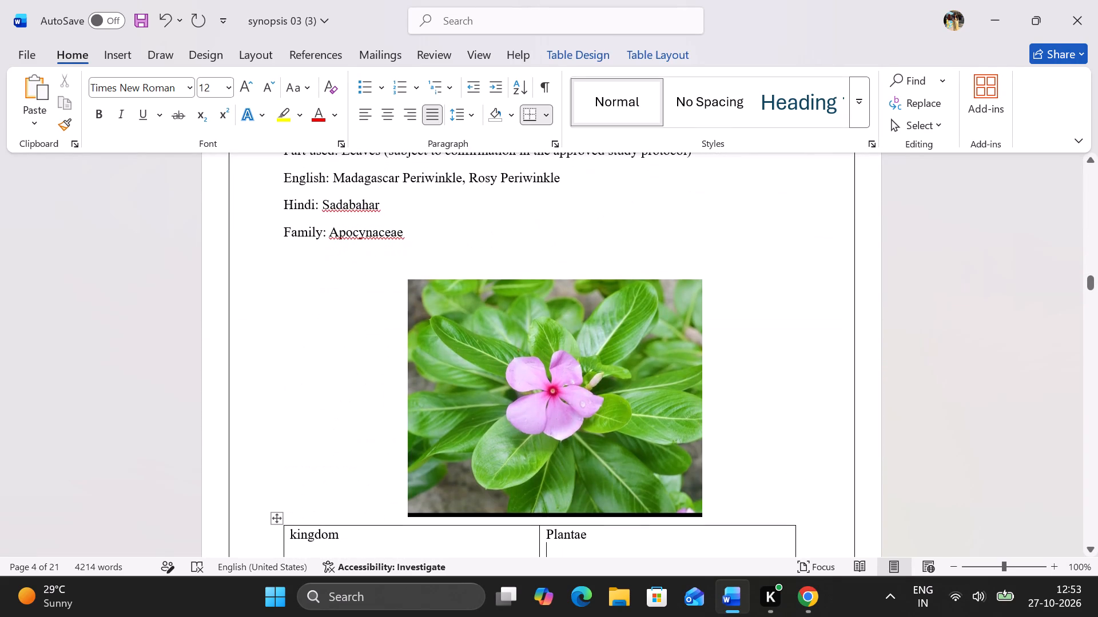
pyautogui.press('Up')
pyautogui.press('Up')
pyautogui.press('Up')
pyautogui.press('Down')
pyautogui.press('Down')
pyautogui.press('Down')
pyautogui.press('Down')
pyautogui.press('Down')
pyautogui.press('Down')
pyautogui.press('Down')
pyautogui.press('Down')
pyautogui.press('Down')
# Check the periwinkle's taxonomic table on page 7, from the kingdom row to the end of the page.
pyautogui.press('Down')
pyautogui.press('Down')
pyautogui.press('Down')
pyautogui.press('Down')
pyautogui.press('Down')
pyautogui.press('Down')
pyautogui.press('Down')
pyautogui.press('Down')
pyautogui.press('Down')
pyautogui.press('Down')
pyautogui.press('Down')
pyautogui.press('Down')
pyautogui.press('Down')
pyautogui.press('Down')
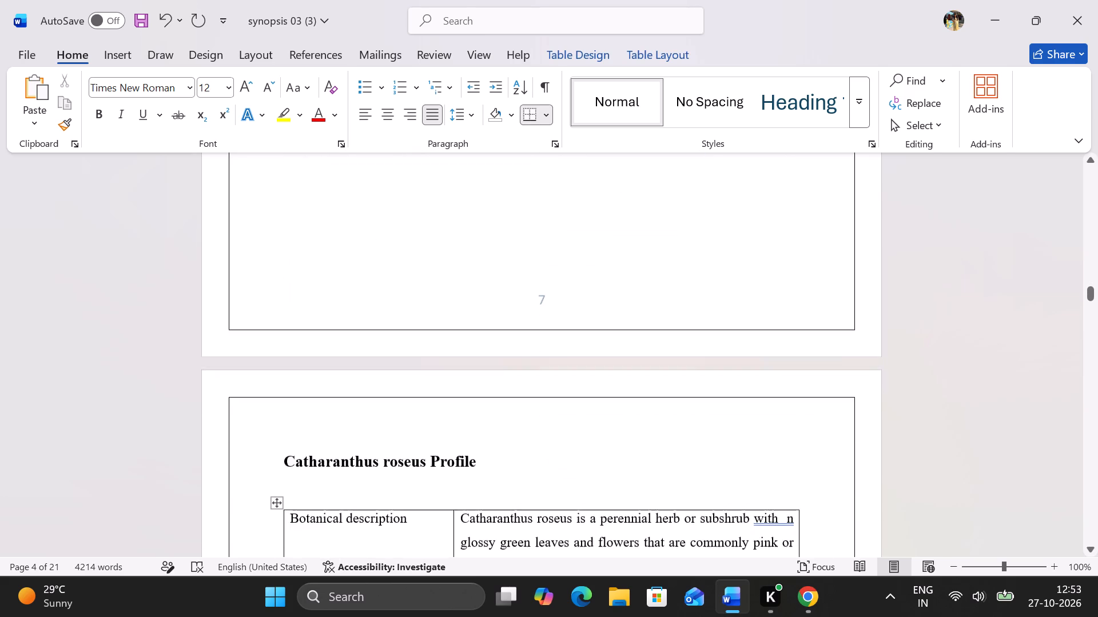
# Review the "Catharanthus roseus Profile" table on page 8, from Botanical description through Research relevance.
pyautogui.press('Down')
pyautogui.press('Down')
pyautogui.press('Down')
pyautogui.press('Down')
pyautogui.press('Down')
pyautogui.press('Down')
pyautogui.press('Down')
pyautogui.press('Down')
pyautogui.press('Down')
pyautogui.press('Down')
pyautogui.press('Down')
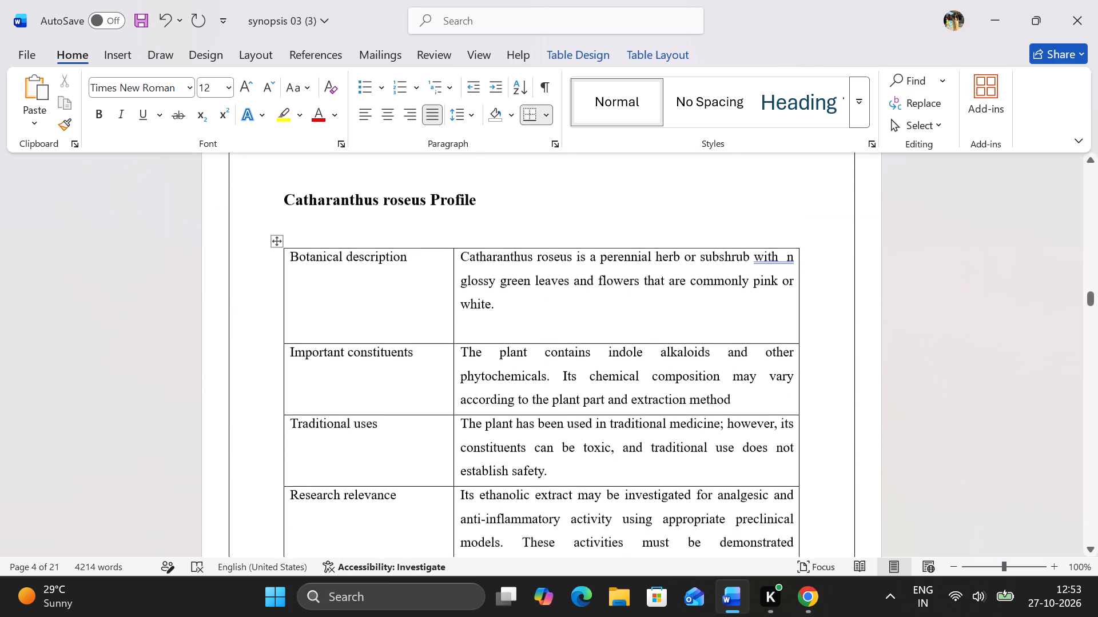
pyautogui.press('Down')
# Check the Tagetes erecta heading, part used, common names, family and marigold photo on page 8.
pyautogui.press('Down')
pyautogui.press('Down')
pyautogui.press('Down')
pyautogui.press('Down')
pyautogui.press('Down')
pyautogui.press('Down')
pyautogui.press('Down')
pyautogui.press('Down')
pyautogui.press('Down')
pyautogui.press('Down')
pyautogui.press('Down')
pyautogui.press('Down')
pyautogui.press('Down')
pyautogui.press('Down')
pyautogui.press('Down')
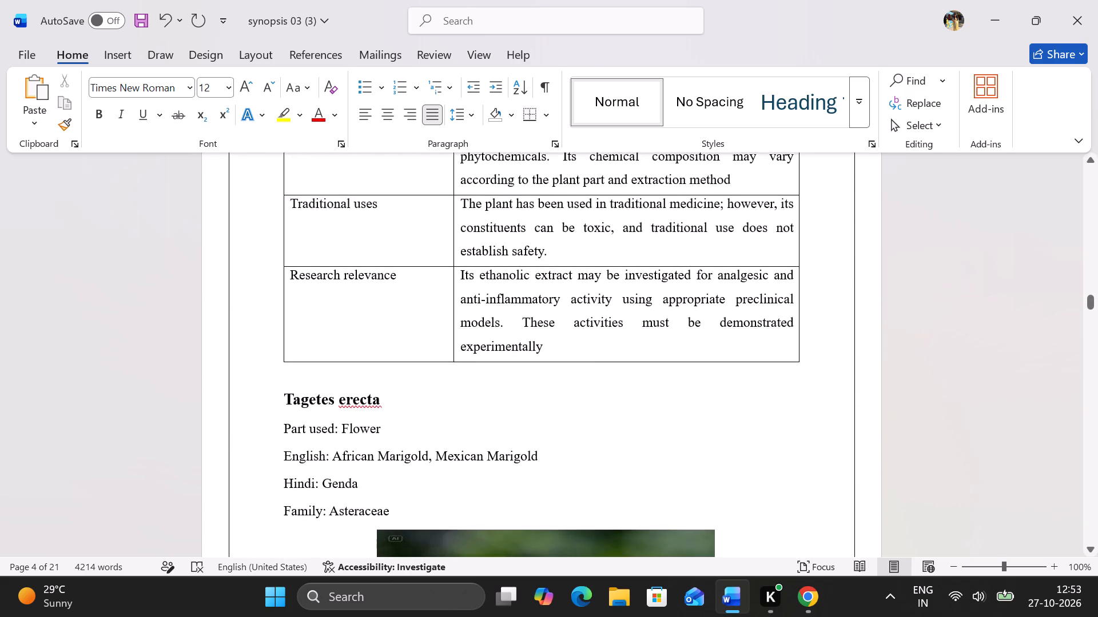
# Check the Tagetes erecta taxonomic classification table on page 9, from Kingdom to Common name.
pyautogui.press('Down')
pyautogui.press('Down')
pyautogui.press('Down')
pyautogui.press('Down')
pyautogui.press('Down')
pyautogui.press('Down')
pyautogui.press('Down')
pyautogui.press('Down')
pyautogui.press('Down')
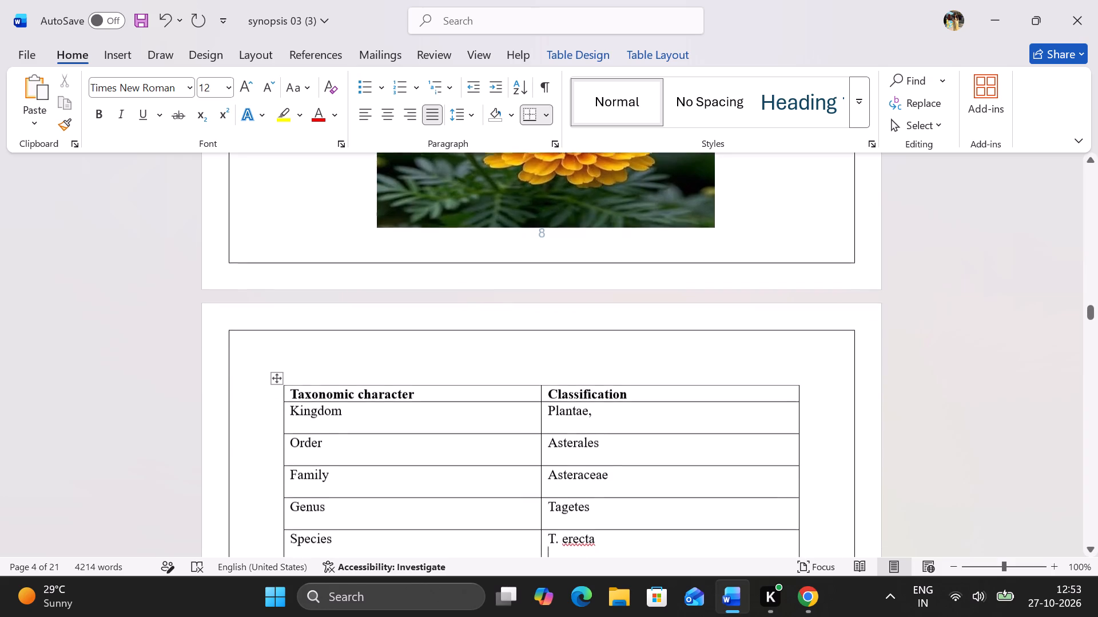
pyautogui.press('Down')
pyautogui.press('Down')
# Check the last rows of the Tagetes erecta taxonomic table and the Botanical description row of its profile table.
pyautogui.press('Down')
pyautogui.press('Down')
pyautogui.press('Down')
pyautogui.press('Down')
pyautogui.press('Down')
pyautogui.press('Down')
pyautogui.press('Down')
pyautogui.press('Down')
pyautogui.press('Down')
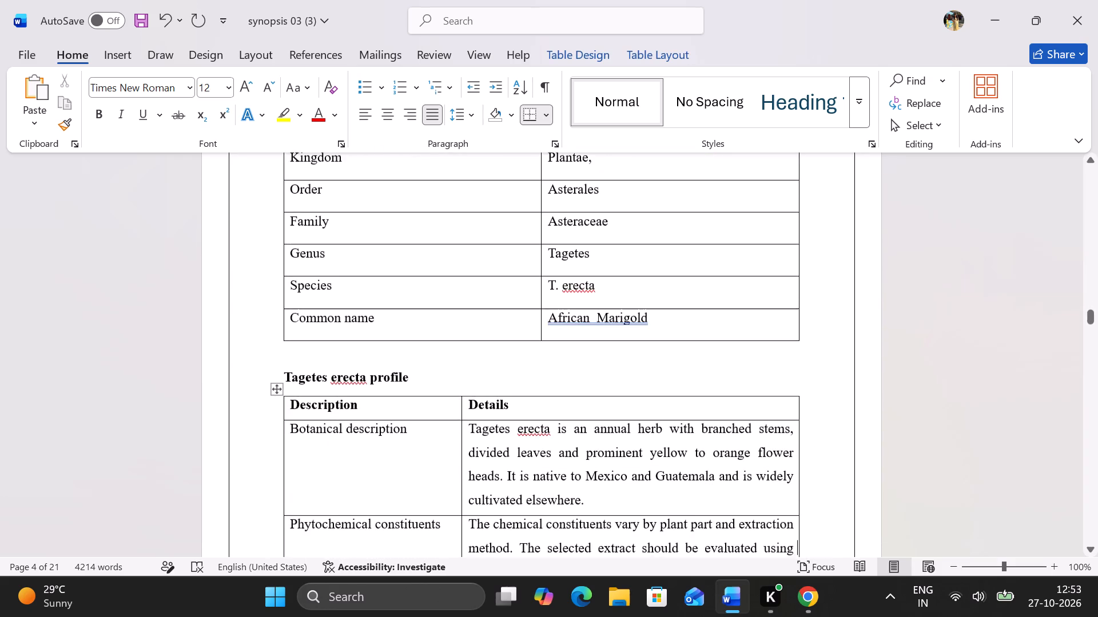
# Review the Tagetes erecta profile table from Phytochemical constituents through Research consideration.
pyautogui.press('Down')
pyautogui.press('Down')
pyautogui.press('Down')
pyautogui.press('Down')
pyautogui.press('Down')
pyautogui.press('Down')
pyautogui.press('Down')
pyautogui.press('Down')
pyautogui.press('Down')
pyautogui.press('Down')
pyautogui.press('Down')
pyautogui.press('Down')
pyautogui.press('Down')
pyautogui.press('Down')
pyautogui.press('Down')
pyautogui.press('Down')
pyautogui.press('Down')
pyautogui.press('Down')
pyautogui.press('Down')
pyautogui.press('Down')
pyautogui.press('Down')
pyautogui.press('Down')
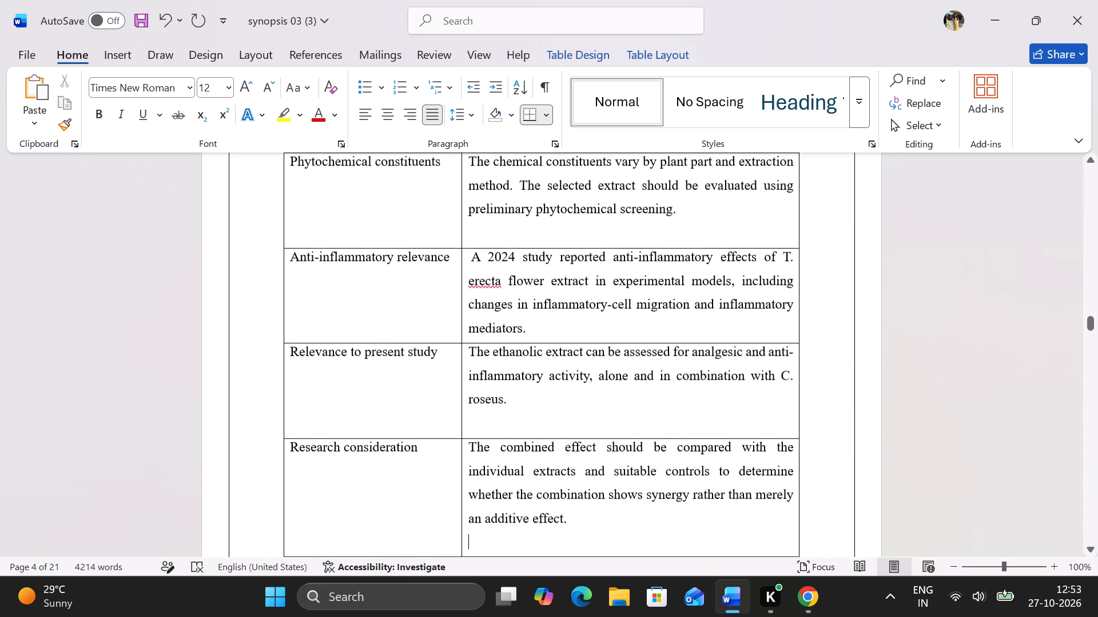
# Read through the Review of Literature section, from the study cited as [1] to the pain-pathway reviews cited as [7–9].
pyautogui.press('Down')
pyautogui.press('Down')
pyautogui.press('Down')
pyautogui.press('Down')
pyautogui.press('Down')
pyautogui.press('Down')
pyautogui.press('Down')
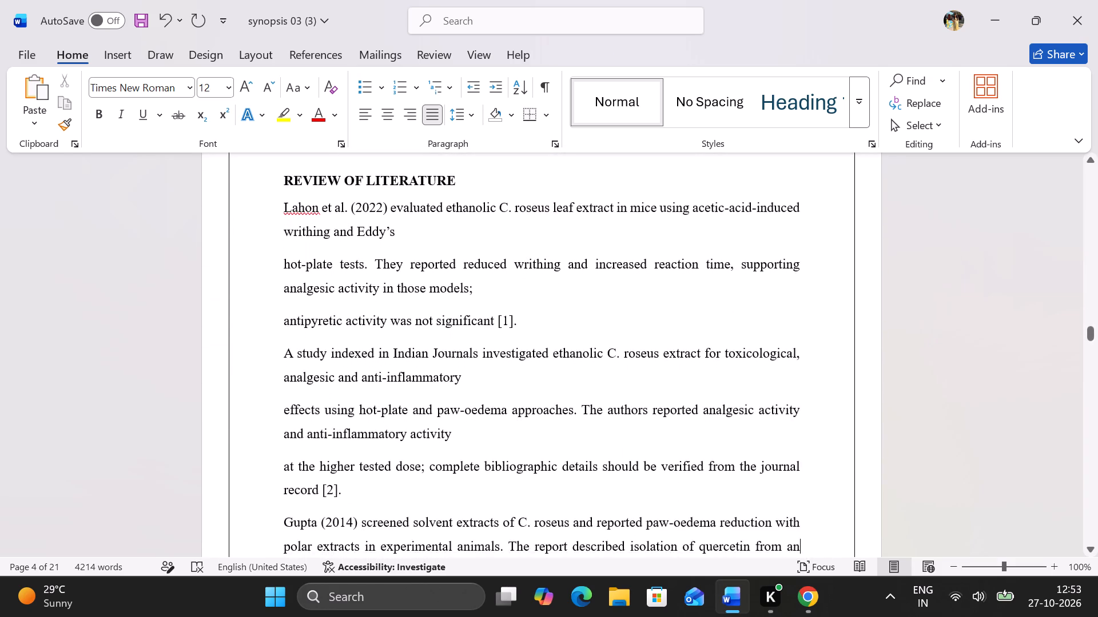
pyautogui.press('Down')
pyautogui.press('Down')
pyautogui.press('Down')
pyautogui.press('Down')
pyautogui.press('Down')
pyautogui.press('Down')
pyautogui.press('Down')
pyautogui.press('Down')
pyautogui.press('Down')
pyautogui.press('Down')
pyautogui.press('Down')
pyautogui.press('Down')
pyautogui.press('Down')
pyautogui.press('Down')
pyautogui.press('Down')
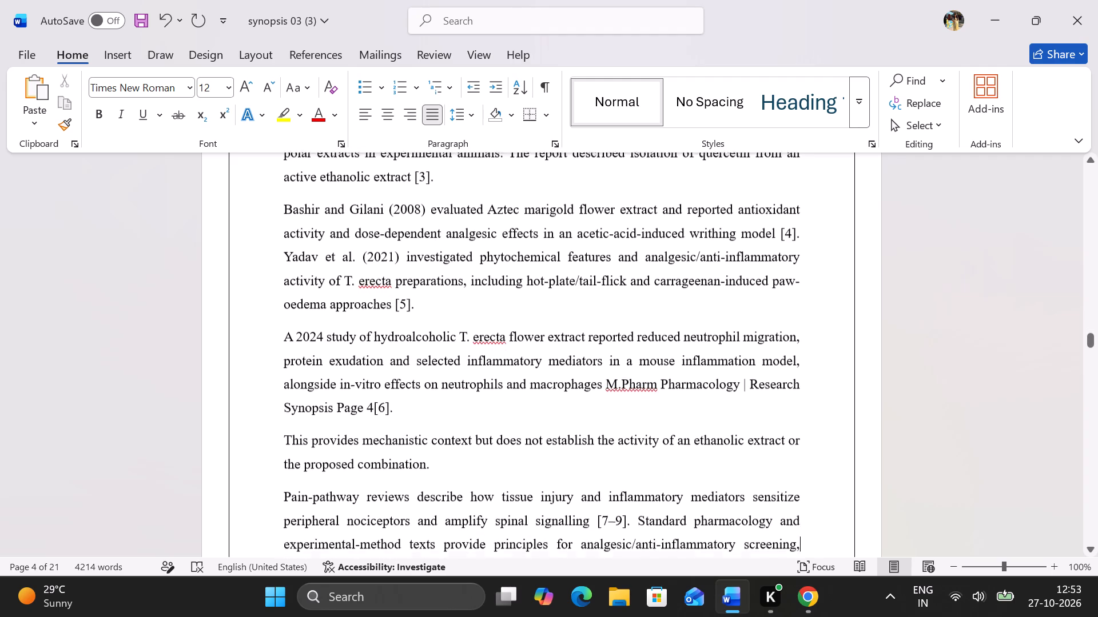
# Check the research gap paragraph, the 4.1 Aim and the first items of 4.2 Objectives on page 11.
pyautogui.press('Down')
pyautogui.press('Down')
pyautogui.press('Down')
pyautogui.press('Down')
pyautogui.press('Down')
pyautogui.press('Down')
pyautogui.press('Down')
pyautogui.press('Down')
pyautogui.press('Down')
pyautogui.press('Down')
pyautogui.press('Down')
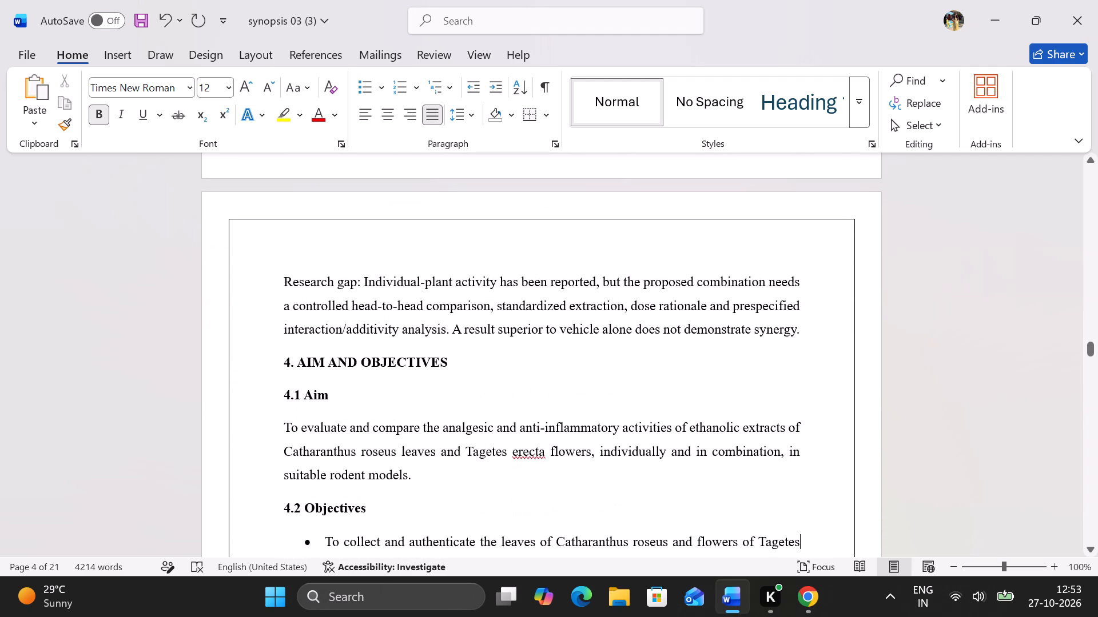
pyautogui.press('Down')
pyautogui.press('Down')
pyautogui.press('Down')
pyautogui.press('Down')
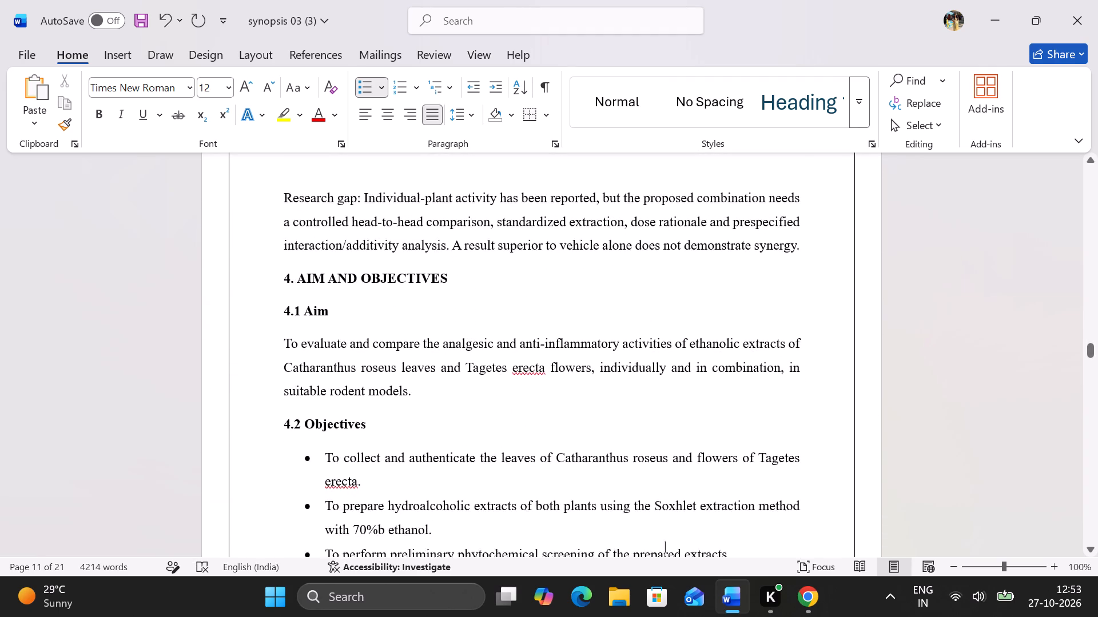
# Check the remaining objectives and the Materials and Plant Materials text, up to the Chemicals and Reagents heading.
pyautogui.press('Down')
pyautogui.press('Down')
pyautogui.press('Down')
pyautogui.press('Down')
pyautogui.press('Down')
pyautogui.press('Down')
pyautogui.press('Down')
pyautogui.press('Down')
pyautogui.press('Down')
pyautogui.press('Down')
pyautogui.press('Down')
pyautogui.press('Down')
pyautogui.press('Down')
pyautogui.press('Down')
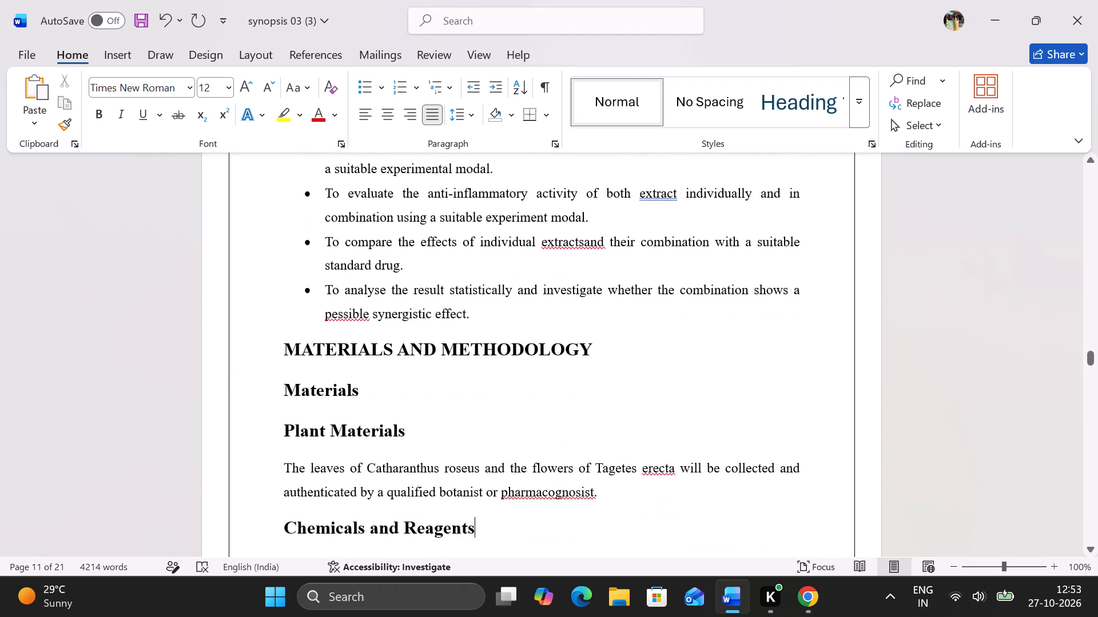
# Review the sections from Chemicals and Reagents and Laboratory Equipment through Preparation of Plant Extracts on page 12.
pyautogui.press('Down')
pyautogui.press('Down')
pyautogui.press('Down')
pyautogui.press('Down')
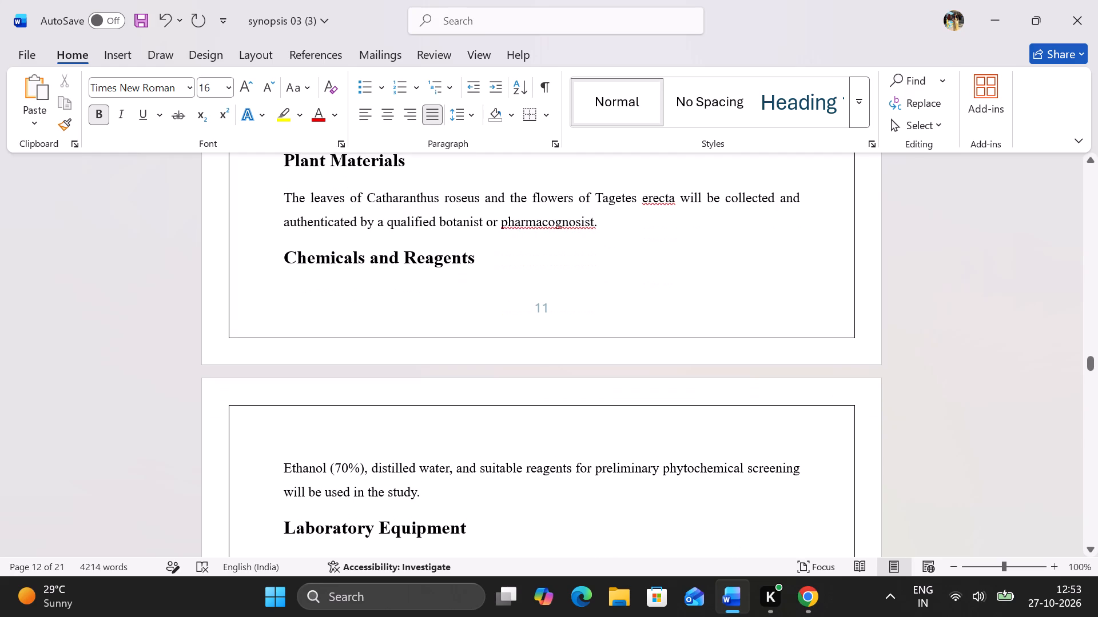
pyautogui.press('Down')
pyautogui.press('Down')
pyautogui.press('Down')
pyautogui.press('Down')
pyautogui.press('Down')
pyautogui.press('Down')
pyautogui.press('Down')
pyautogui.press('Down')
pyautogui.press('Down')
pyautogui.press('Down')
pyautogui.press('Down')
pyautogui.press('Down')
pyautogui.press('Down')
pyautogui.press('Down')
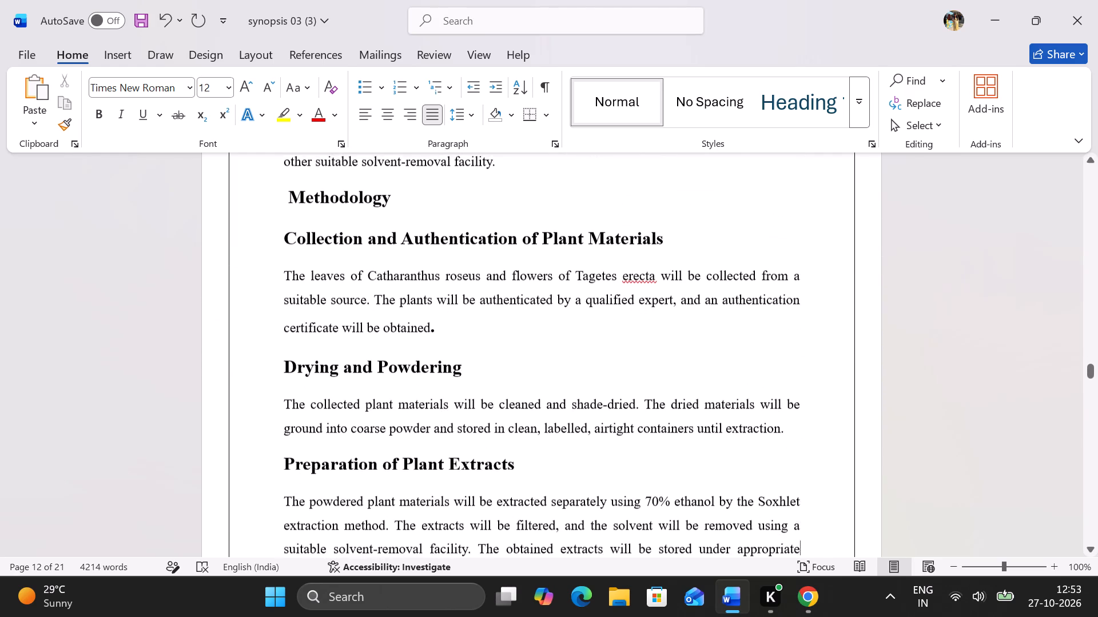
# Check the Preliminary Phytochemical Screening section and the Experimental Design heading at the end of page 12.
pyautogui.press('Down')
pyautogui.press('Down')
pyautogui.press('Down')
pyautogui.press('Down')
pyautogui.press('Down')
pyautogui.press('Down')
pyautogui.press('Down')
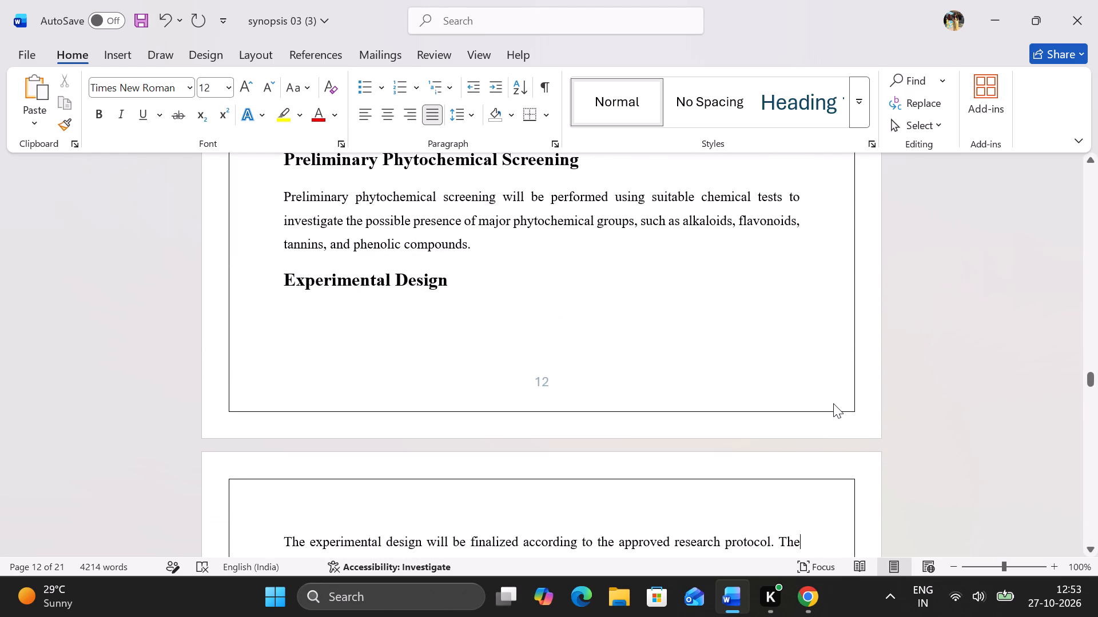
# Review the experimental design paragraph and the Evaluation of Analgesic Activity and Evaluation of Anti-inflammatory Activity sections on page 13.
pyautogui.press('Down')
pyautogui.press('Down')
pyautogui.press('Down')
pyautogui.press('Down')
pyautogui.press('Down')
pyautogui.press('Down')
pyautogui.press('Down')
pyautogui.press('Down')
pyautogui.press('Down')
pyautogui.press('Down')
pyautogui.press('Down')
pyautogui.press('Down')
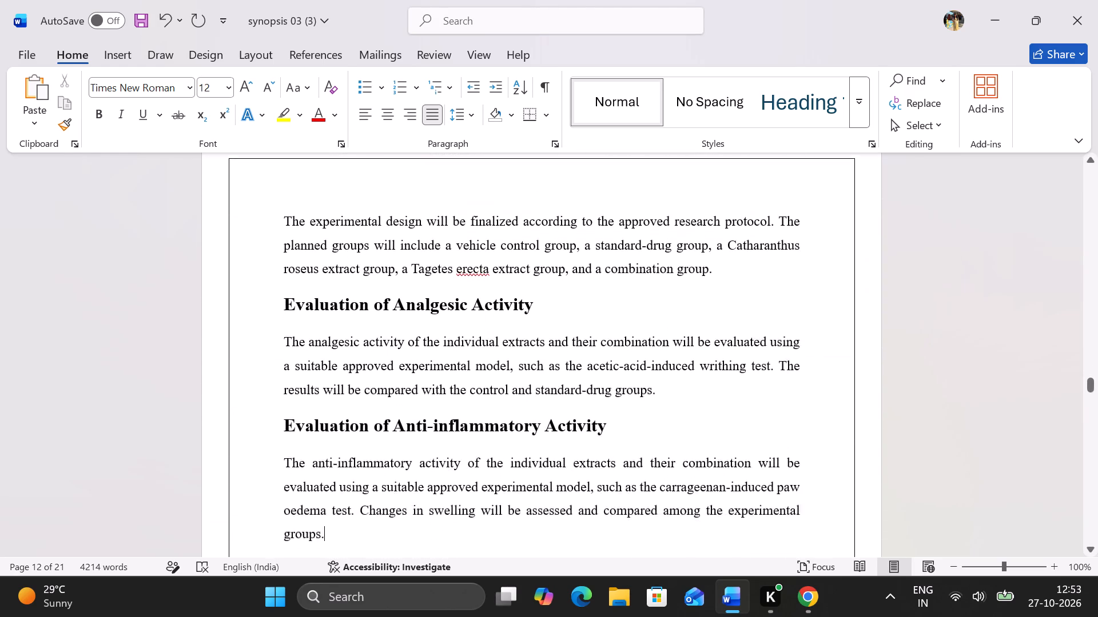
# Review the Statistical Analysis and Ethical Considerations sections and the opening paragraph of Justification of Work.
pyautogui.press('Down')
pyautogui.press('Down')
pyautogui.press('Down')
pyautogui.press('Down')
pyautogui.press('Down')
pyautogui.press('Down')
pyautogui.press('Down')
pyautogui.press('Down')
pyautogui.press('Down')
pyautogui.press('Down')
pyautogui.press('Down')
pyautogui.press('Down')
pyautogui.press('Down')
pyautogui.press('Down')
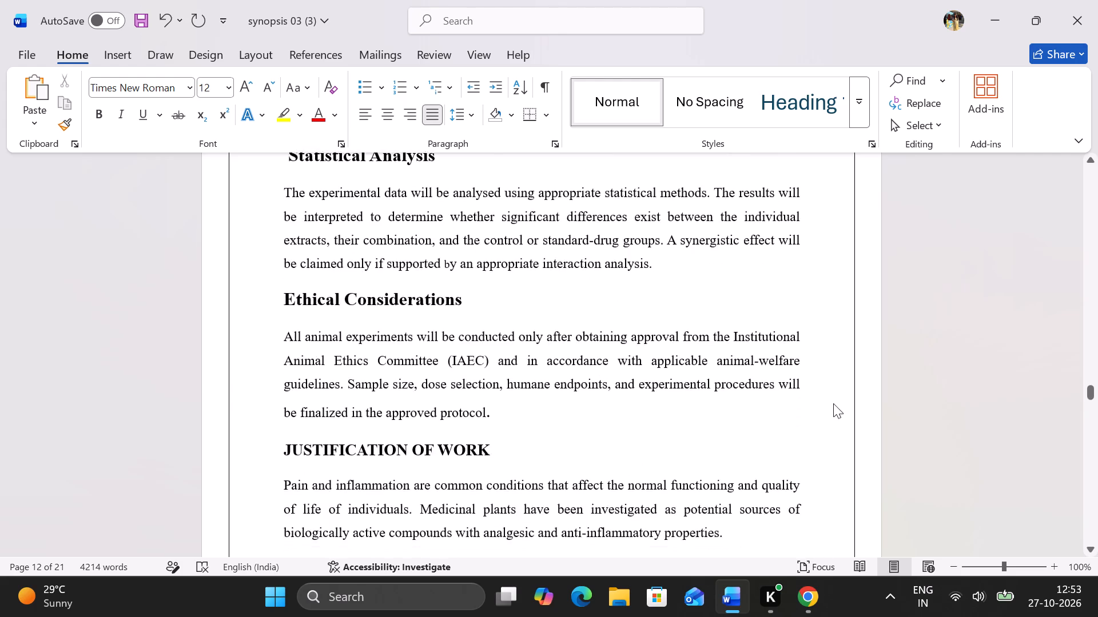
# Review the remaining Justification of Work paragraphs, covering the two plants, the planned extracts and the comparison of their combination.
pyautogui.press('Down')
pyautogui.press('Down')
pyautogui.press('Down')
pyautogui.press('Down')
pyautogui.press('Down')
pyautogui.press('Down')
pyautogui.press('Down')
pyautogui.press('Down')
pyautogui.press('Down')
pyautogui.press('Down')
pyautogui.press('Down')
pyautogui.press('Down')
pyautogui.press('Down')
pyautogui.press('Down')
pyautogui.press('Down')
pyautogui.press('Down')
pyautogui.press('Down')
pyautogui.press('Down')
pyautogui.press('Down')
pyautogui.press('Down')
pyautogui.press('Down')
pyautogui.press('Down')
pyautogui.press('Down')
pyautogui.press('Down')
pyautogui.press('Down')
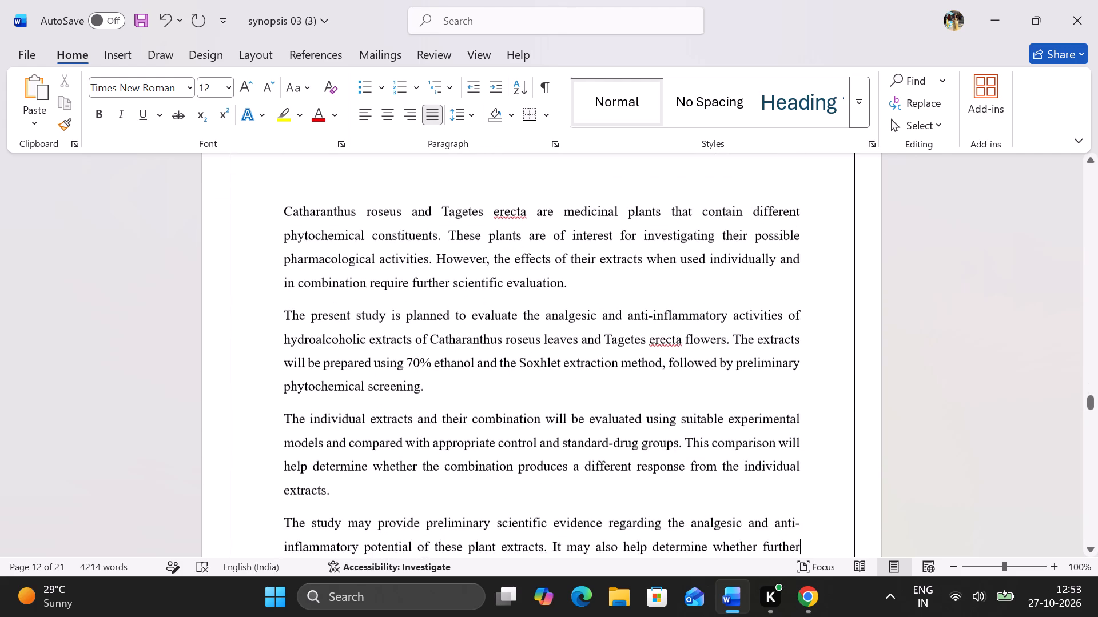
# Check section 5.14 Biological Evaluation, from Preliminary preparation and safety through Analgesic evaluation and the start of Anti-inflammatory evaluation.
pyautogui.press('Down')
pyautogui.press('Down')
pyautogui.press('Down')
pyautogui.press('Down')
pyautogui.press('Down')
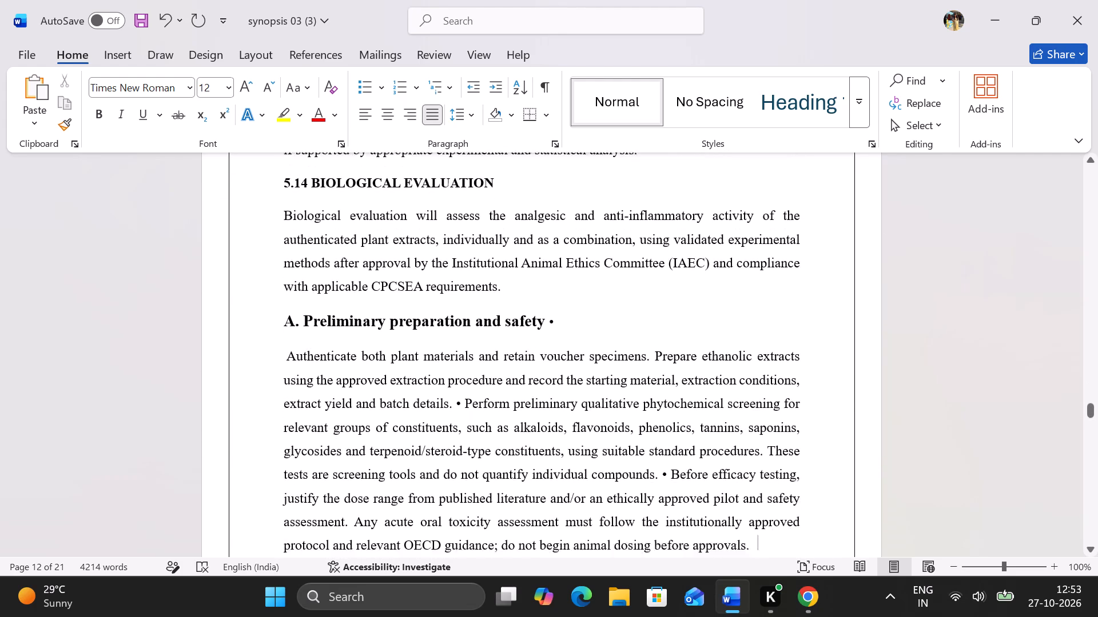
pyautogui.press('Down')
pyautogui.press('Down')
pyautogui.press('Down')
pyautogui.press('Down')
pyautogui.press('Down')
pyautogui.press('Down')
pyautogui.press('Down')
pyautogui.press('Down')
pyautogui.press('Down')
pyautogui.press('Down')
pyautogui.press('Down')
pyautogui.press('Down')
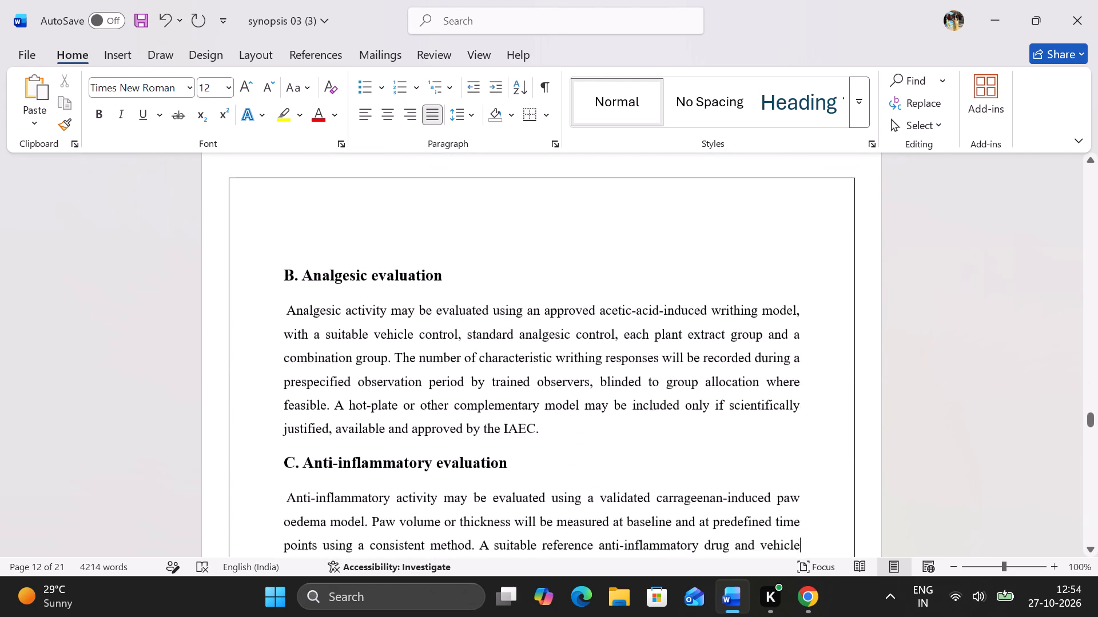
# Review the end of Anti-inflammatory evaluation and the Comparison, outcomes and analysis section, down to the Animal welfare and reporting heading.
pyautogui.press('Down')
pyautogui.press('Down')
pyautogui.press('Down')
pyautogui.press('Down')
pyautogui.press('Down')
pyautogui.press('Down')
pyautogui.press('Down')
pyautogui.press('Down')
pyautogui.press('Down')
pyautogui.press('Down')
pyautogui.press('Down')
pyautogui.press('Down')
pyautogui.press('Down')
pyautogui.press('Down')
pyautogui.press('Down')
pyautogui.press('Down')
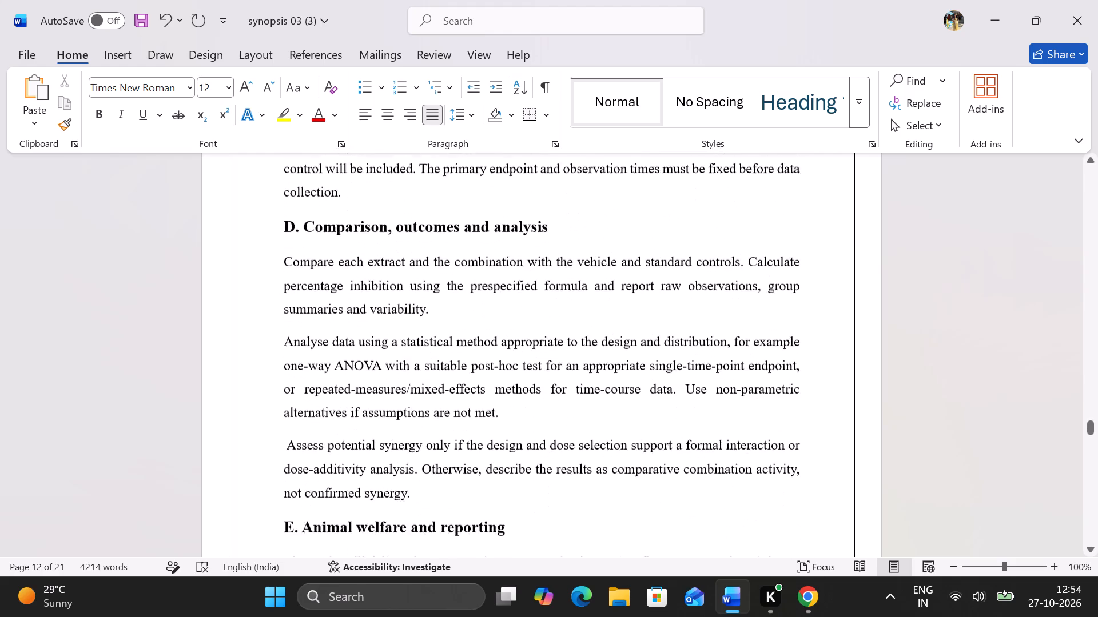
# Review the end of Animal welfare and reporting, section 5.5 on animals and ethics, and section 5.6 on dose and combination ratio.
pyautogui.press('Down')
pyautogui.press('Down')
pyautogui.press('Down')
pyautogui.press('Down')
pyautogui.press('Down')
pyautogui.press('Down')
pyautogui.press('Down')
pyautogui.press('Down')
pyautogui.press('Down')
pyautogui.press('Down')
pyautogui.press('Down')
pyautogui.press('Down')
pyautogui.press('Down')
pyautogui.press('Down')
pyautogui.press('Down')
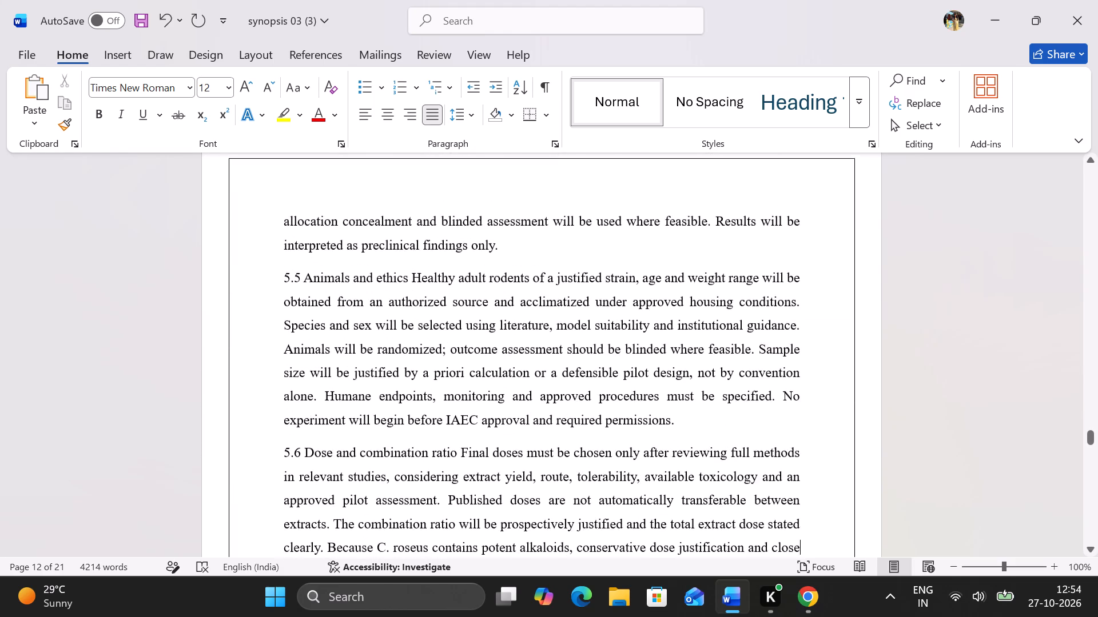
# Check the rest of section 5.6 and the upper rows of the group, treatment and purpose table in section 5.7.
pyautogui.press('Down')
pyautogui.press('Down')
pyautogui.press('Down')
pyautogui.press('Down')
pyautogui.press('Down')
pyautogui.press('Down')
pyautogui.press('Down')
pyautogui.press('Down')
pyautogui.press('Down')
pyautogui.press('Down')
pyautogui.press('Down')
pyautogui.press('Down')
pyautogui.press('Down')
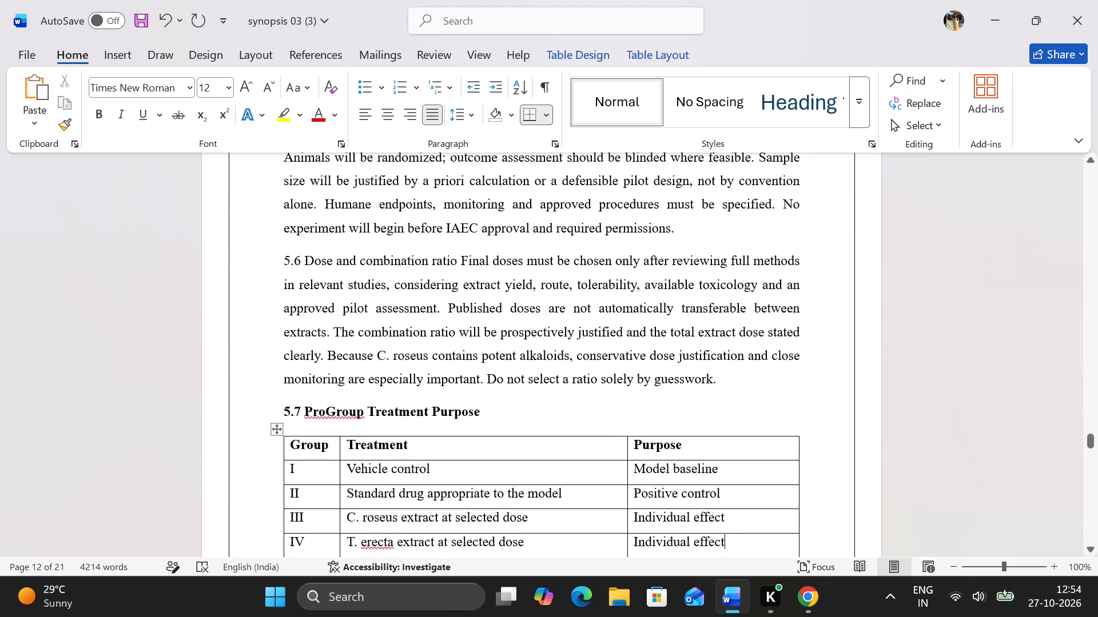
# Check the rest of the treatment group table, its framework note, and the acetic-acid-induced writhing paragraph under section 5.8 Analgesic activity.
pyautogui.press('Down')
pyautogui.press('Down')
pyautogui.press('Down')
pyautogui.press('Down')
pyautogui.press('Down')
pyautogui.press('Down')
pyautogui.press('Down')
pyautogui.press('Down')
pyautogui.press('Down')
pyautogui.press('Down')
pyautogui.press('Down')
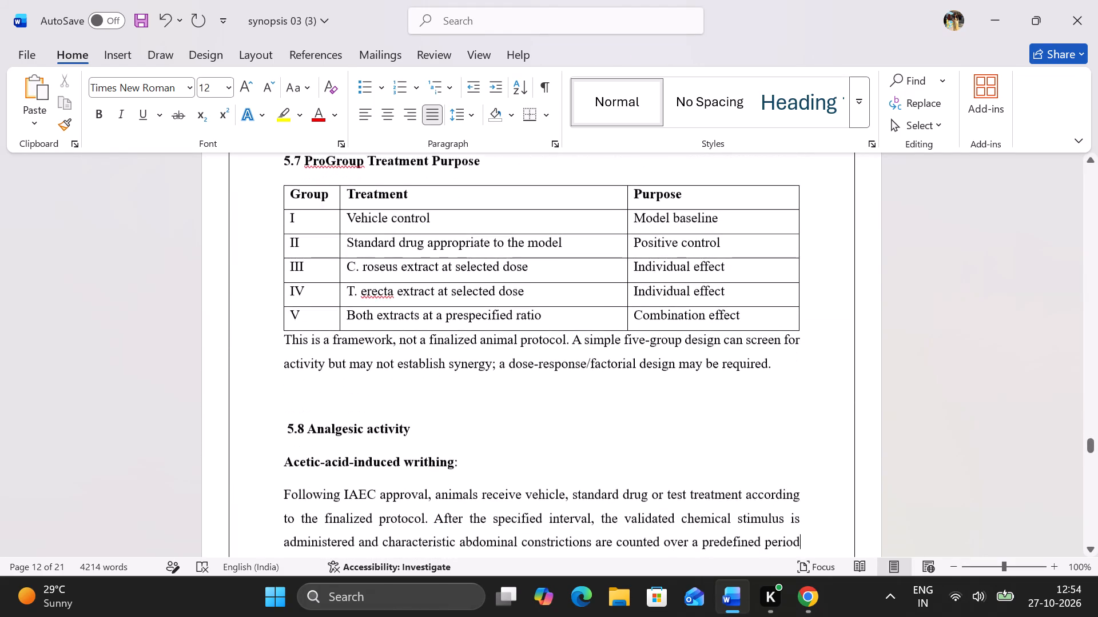
# Review the optional hot-plate test, the percentage inhibition of writhing formula, and the opening of section 5.9 Anti-inflammatory activity.
pyautogui.press('Down')
pyautogui.press('Down')
pyautogui.press('Down')
pyautogui.press('Down')
pyautogui.press('Down')
pyautogui.press('Down')
pyautogui.press('Down')
pyautogui.press('Down')
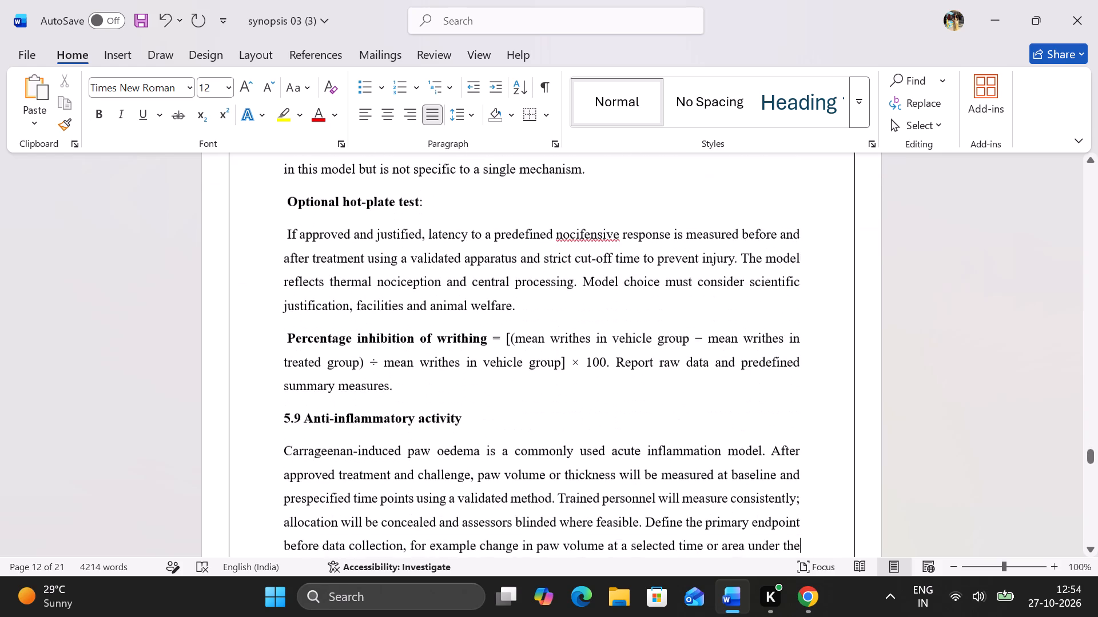
# Review the percentage inhibition of oedema formula and section 5.10 Synergy analysis, down to the blank space below it.
pyautogui.press('Down')
pyautogui.press('Down')
pyautogui.press('Down')
pyautogui.press('Down')
pyautogui.press('Down')
pyautogui.press('Down')
pyautogui.press('Down')
pyautogui.press('Down')
pyautogui.press('Down')
pyautogui.press('Down')
pyautogui.press('Down')
pyautogui.press('Down')
pyautogui.press('Down')
pyautogui.press('Down')
pyautogui.press('Down')
pyautogui.press('Down')
pyautogui.press('Down')
pyautogui.press('Down')
pyautogui.press('Down')
pyautogui.press('Down')
pyautogui.press('Down')
pyautogui.press('Down')
pyautogui.press('Down')
pyautogui.press('Down')
pyautogui.press('Down')
pyautogui.press('Down')
pyautogui.press('Down')
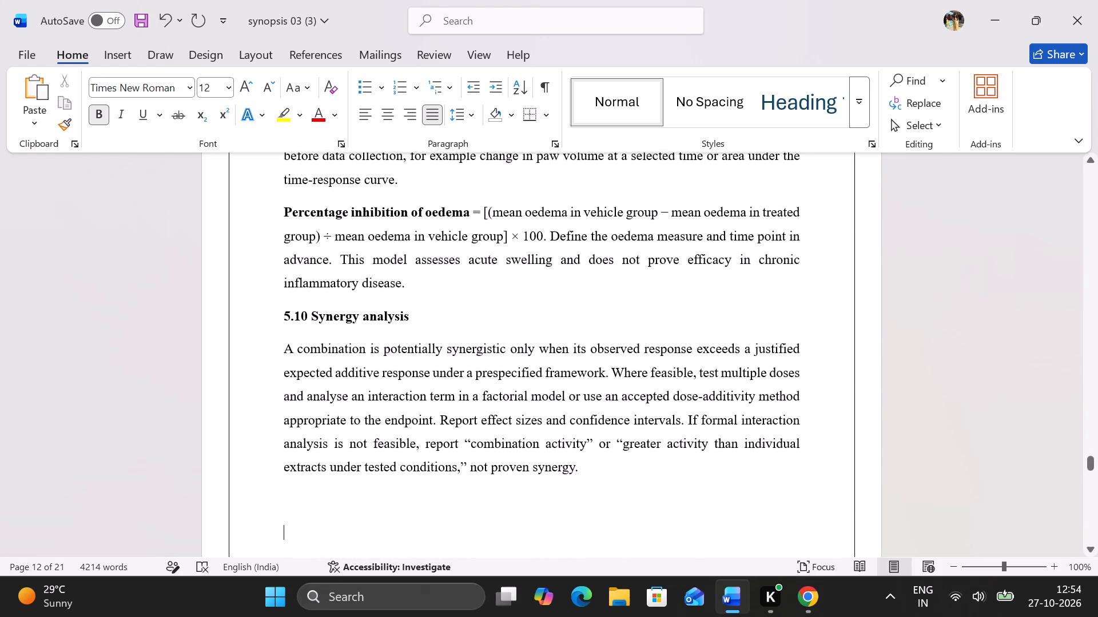
# Check the bulleted list in section 5.12 Quality assurance and the spacing before the Expected Results heading.
pyautogui.press('Down')
pyautogui.press('Down')
pyautogui.press('Down')
pyautogui.press('Down')
pyautogui.press('Down')
pyautogui.press('Down')
pyautogui.press('Down')
pyautogui.press('Down')
pyautogui.press('Down')
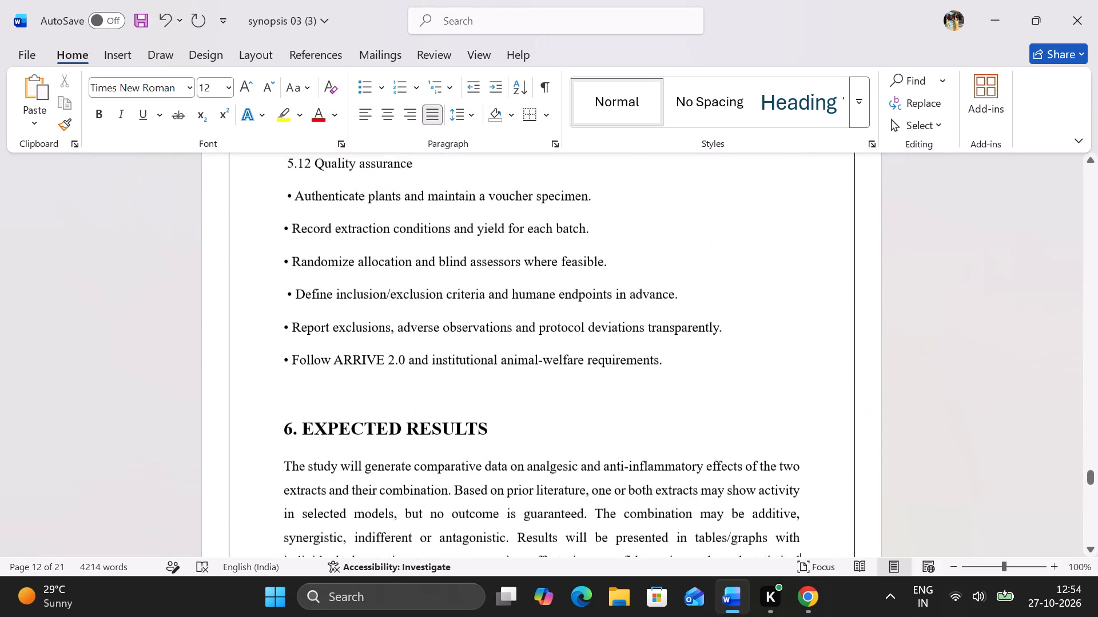
# Review the section 6 Expected Results paragraph and the start of the References list.
pyautogui.press('Down')
pyautogui.press('Down')
pyautogui.press('Down')
pyautogui.press('Down')
pyautogui.press('Down')
pyautogui.press('Down')
pyautogui.press('Down')
pyautogui.press('Down')
pyautogui.press('Down')
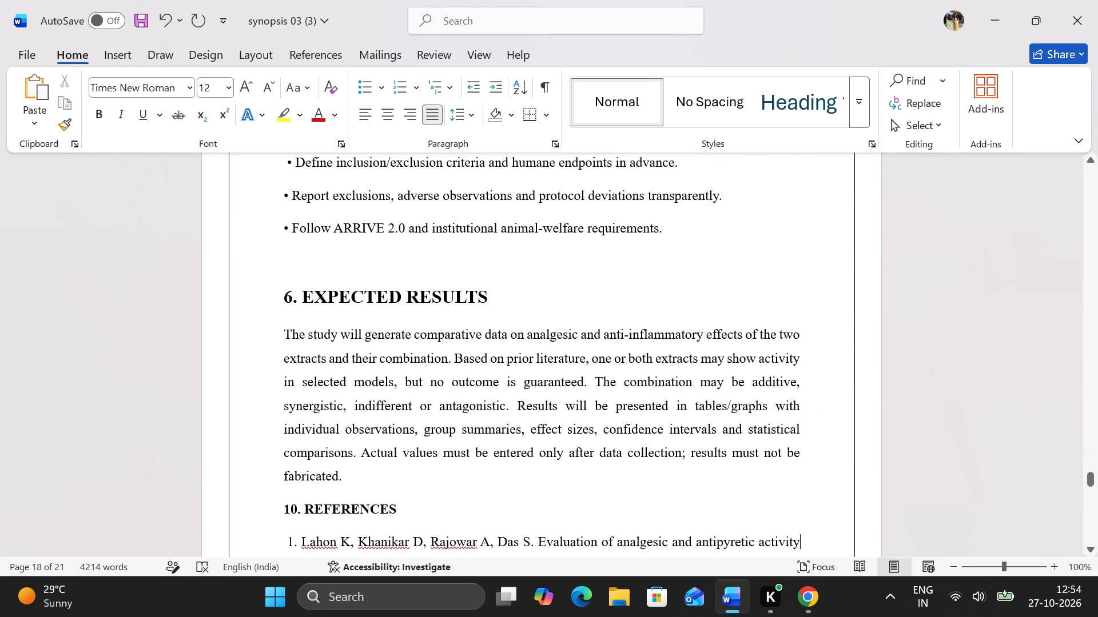
# Review references 1 to 4 across the page break between pages 18 and 19.
pyautogui.press('Down')
pyautogui.press('Down')
pyautogui.press('Down')
pyautogui.press('Down')
pyautogui.press('Down')
pyautogui.press('Down')
pyautogui.press('Down')
pyautogui.press('Down')
pyautogui.press('Down')
pyautogui.press('Down')
pyautogui.press('Down')
pyautogui.press('Down')
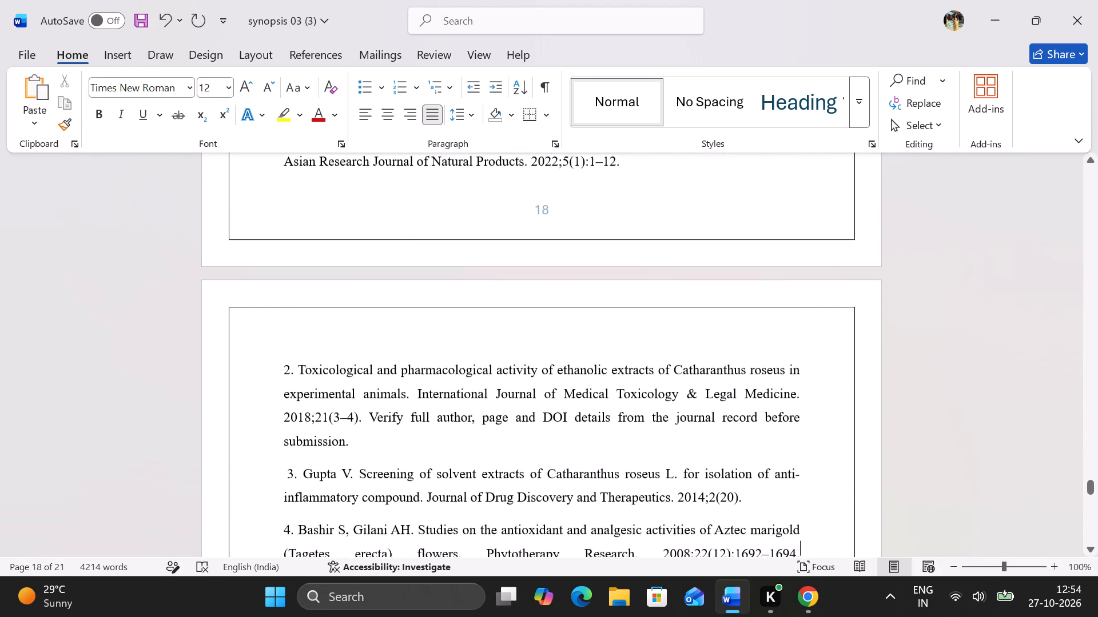
# Review references 5 to 12 on page 19, checking numbering and line spacing.
pyautogui.press('Down')
pyautogui.press('Down')
pyautogui.press('Down')
pyautogui.press('Down')
pyautogui.press('Down')
pyautogui.press('Down')
pyautogui.press('Down')
pyautogui.press('Down')
pyautogui.press('Down')
pyautogui.press('Down')
pyautogui.press('Down')
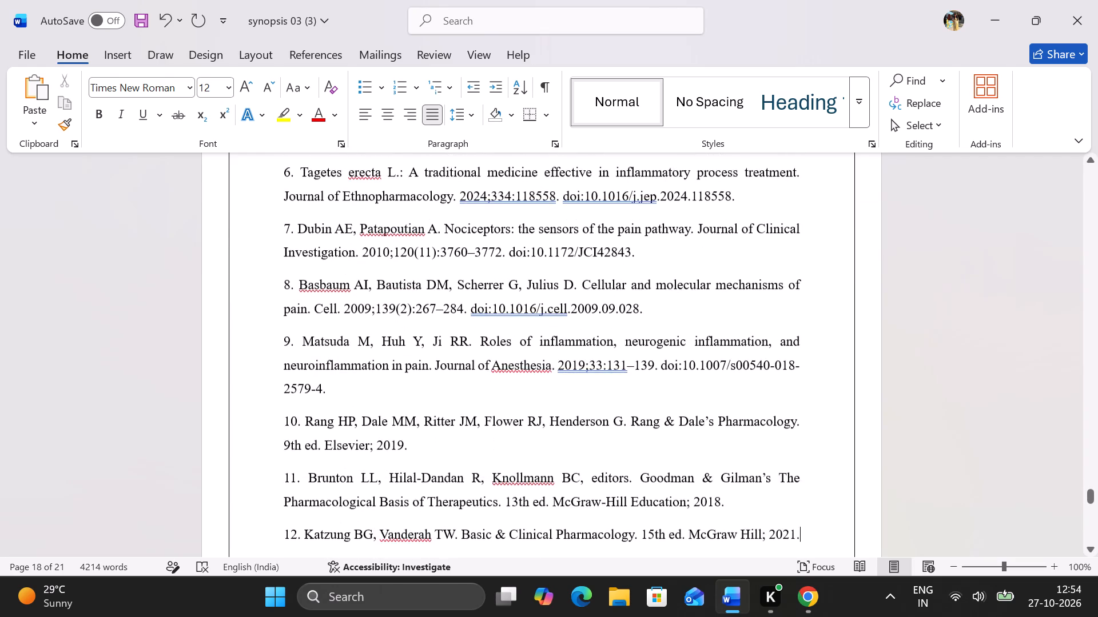
# Review references 13 to 20, including the OECD, ARRIVE and WHO guideline entries.
pyautogui.press('Down')
pyautogui.press('Down')
pyautogui.press('Down')
pyautogui.press('Down')
pyautogui.press('Down')
pyautogui.press('Down')
pyautogui.press('Down')
pyautogui.press('Down')
pyautogui.press('Down')
pyautogui.press('Down')
pyautogui.press('Down')
pyautogui.press('Down')
pyautogui.press('Down')
pyautogui.press('Down')
pyautogui.press('Down')
pyautogui.press('Down')
pyautogui.press('Down')
pyautogui.press('Down')
pyautogui.press('Down')
pyautogui.press('Down')
pyautogui.press('Down')
pyautogui.press('Down')
pyautogui.press('Down')
pyautogui.press('Down')
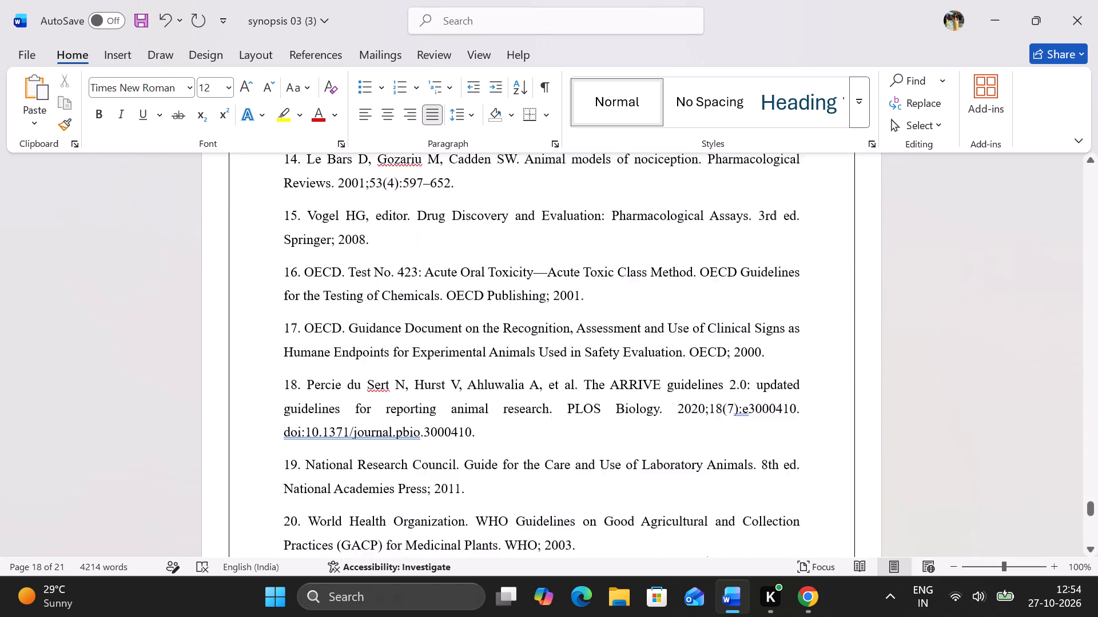
# Review references 21 to 27 down to the end of page 20.
pyautogui.press('Down')
pyautogui.press('Down')
pyautogui.press('Down')
pyautogui.press('Down')
pyautogui.press('Down')
pyautogui.press('Down')
pyautogui.press('Down')
pyautogui.press('Down')
pyautogui.press('Down')
pyautogui.press('Down')
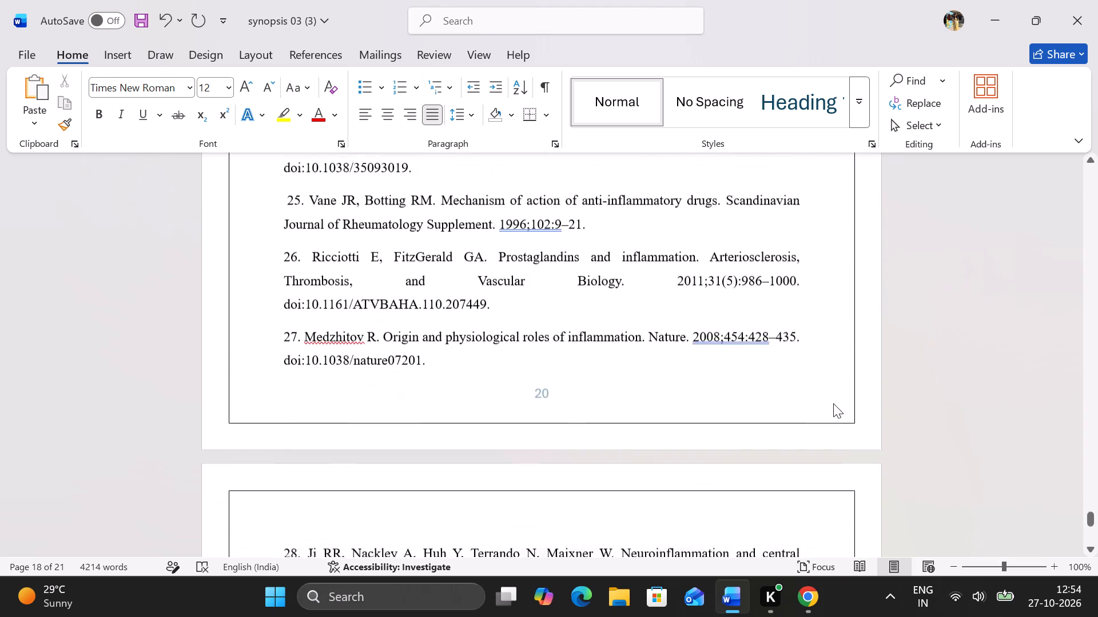
# Review references 28 to 30 and the note on polyherbal combinations on the last page.
pyautogui.press('Down')
pyautogui.press('Down')
pyautogui.press('Down')
pyautogui.press('Down')
pyautogui.press('Down')
pyautogui.press('Down')
pyautogui.press('Down')
pyautogui.press('Down')
pyautogui.press('Down')
pyautogui.press('Down')
pyautogui.press('Down')
pyautogui.press('Down')
pyautogui.press('Down')
pyautogui.press('Down')
pyautogui.press('Down')
pyautogui.press('Down')
pyautogui.press('Down')
pyautogui.press('Down')
pyautogui.press('Down')
pyautogui.press('Down')
pyautogui.press('Down')
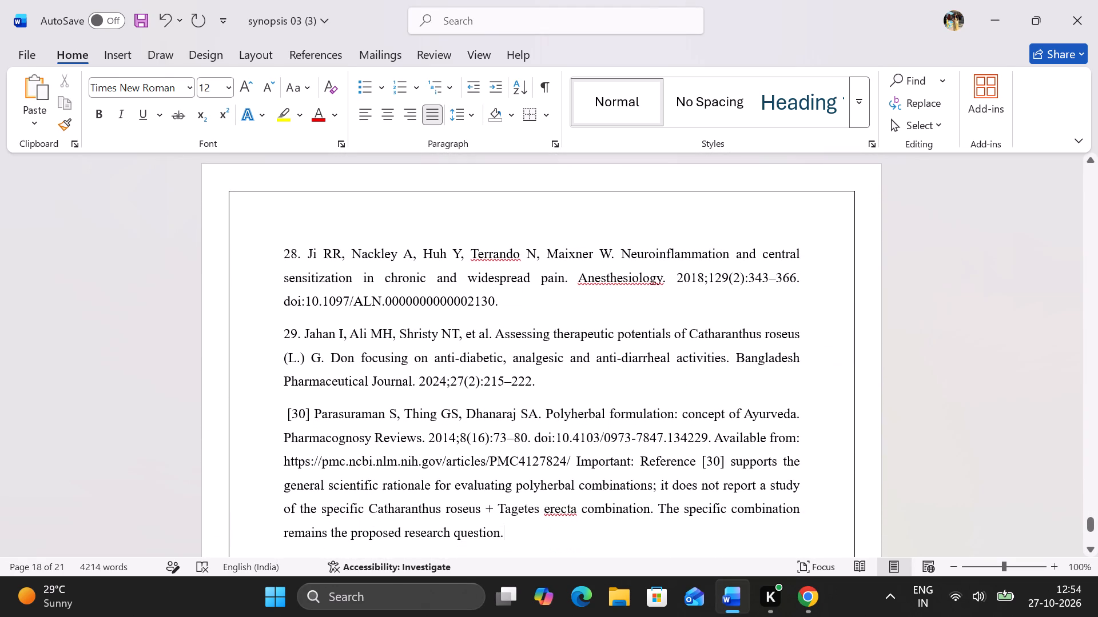
# Check the rest of the last page below reference 30 for any remaining content.
pyautogui.press('Down')
pyautogui.press('Down')
pyautogui.press('Down')
pyautogui.press('Down')
pyautogui.press('Down')
pyautogui.press('Down')
pyautogui.press('Down')
pyautogui.press('Down')
pyautogui.press('Down')
pyautogui.press('Down')
pyautogui.press('Down')
pyautogui.press('Down')
pyautogui.press('Down')
pyautogui.press('Down')
pyautogui.press('Down')
pyautogui.press('Down')
pyautogui.press('Down')
pyautogui.press('Down')
pyautogui.press('Down')
pyautogui.scroll(-1, 833, 403)
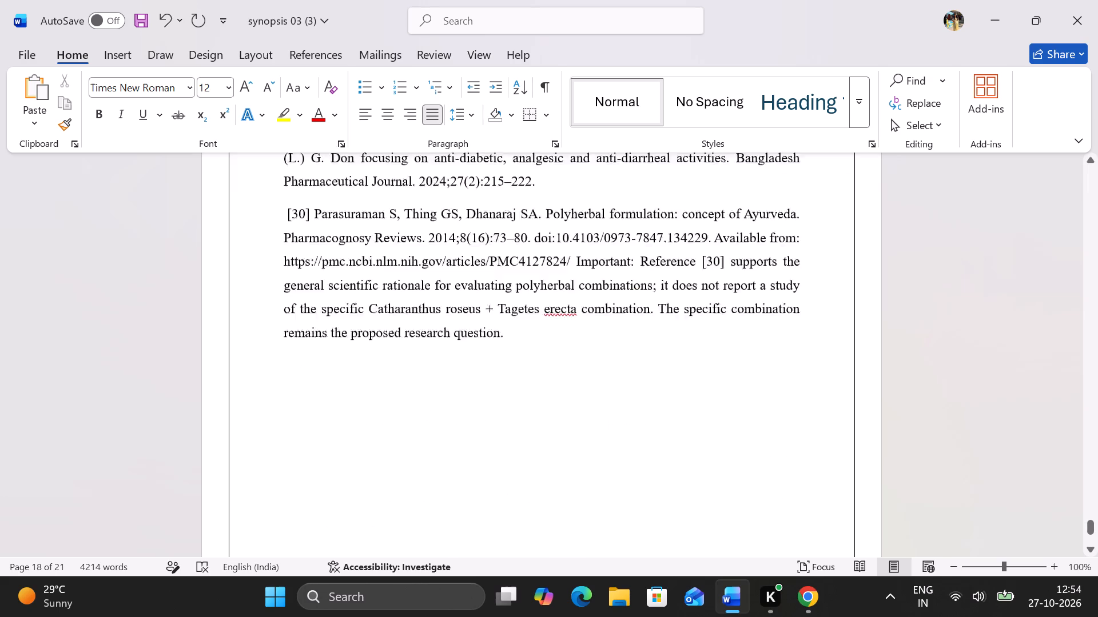
pyautogui.scroll(-5, 833, 403)
# Recheck the layout backwards from the references through sections 5.11 and 5.8 to the B. Analgesic evaluation heading.
pyautogui.scroll(5, 833, 403)
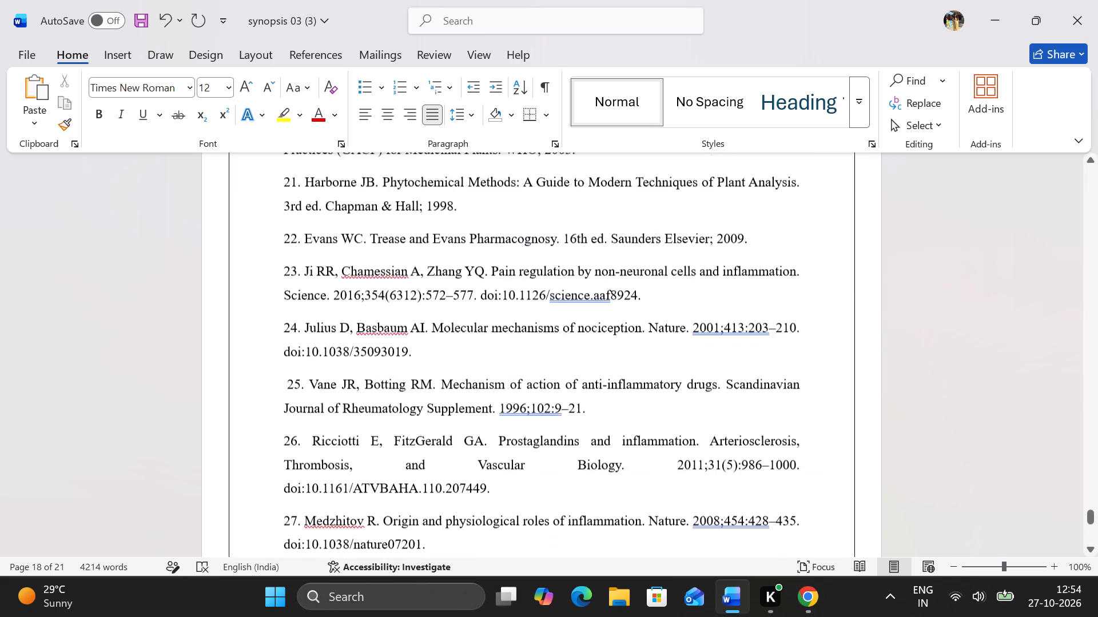
pyautogui.scroll(8, 833, 403)
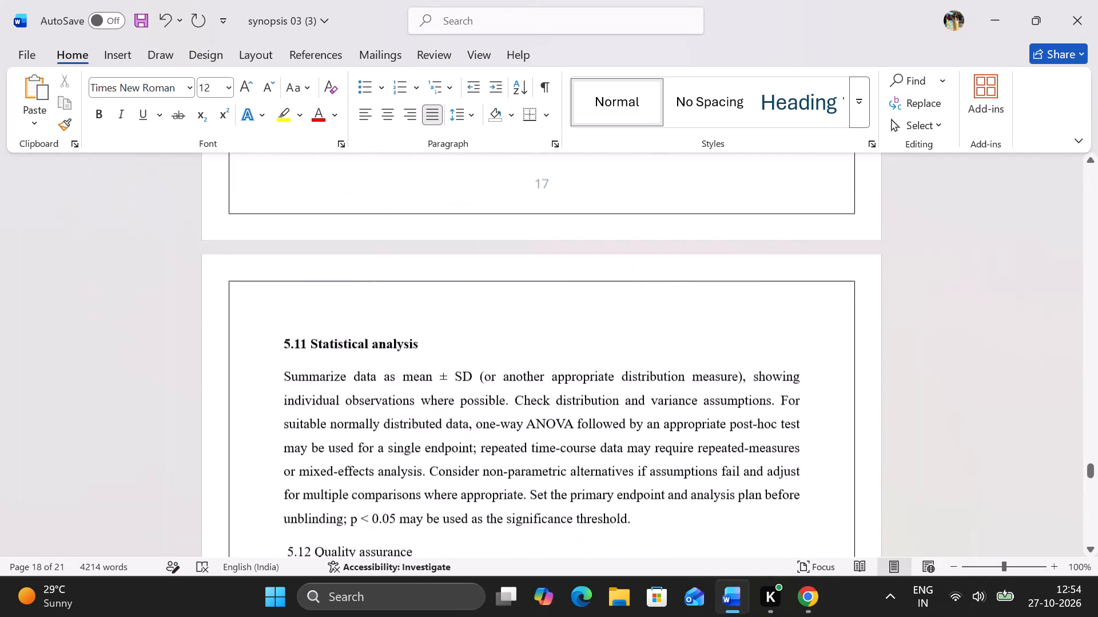
pyautogui.scroll(5, 833, 403)
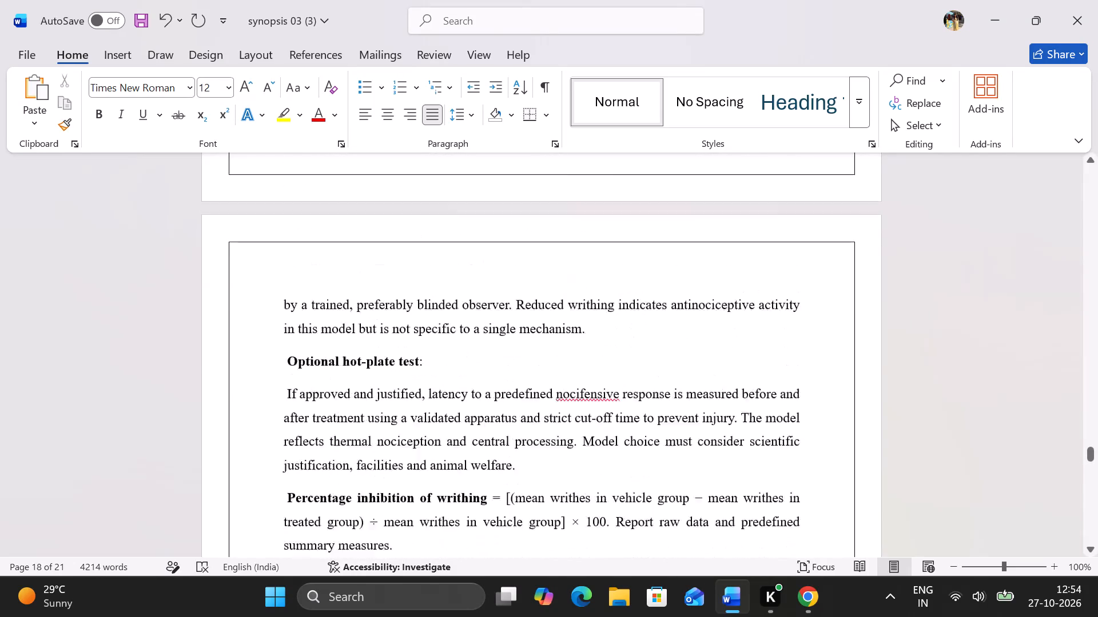
pyautogui.scroll(6, 833, 403)
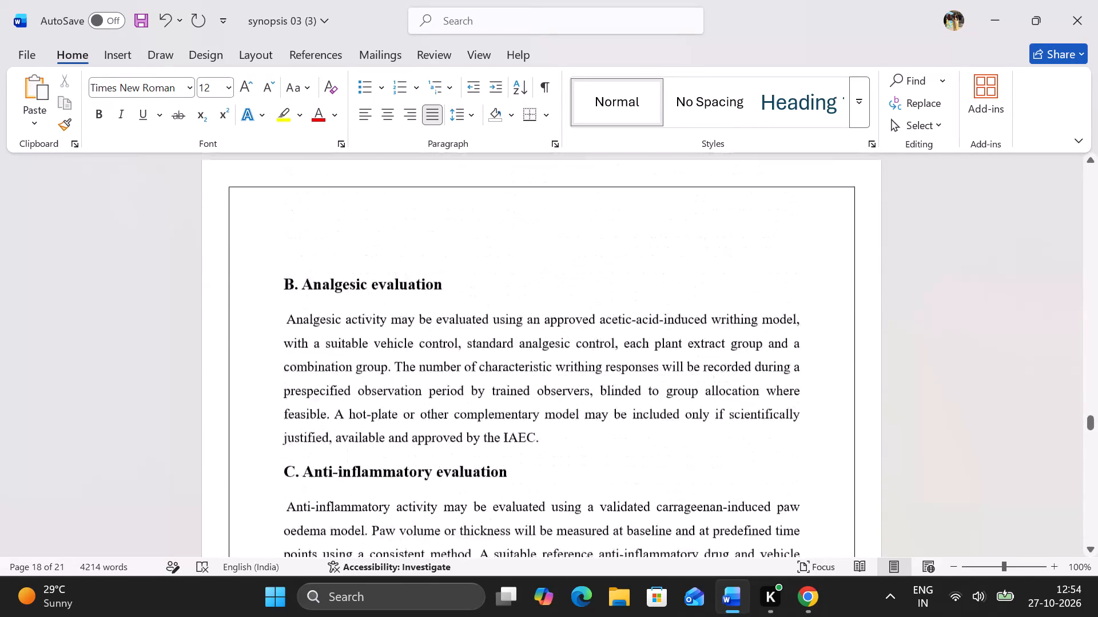
# Recheck the headings from 5.14 Biological Evaluation back through Experimental Design to Materials and Methodology.
pyautogui.scroll(5, 833, 403)
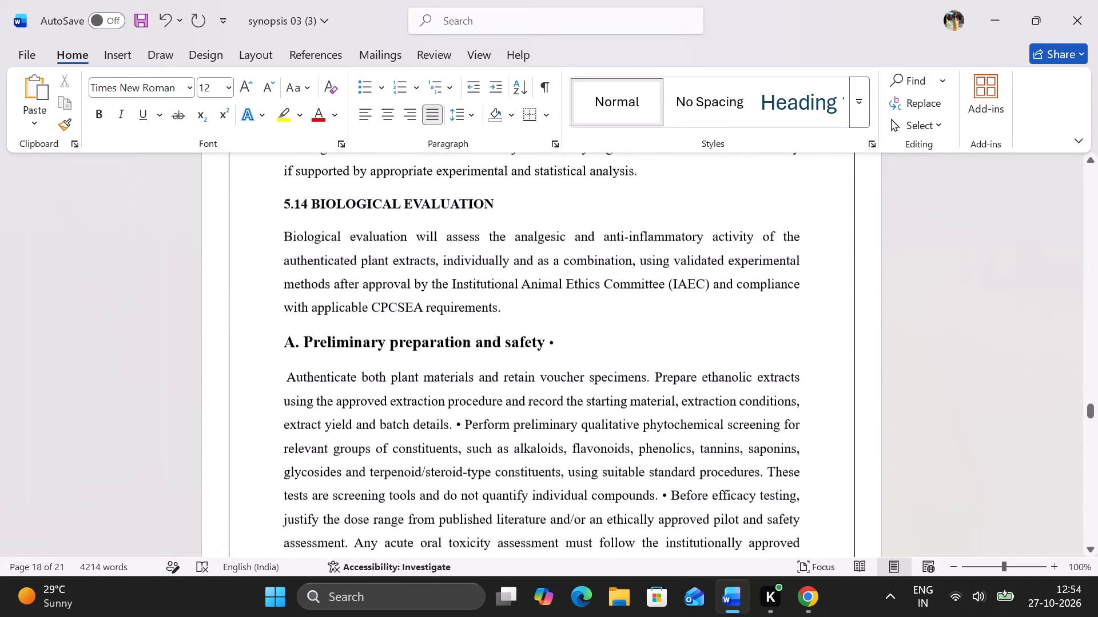
pyautogui.scroll(7, 833, 403)
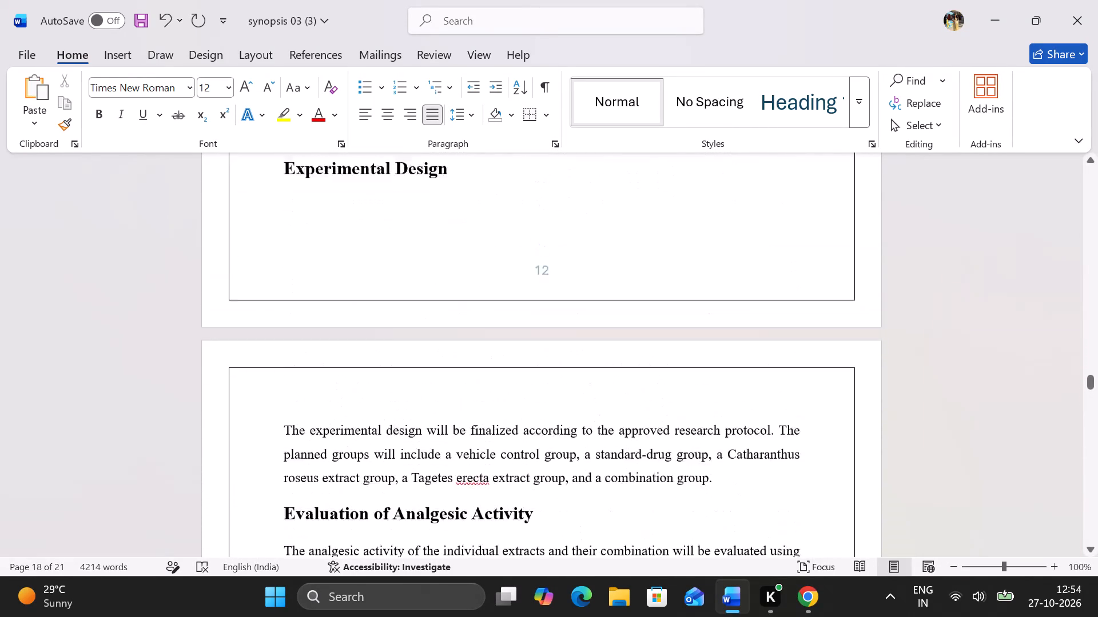
pyautogui.scroll(7, 833, 403)
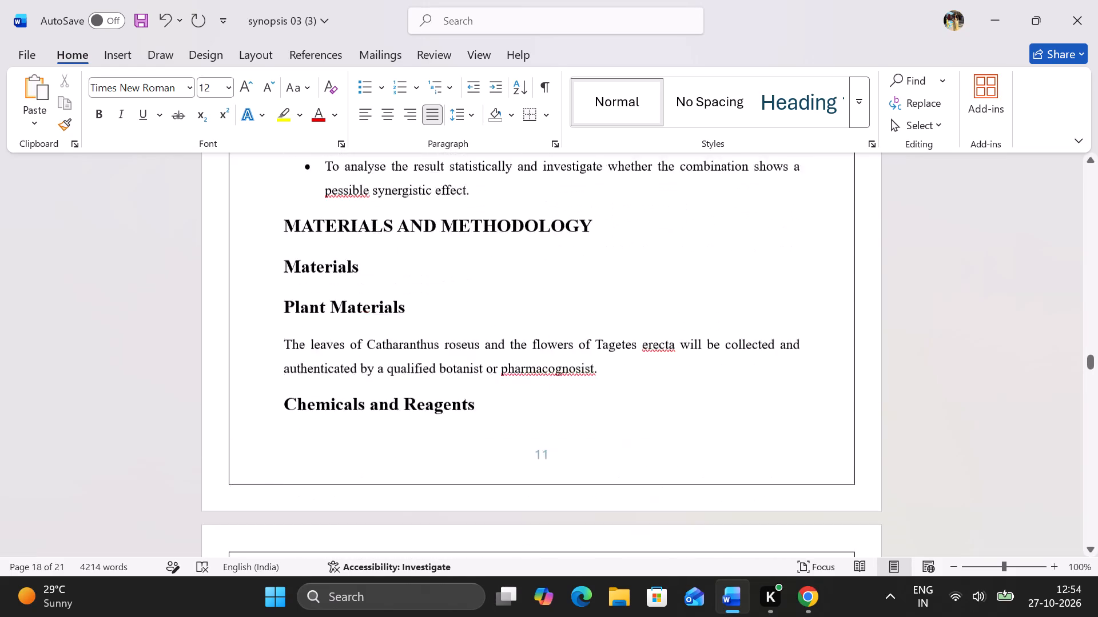
# Recheck the Tagetes erecta tables and plant photos back to the Catharanthus roseus details.
pyautogui.scroll(7, 833, 403)
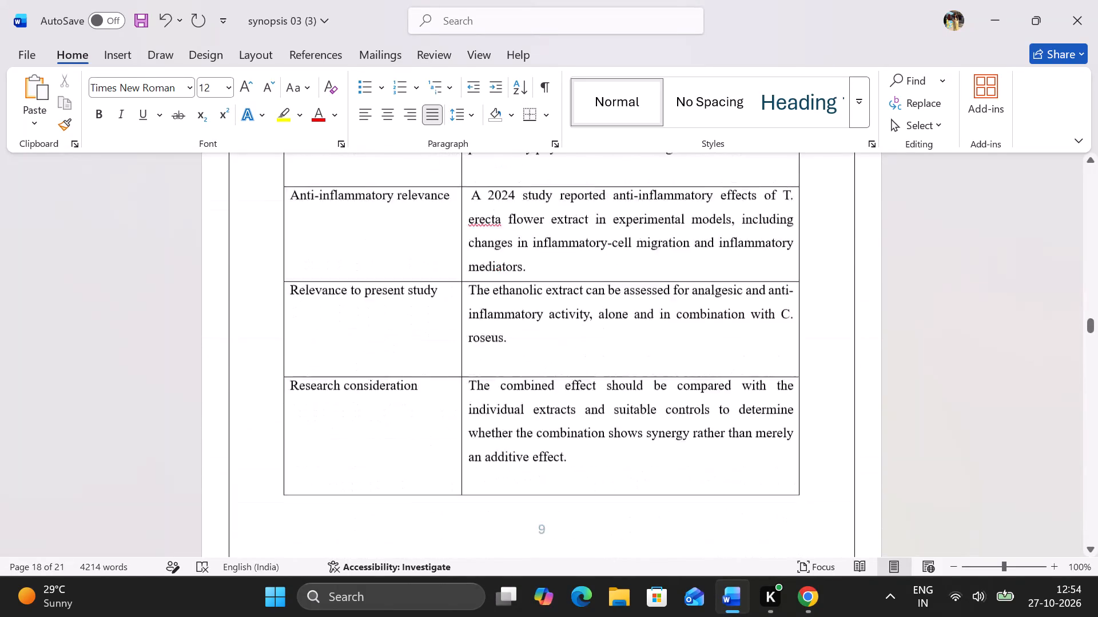
pyautogui.scroll(3, 833, 403)
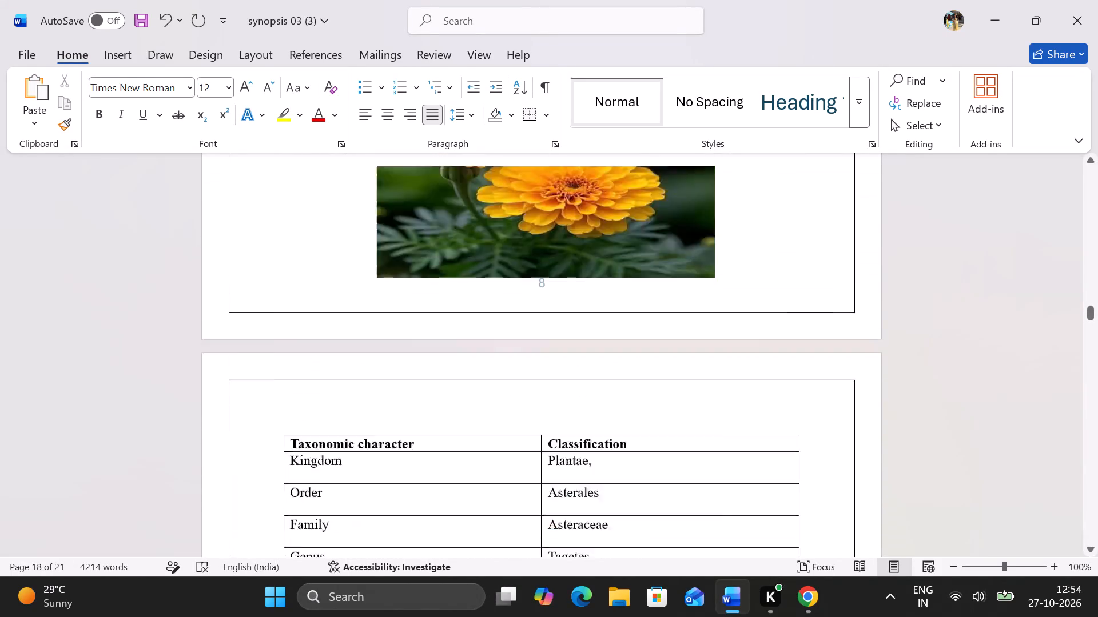
pyautogui.scroll(6, 833, 403)
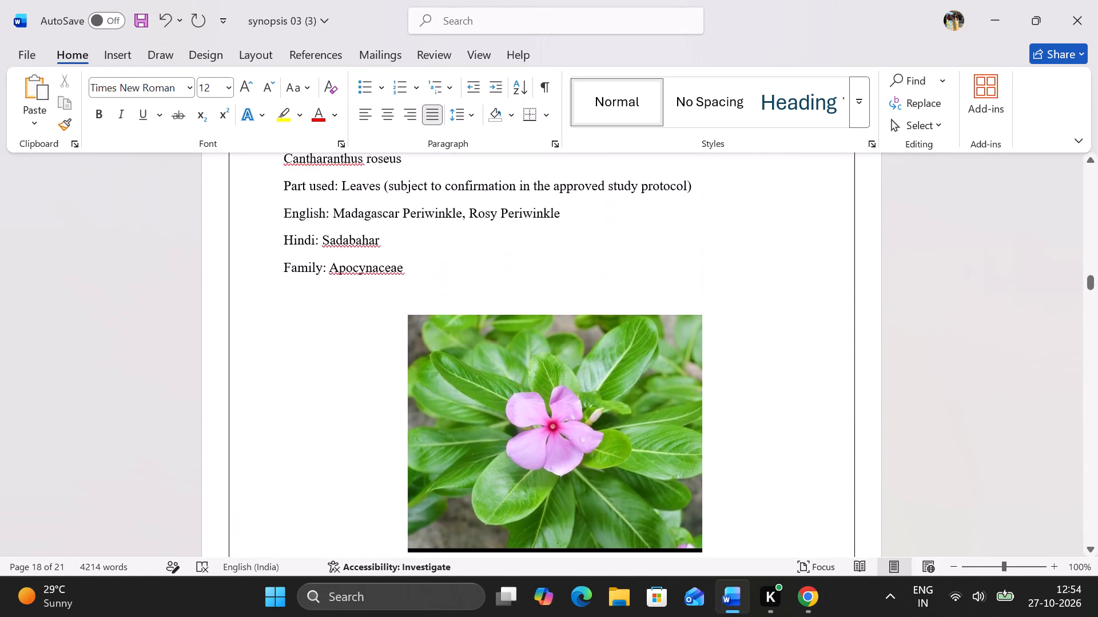
# Compare the headings, photos and tables of the Catharanthus roseus and Tagetes erecta profiles.
pyautogui.scroll(-8, 833, 403)
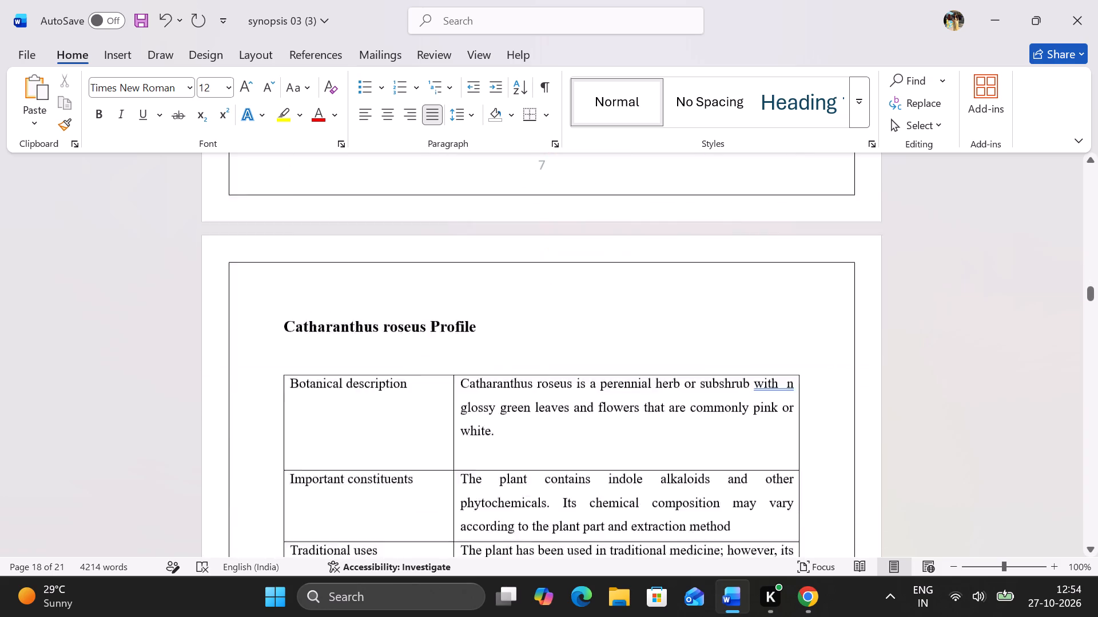
pyautogui.scroll(-3, 833, 403)
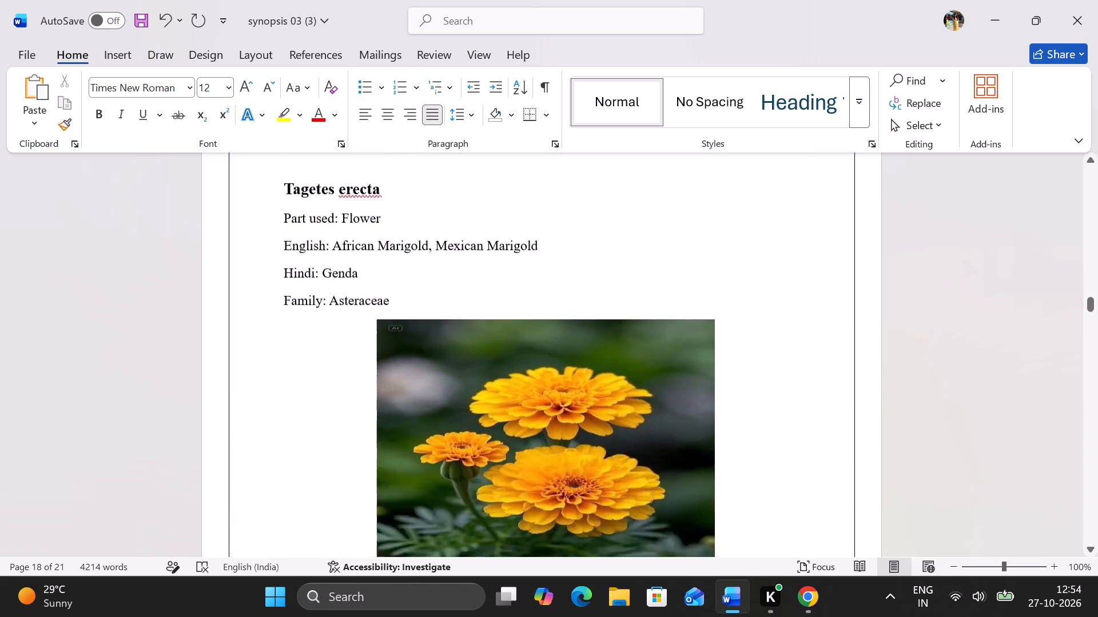
pyautogui.scroll(-3, 833, 403)
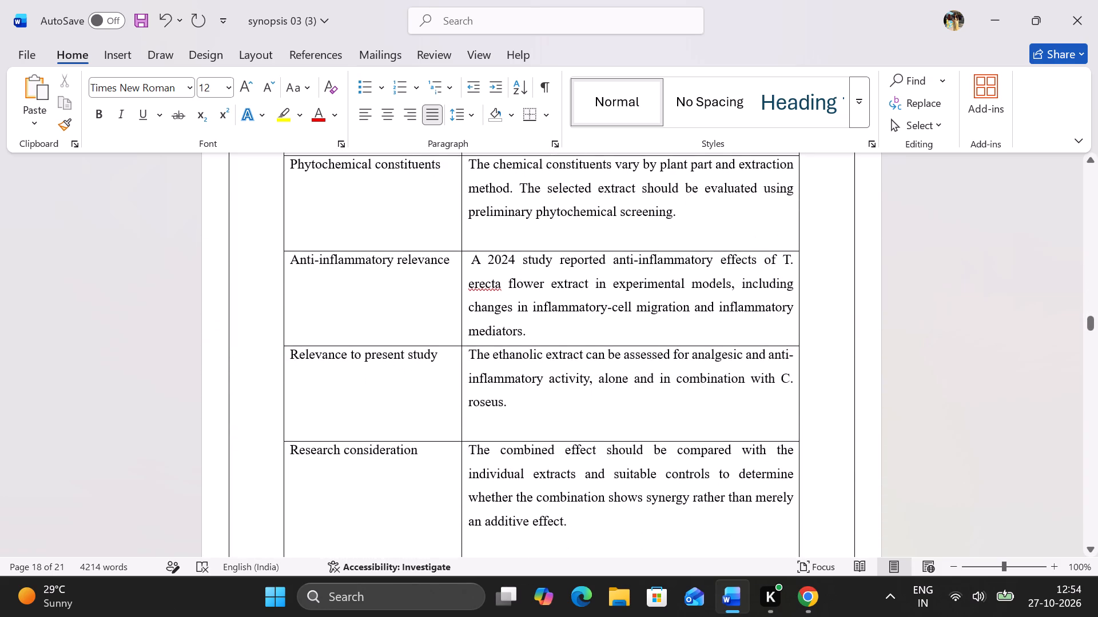
pyautogui.scroll(4, 833, 403)
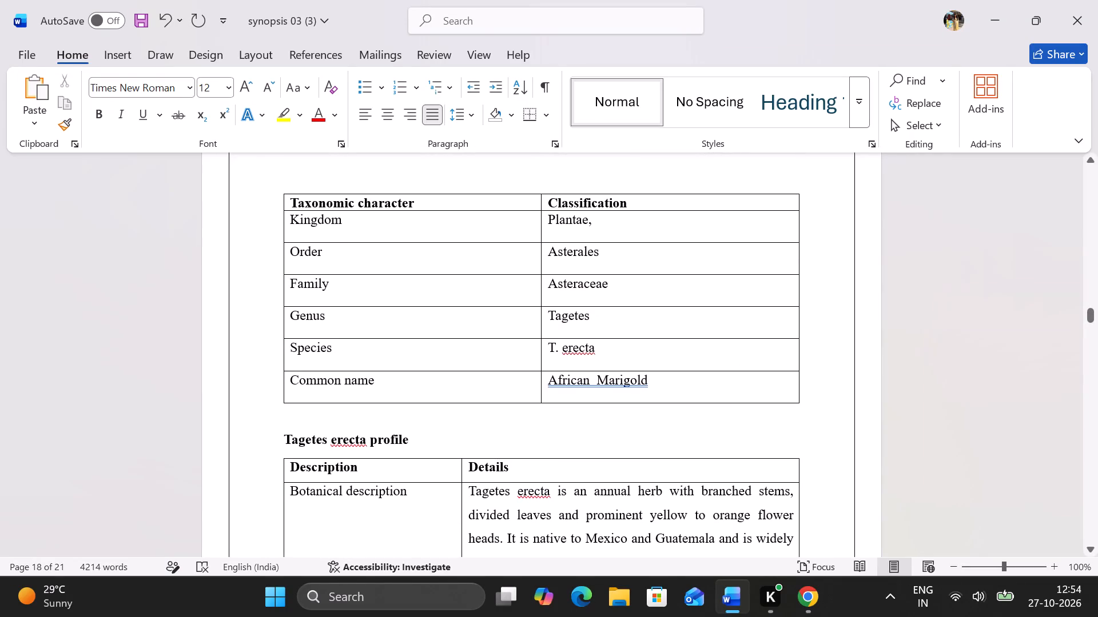
pyautogui.scroll(1, 833, 403)
pyautogui.scroll(-2, 833, 403)
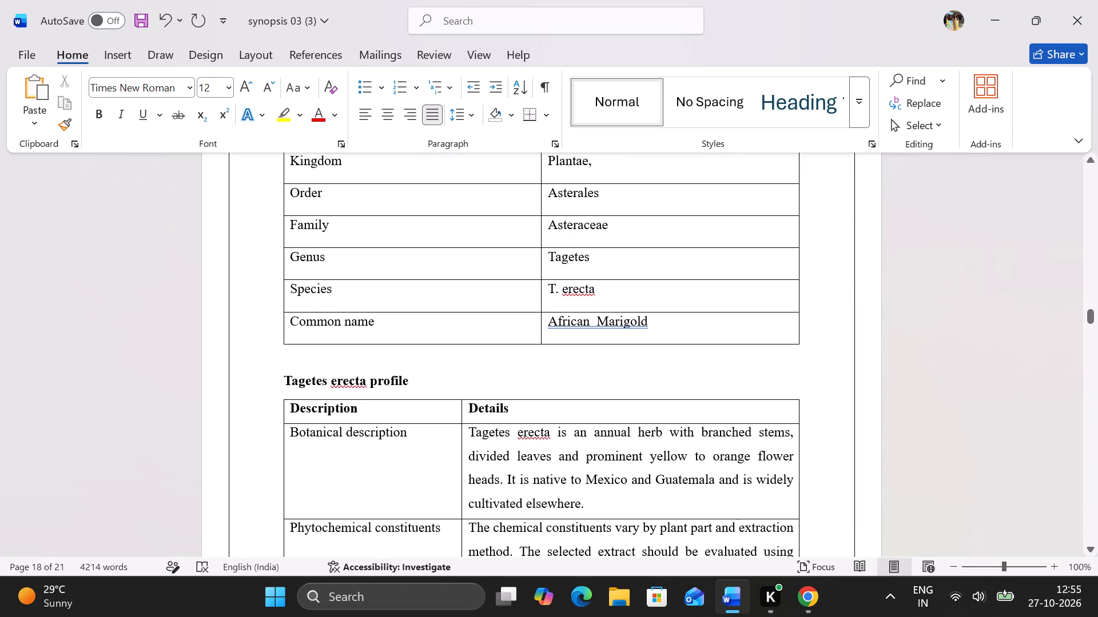
pyautogui.scroll(-1, 833, 403)
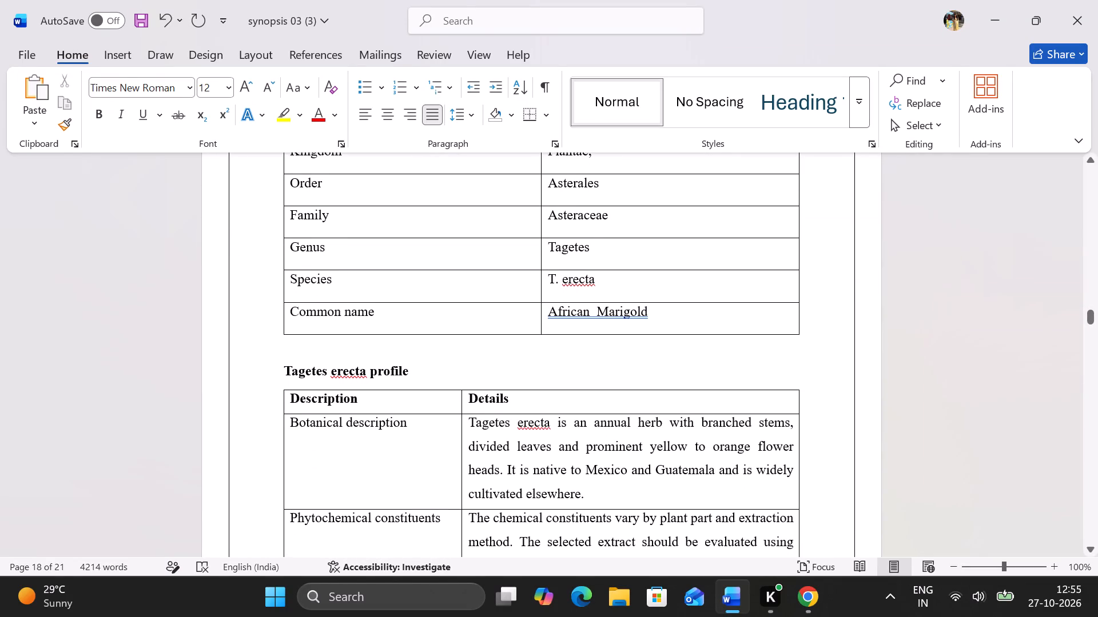
# Increase the font size of the "Tagetes erecta profile" heading above the description table to 14.
pyautogui.click(395, 375)
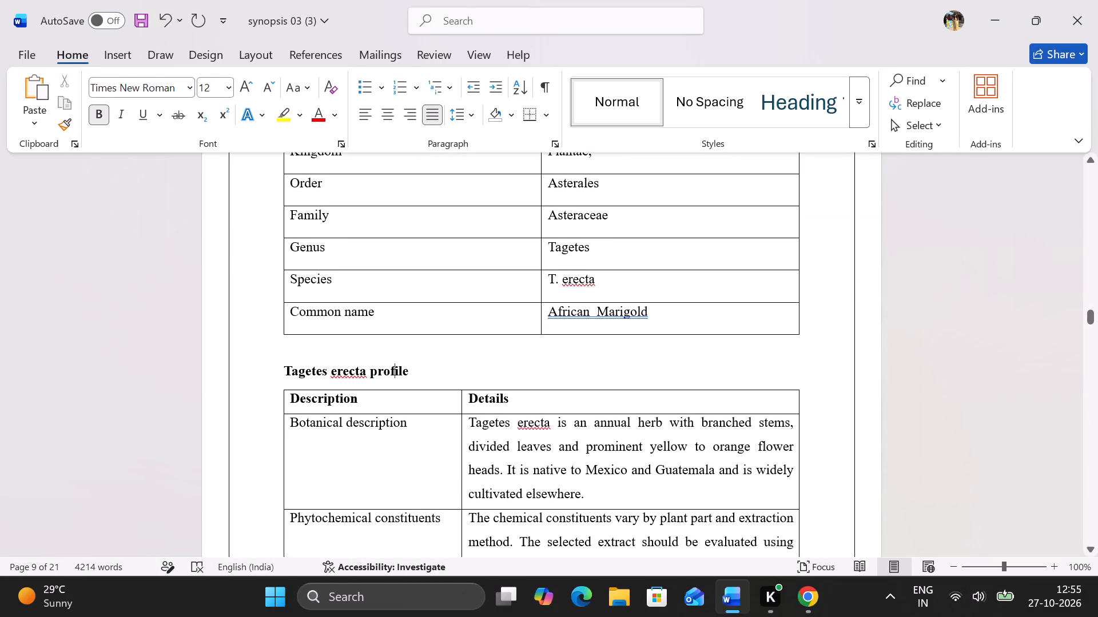
pyautogui.moveTo(412, 369); pyautogui.dragTo(236, 374)
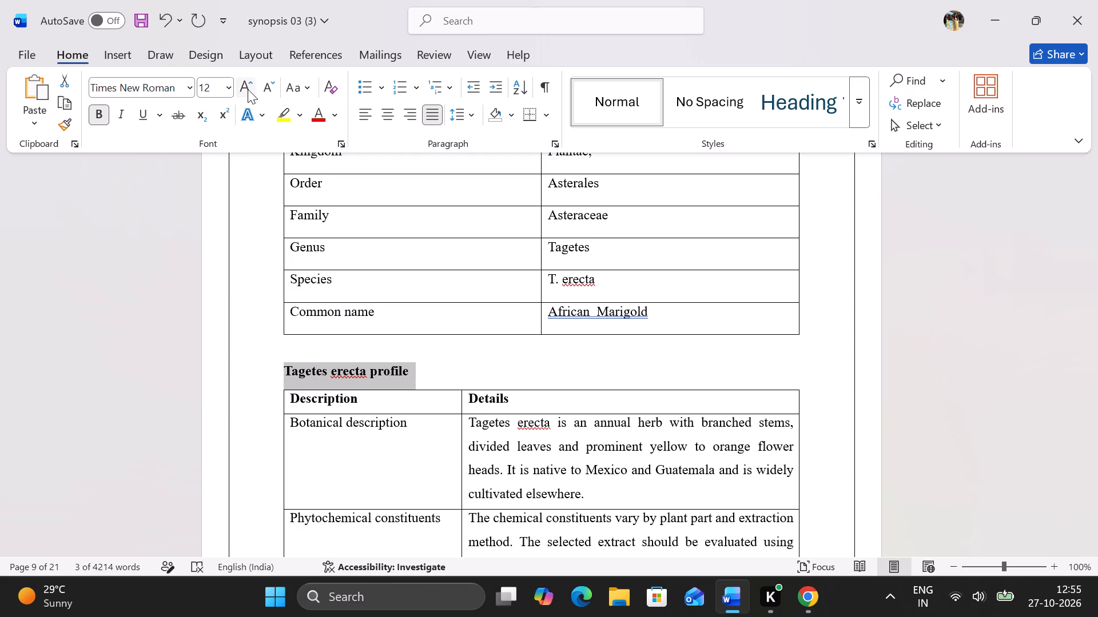
pyautogui.click(247, 89)
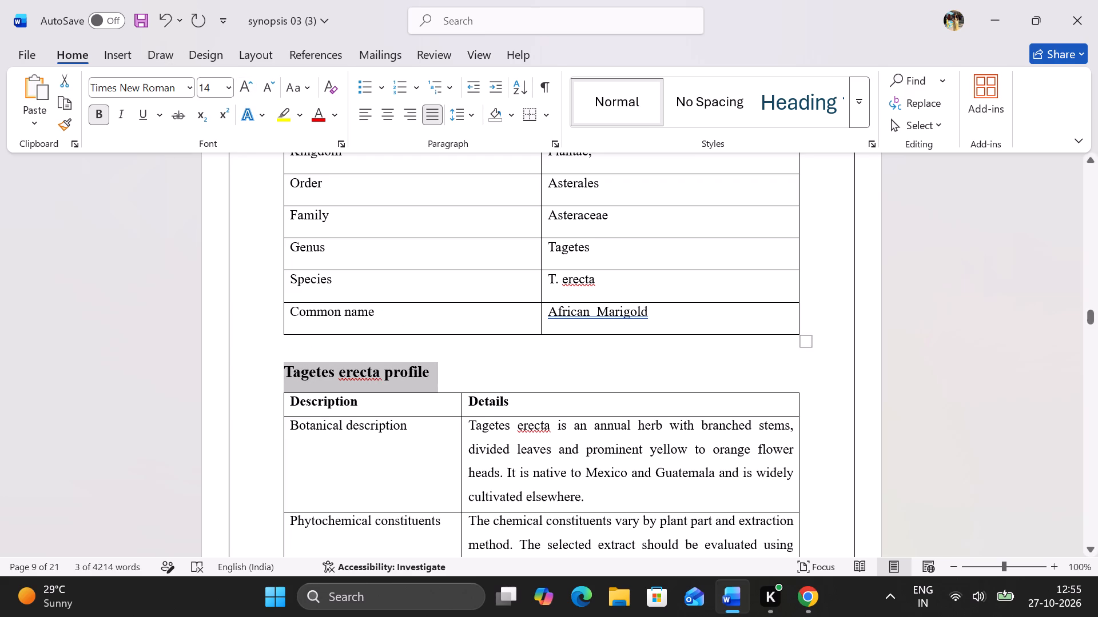
pyautogui.rightClick(355, 376)
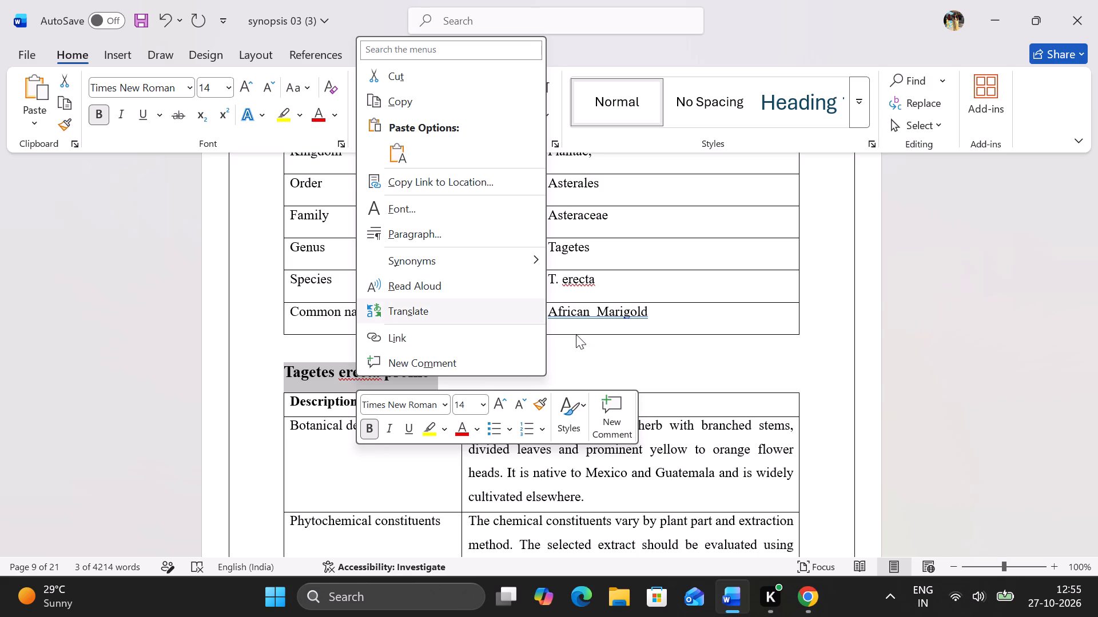
pyautogui.click(610, 366)
pyautogui.doubleClick(610, 366)
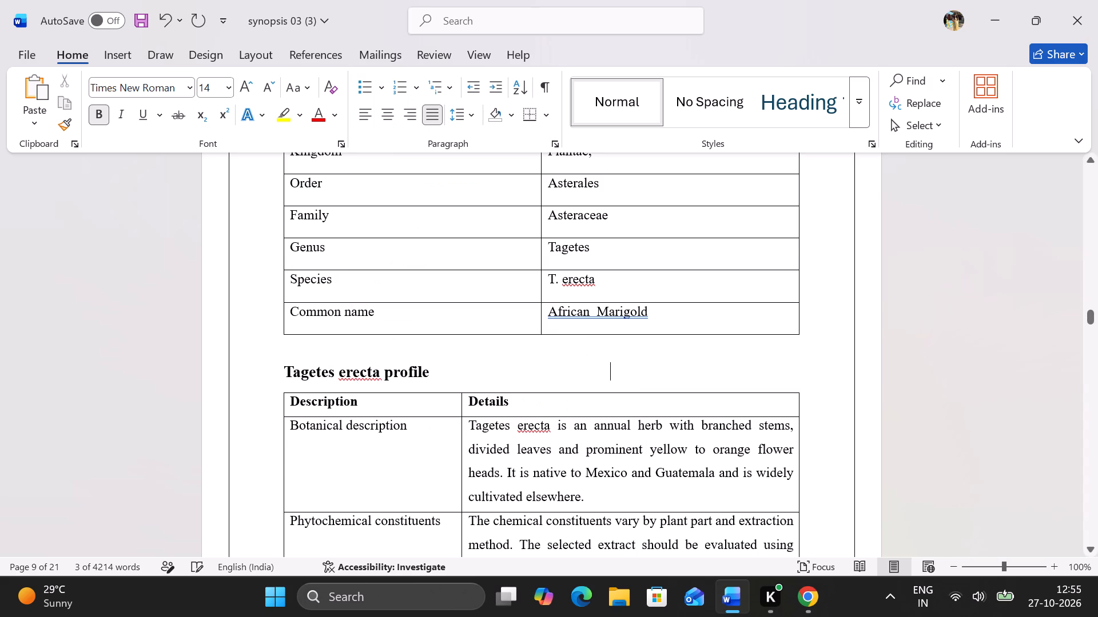
# Reduce the font size of the "Plant profile" heading on page 7 to 14.
pyautogui.scroll(7, 610, 366)
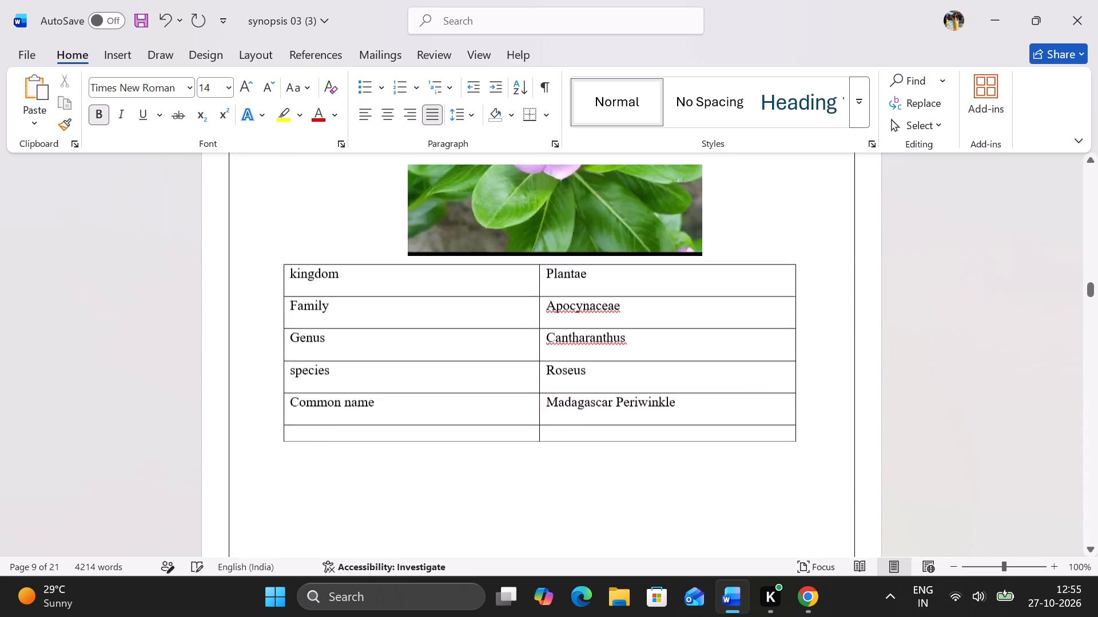
pyautogui.scroll(-3, 610, 366)
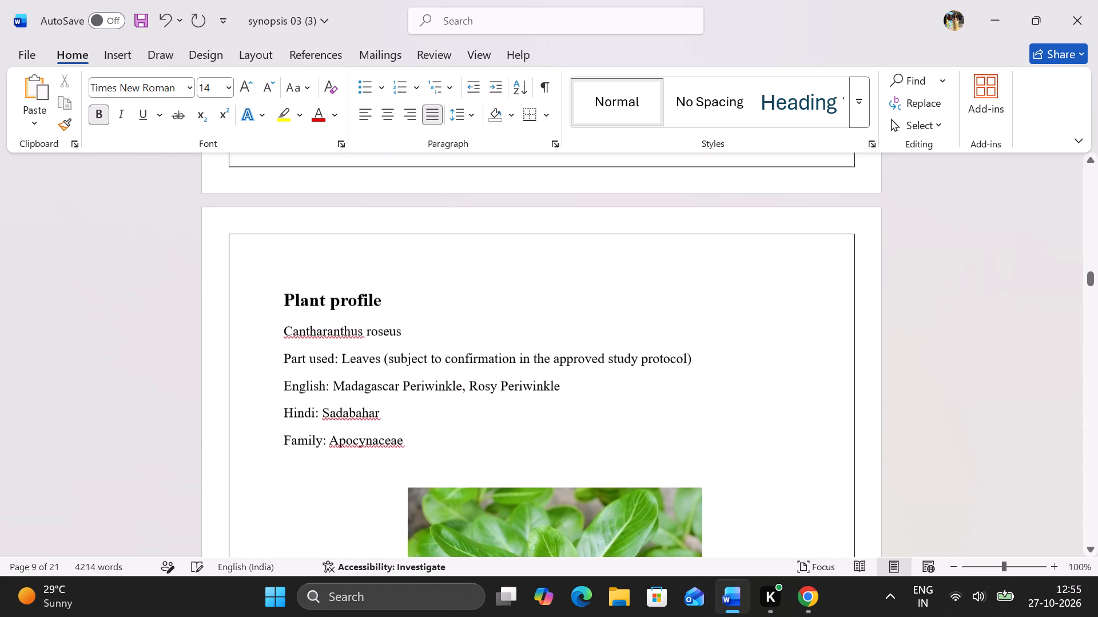
pyautogui.click(352, 299)
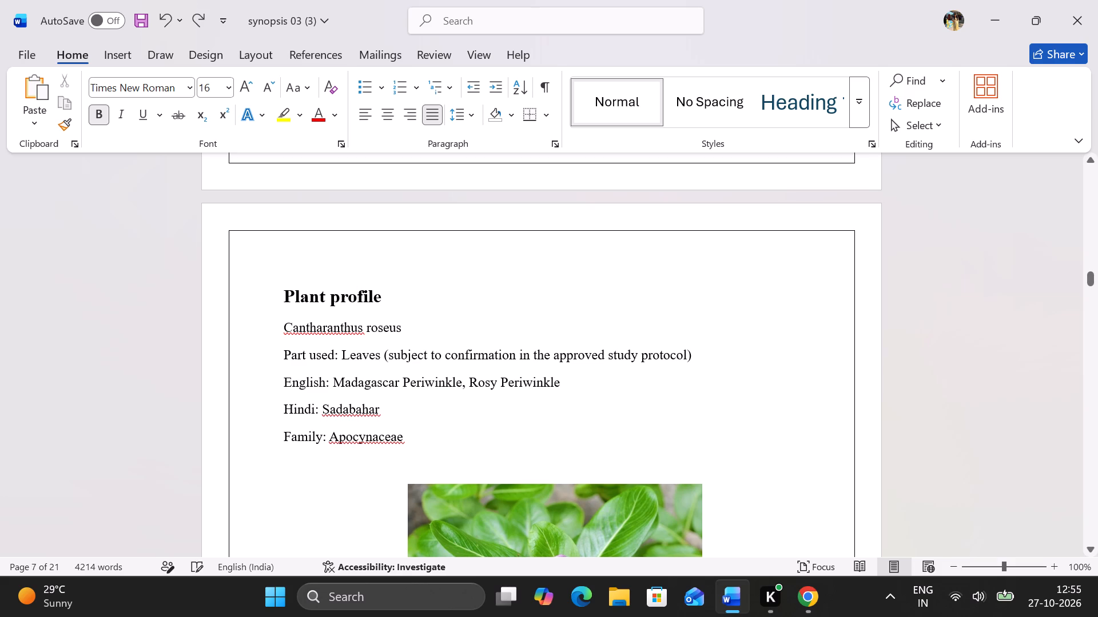
pyautogui.moveTo(392, 293); pyautogui.dragTo(283, 293)
pyautogui.click(265, 90)
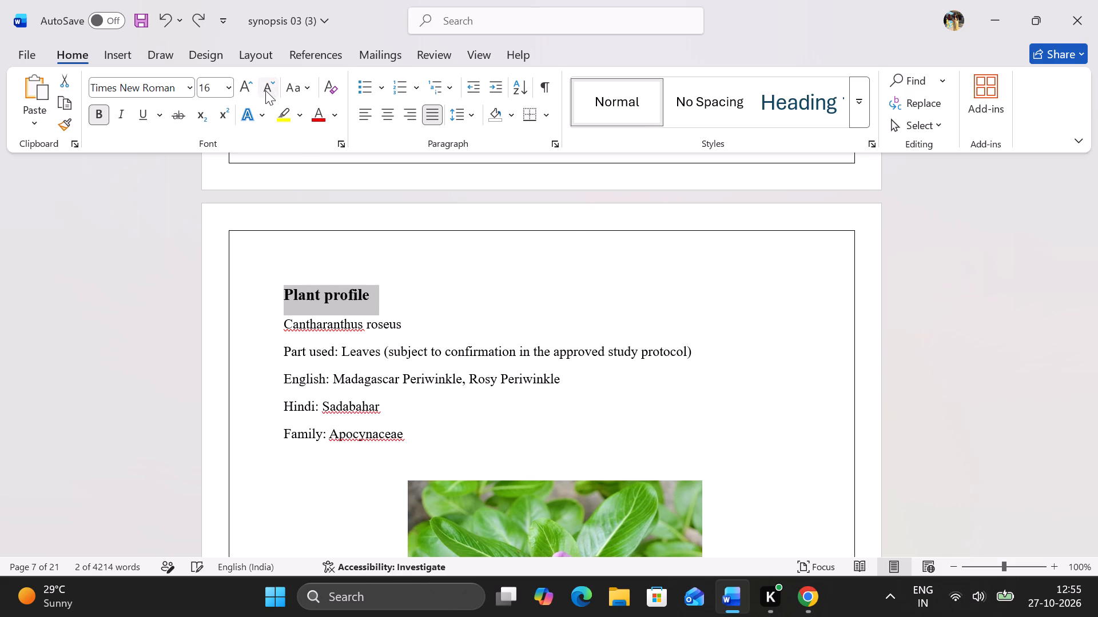
pyautogui.click(434, 300)
# Check the formatting of the "LIST OF CONTENTS" heading and look over the introduction pages through to the "Plant profile" heading.
pyautogui.scroll(5, 434, 300)
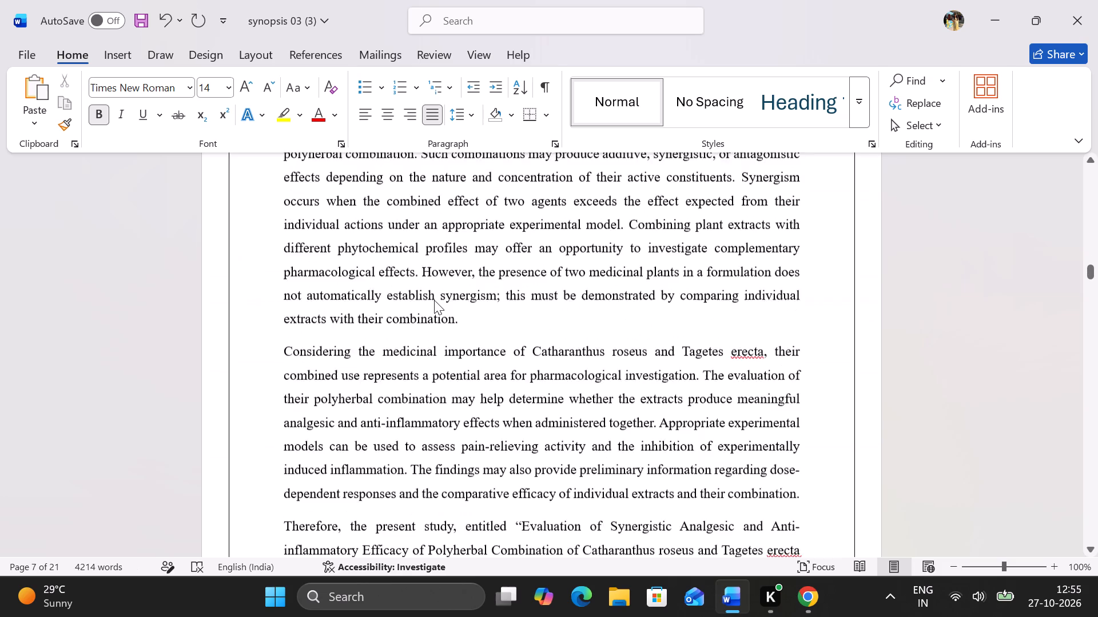
pyautogui.scroll(3, 434, 300)
pyautogui.scroll(-2, 434, 300)
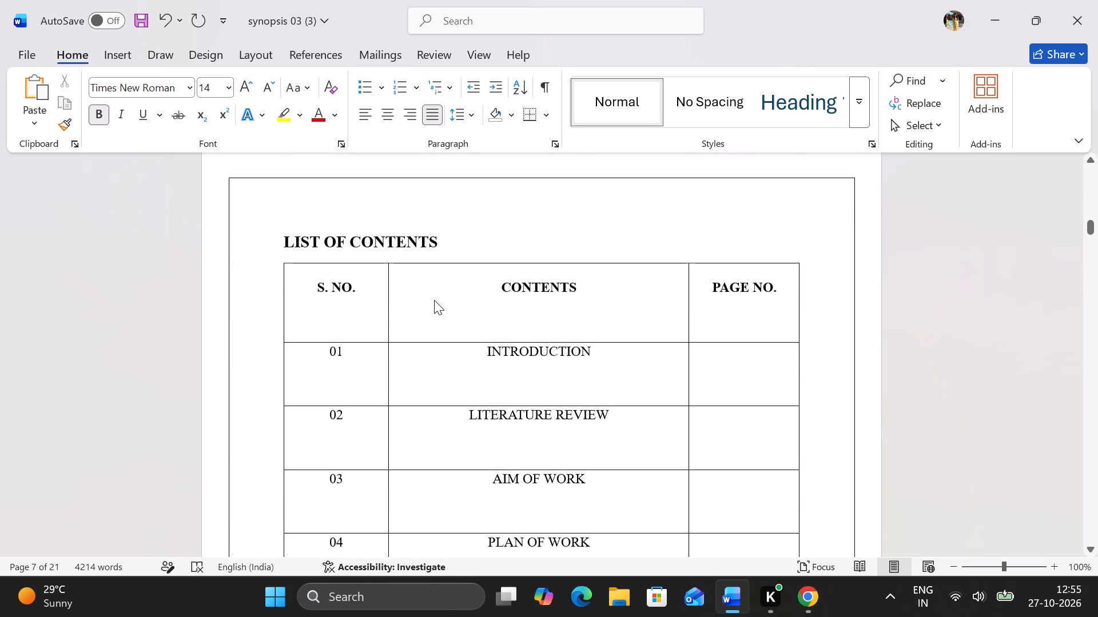
pyautogui.click(406, 243)
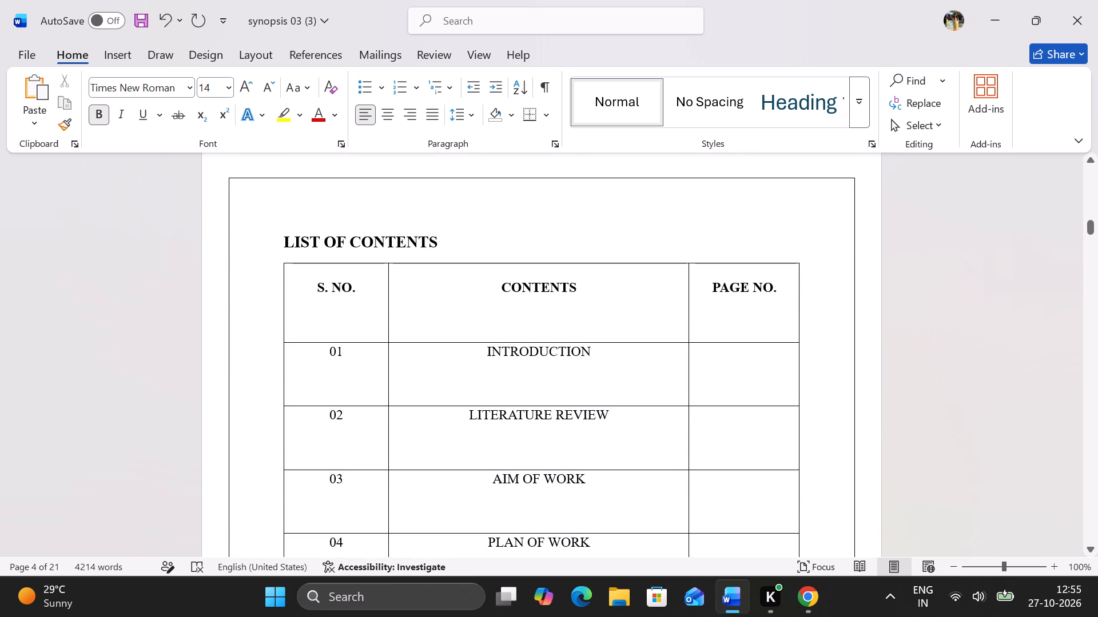
pyautogui.scroll(-7, 463, 263)
pyautogui.scroll(1, 463, 263)
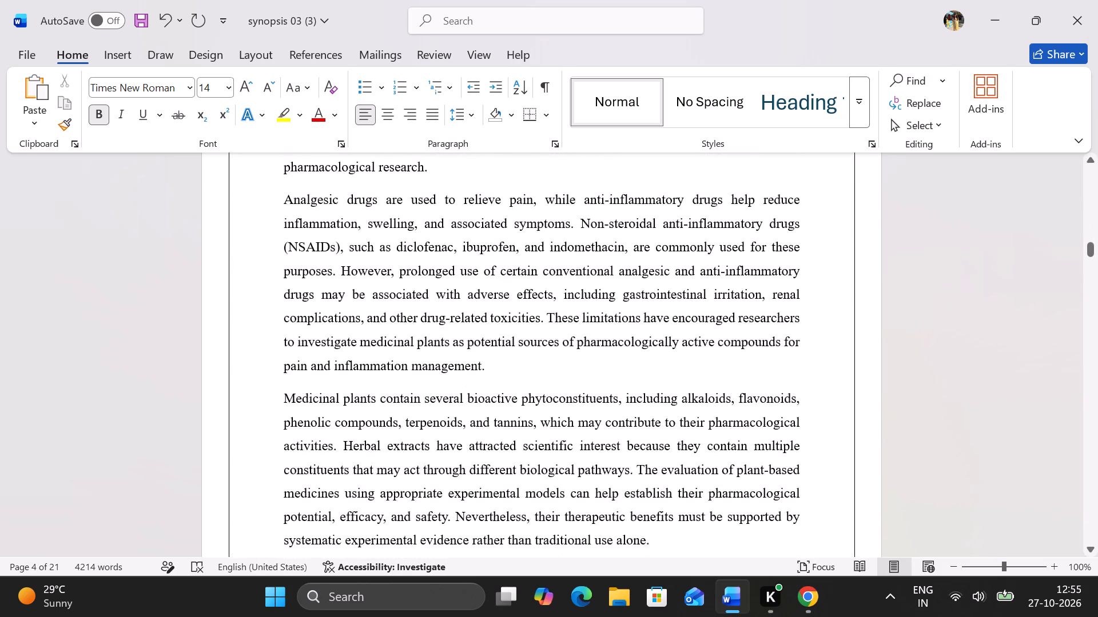
pyautogui.scroll(1, 463, 263)
pyautogui.scroll(-7, 463, 263)
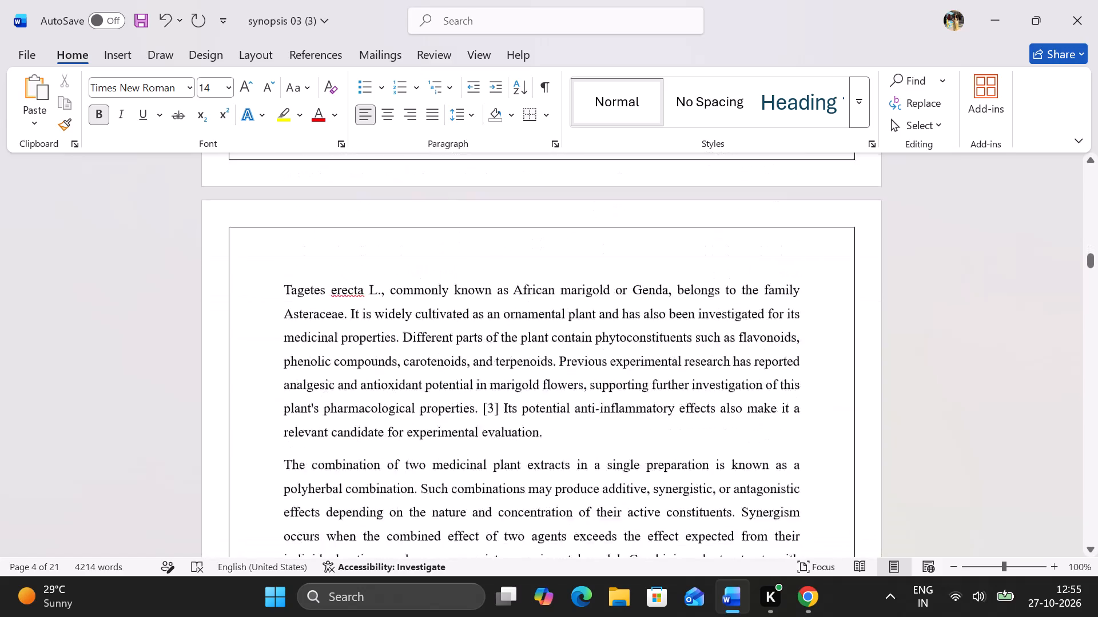
pyautogui.scroll(-5, 463, 263)
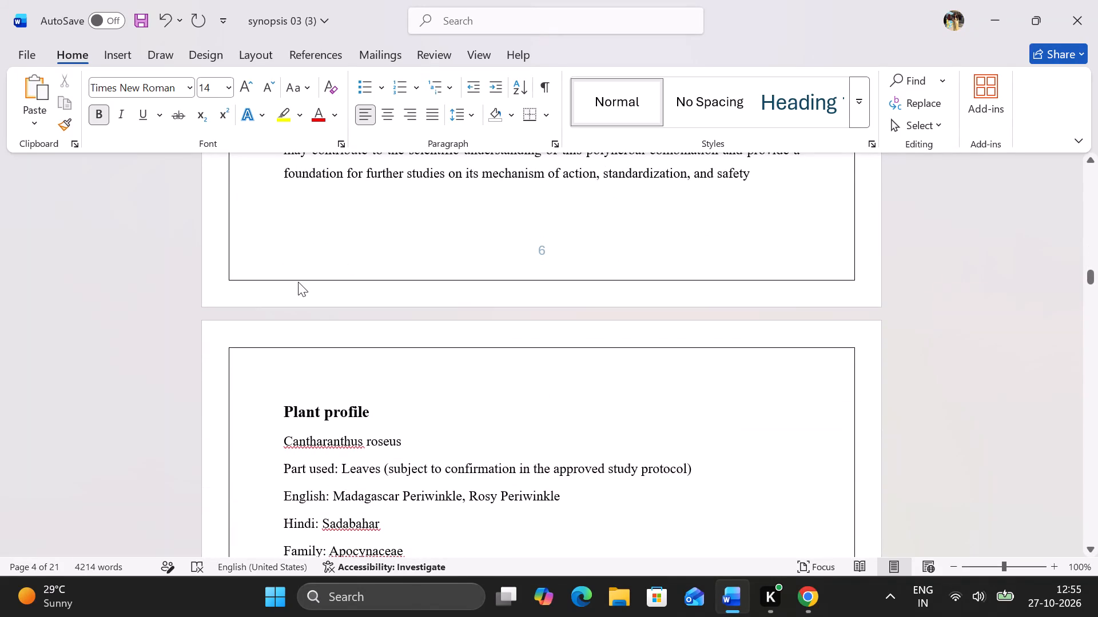
# Change the "Plant profile" heading on page 7 to uppercase.
pyautogui.moveTo(283, 412); pyautogui.dragTo(387, 411)
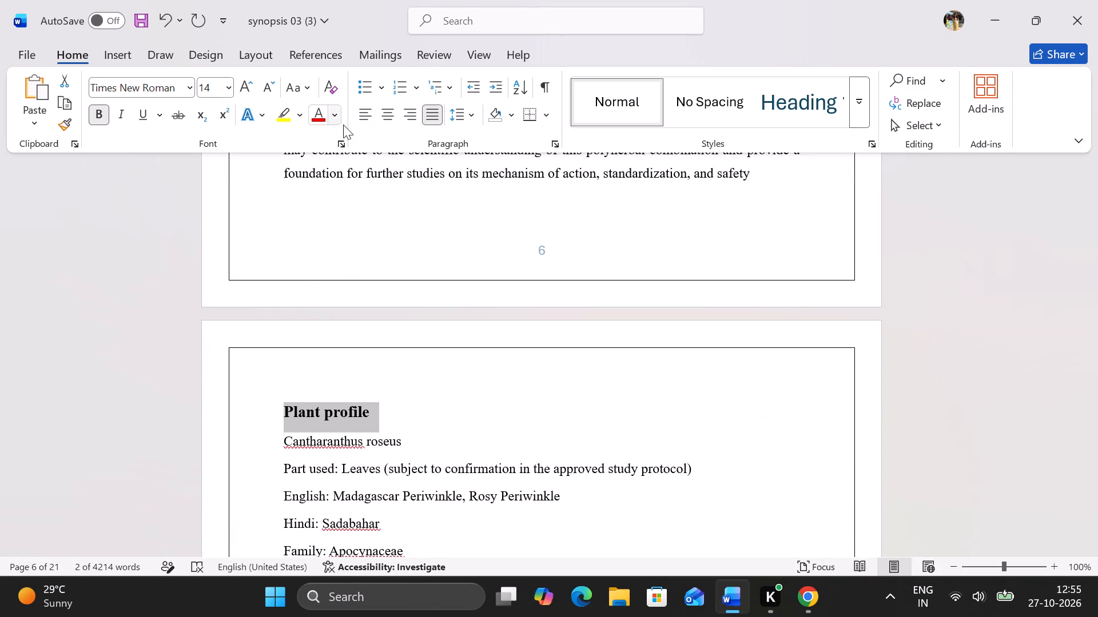
pyautogui.click(454, 111)
pyautogui.click(454, 111)
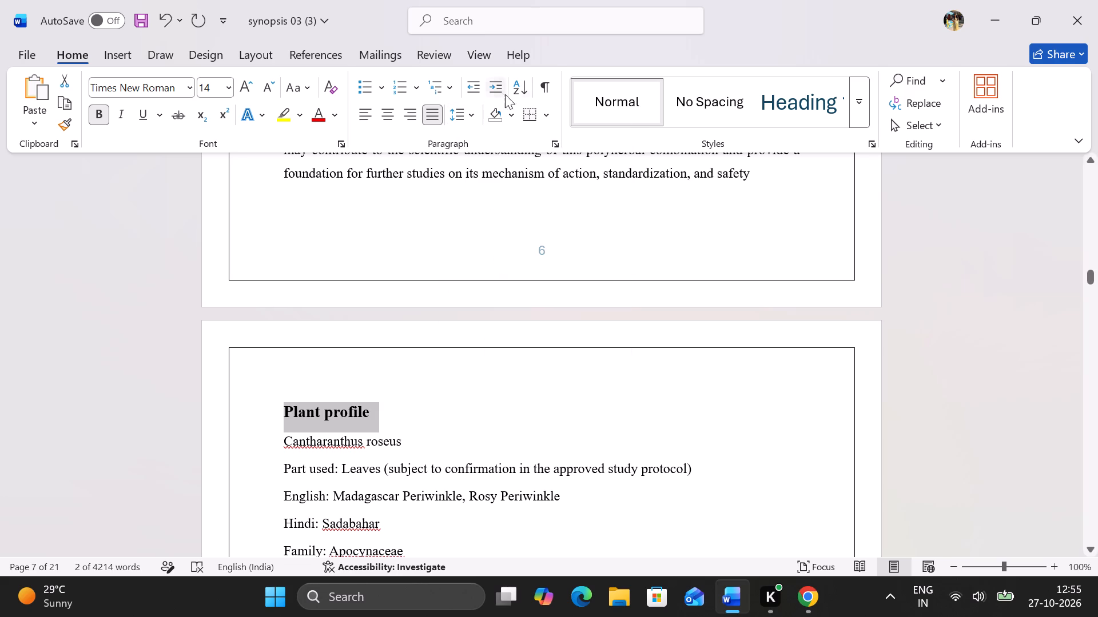
pyautogui.click(515, 93)
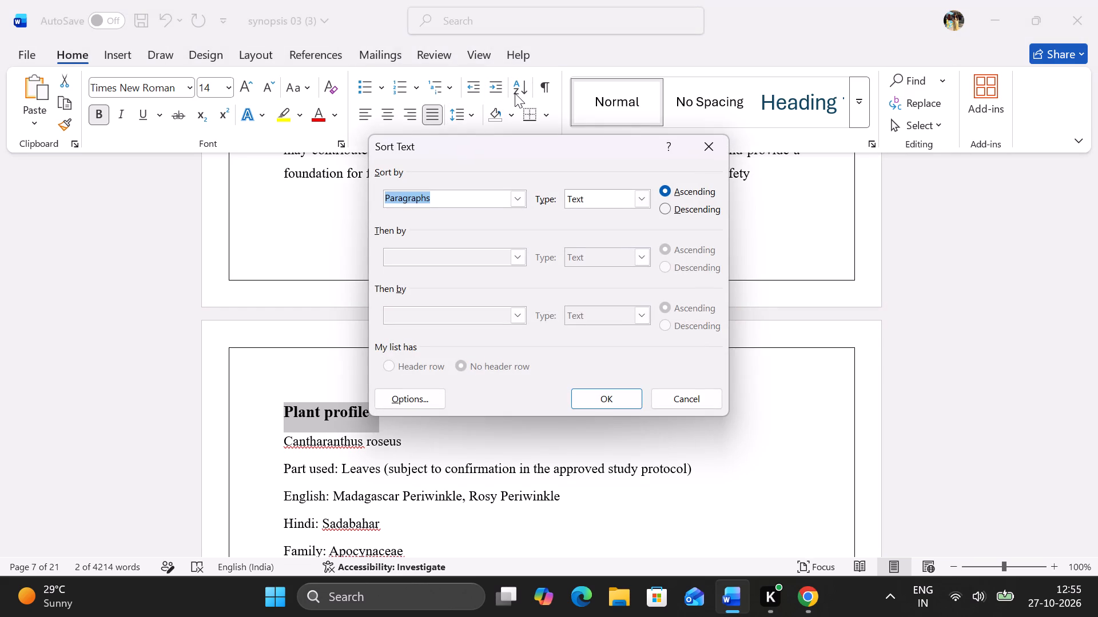
pyautogui.click(717, 151)
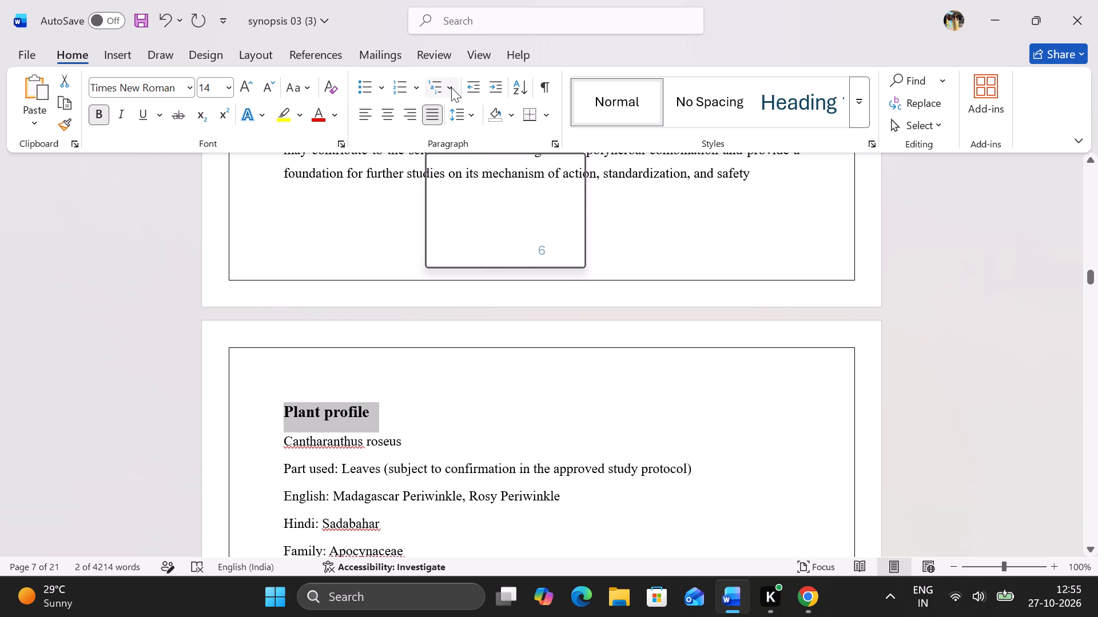
pyautogui.click(297, 90)
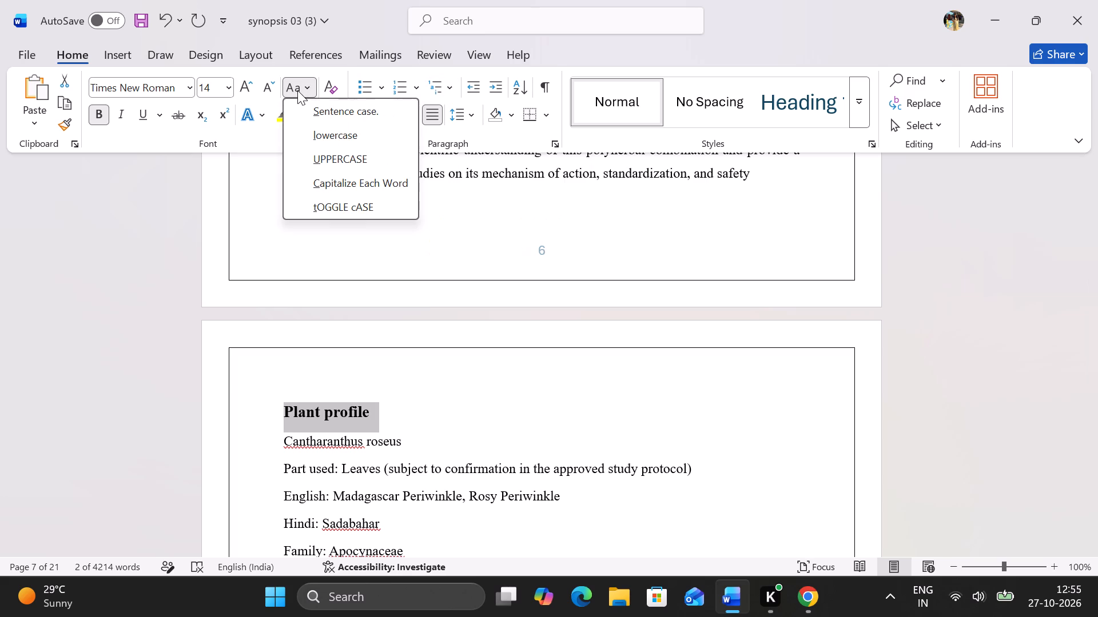
pyautogui.click(329, 161)
# Make the "Cantharanthus roseus" line under the "PLANT PROFILE" heading bold.
pyautogui.scroll(-1, 496, 379)
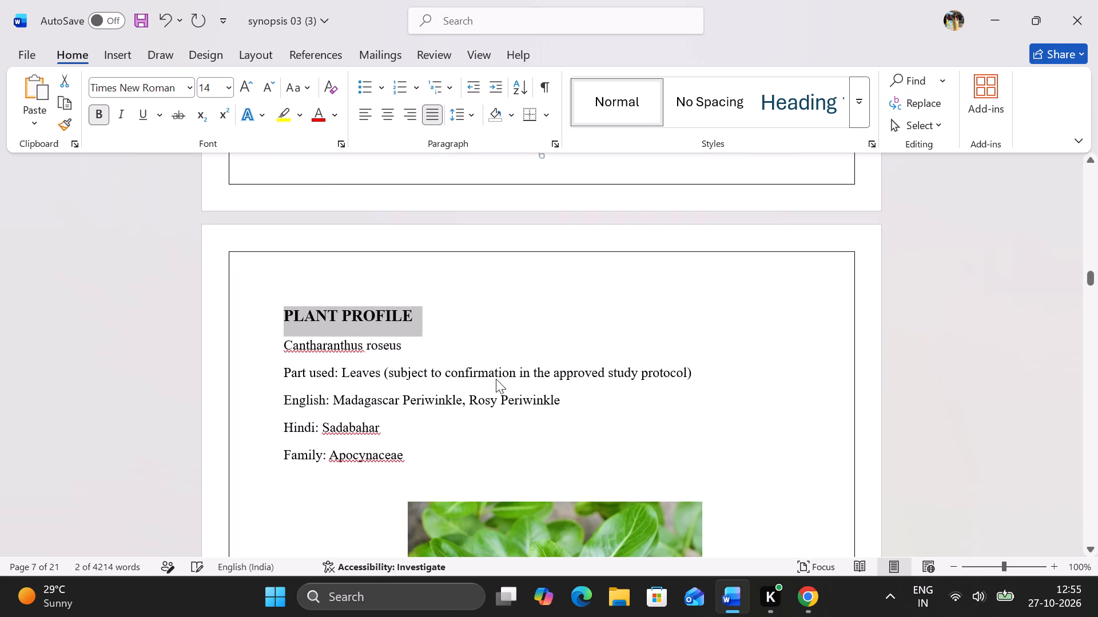
pyautogui.scroll(-3, 496, 379)
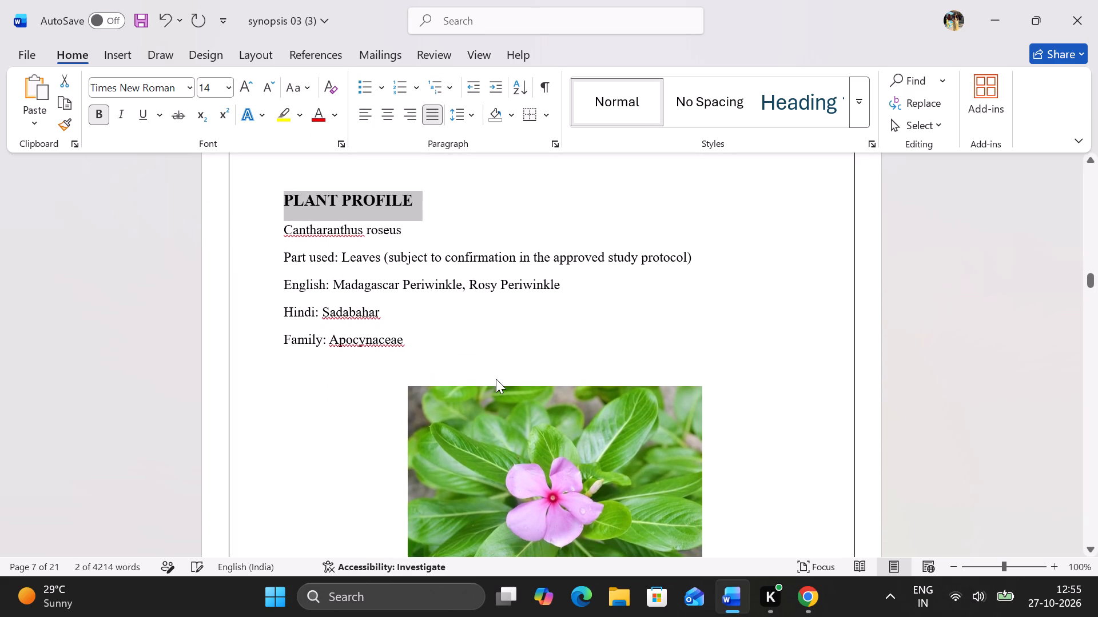
pyautogui.scroll(-1, 496, 379)
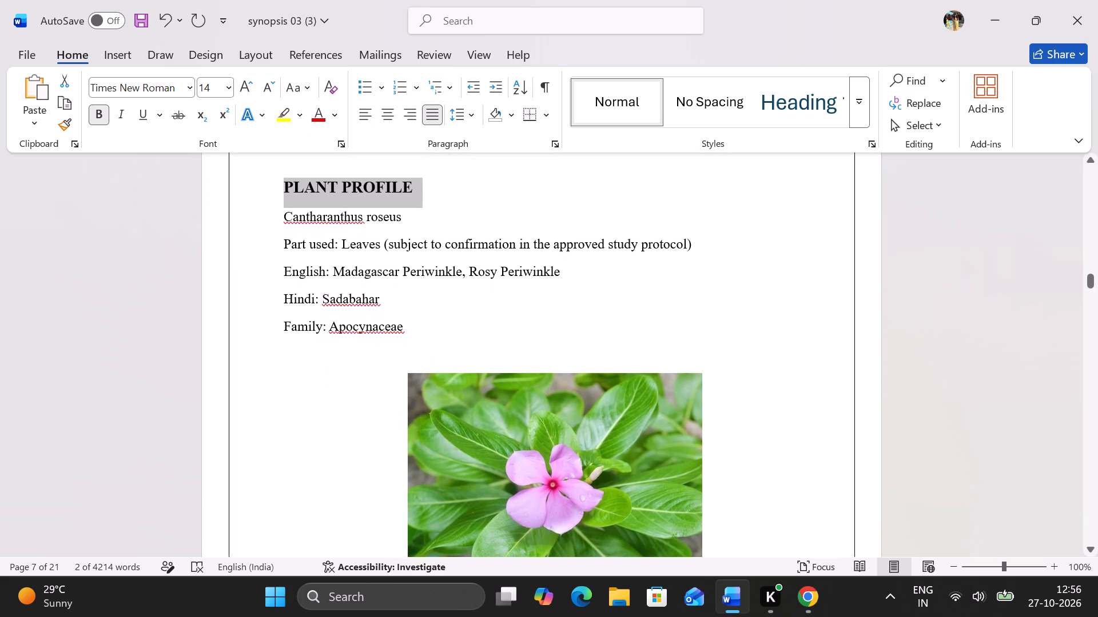
pyautogui.scroll(-1, 496, 379)
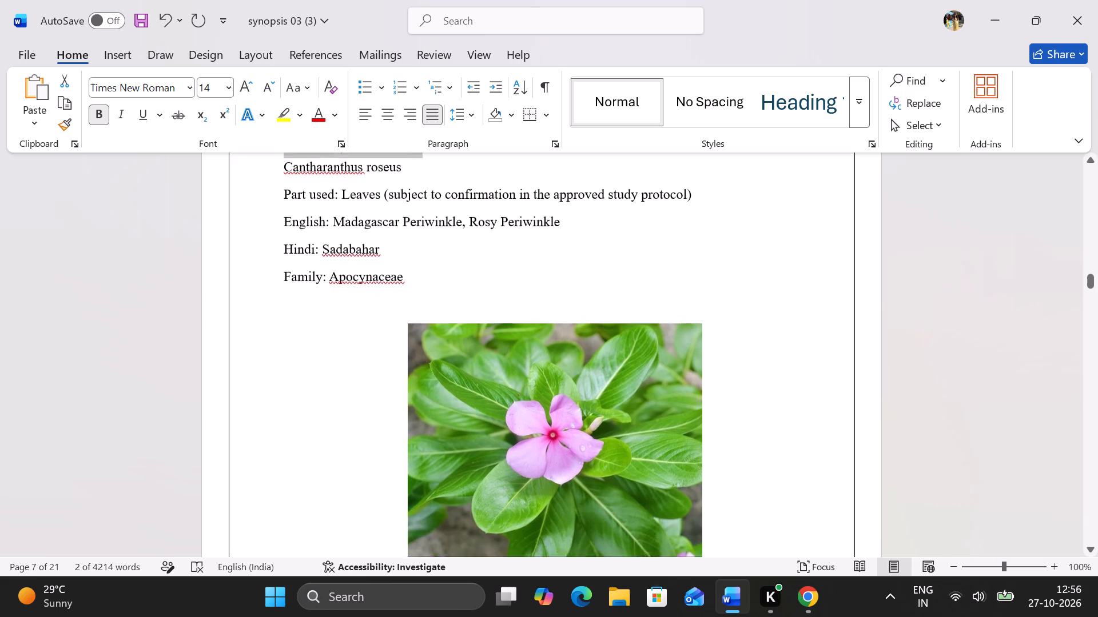
pyautogui.scroll(-3, 496, 379)
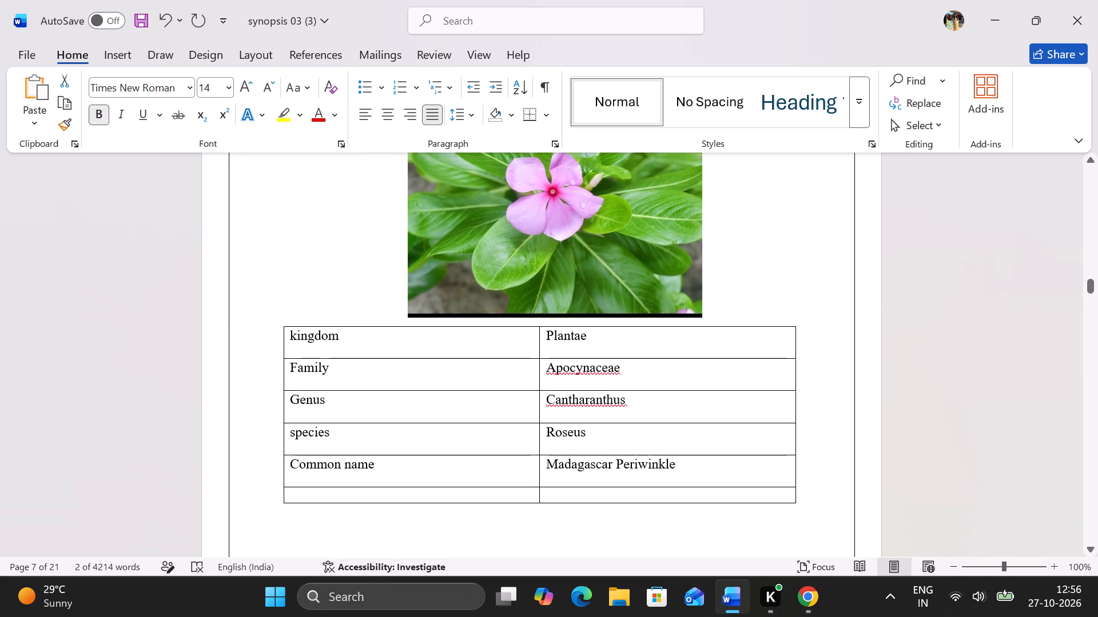
pyautogui.scroll(3, 496, 379)
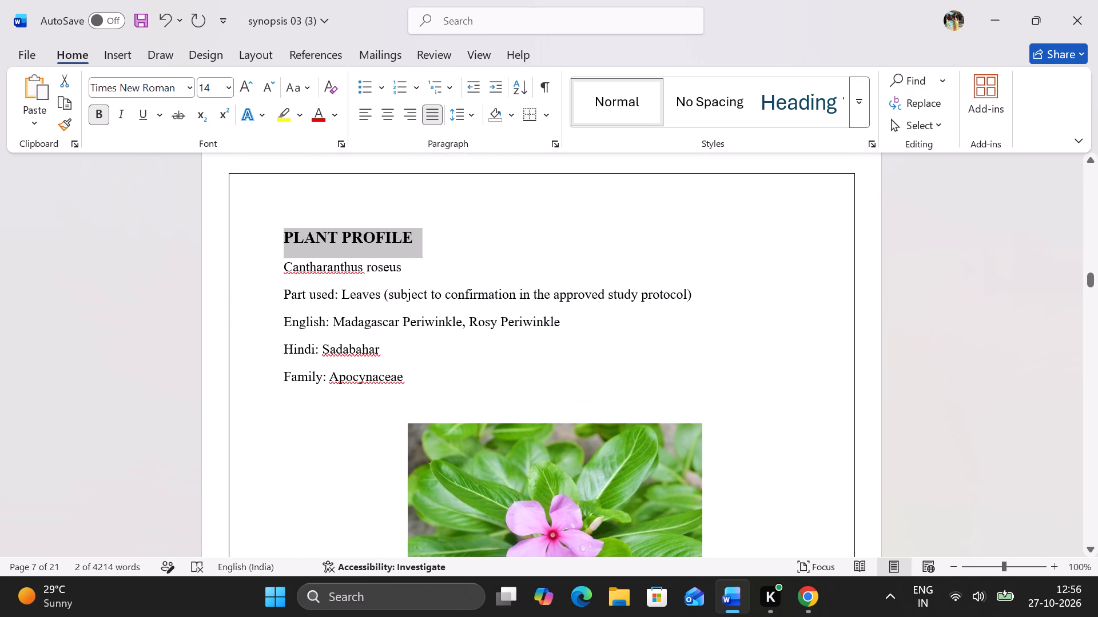
pyautogui.click(404, 263)
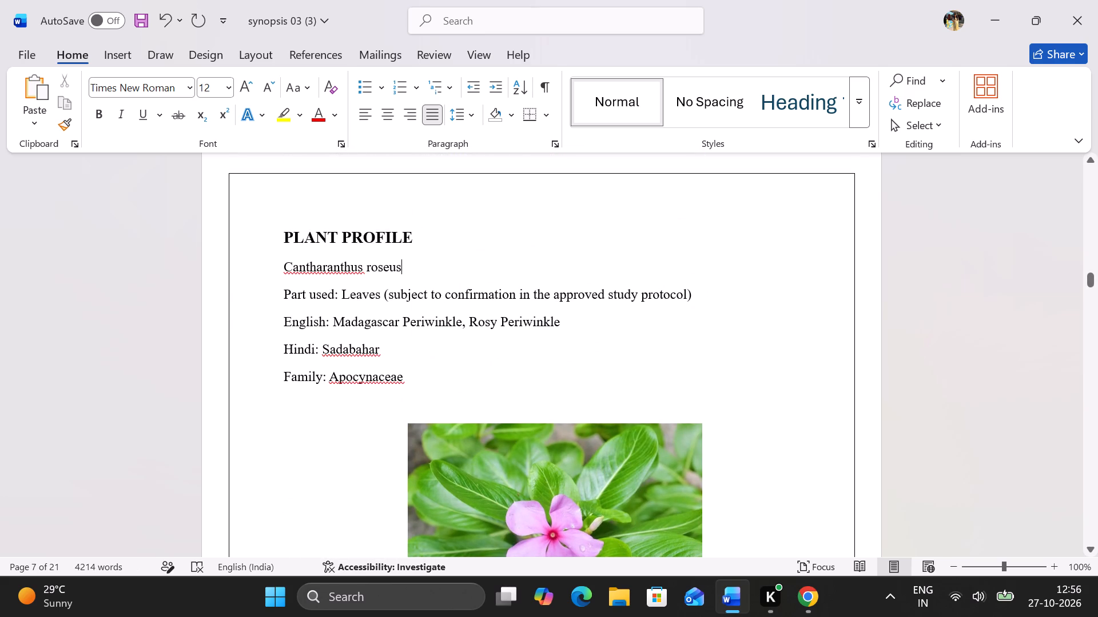
pyautogui.moveTo(404, 263); pyautogui.dragTo(257, 270)
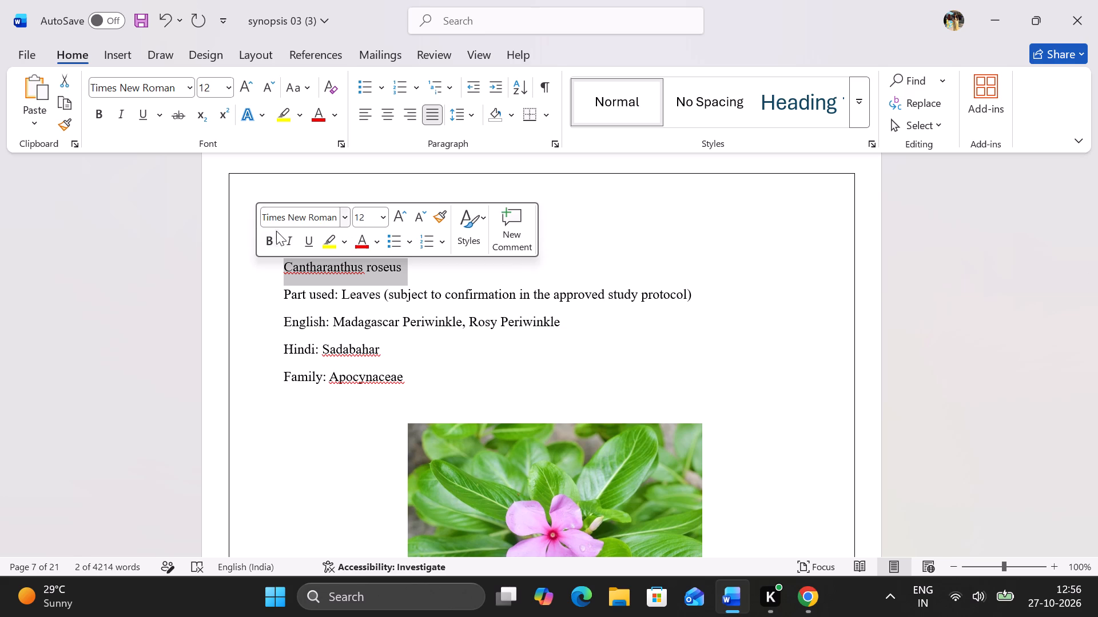
pyautogui.click(270, 238)
pyautogui.click(479, 272)
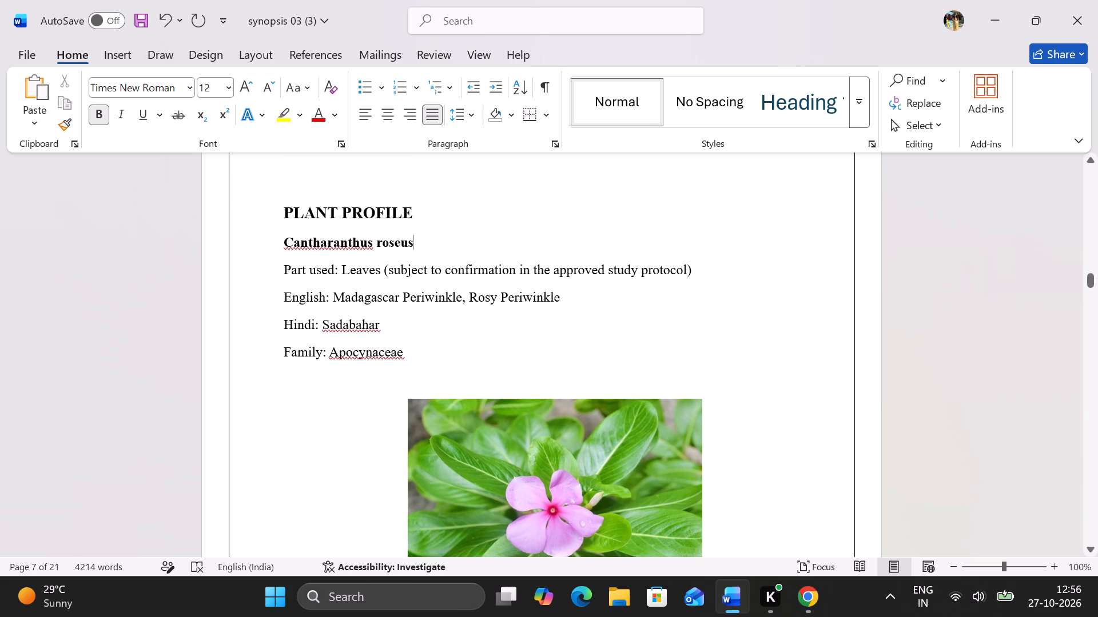
# Insert a blank line between the "PLANT PROFILE" heading and the "Cantharanthus roseus" line.
pyautogui.click(288, 235)
pyautogui.press('Return')
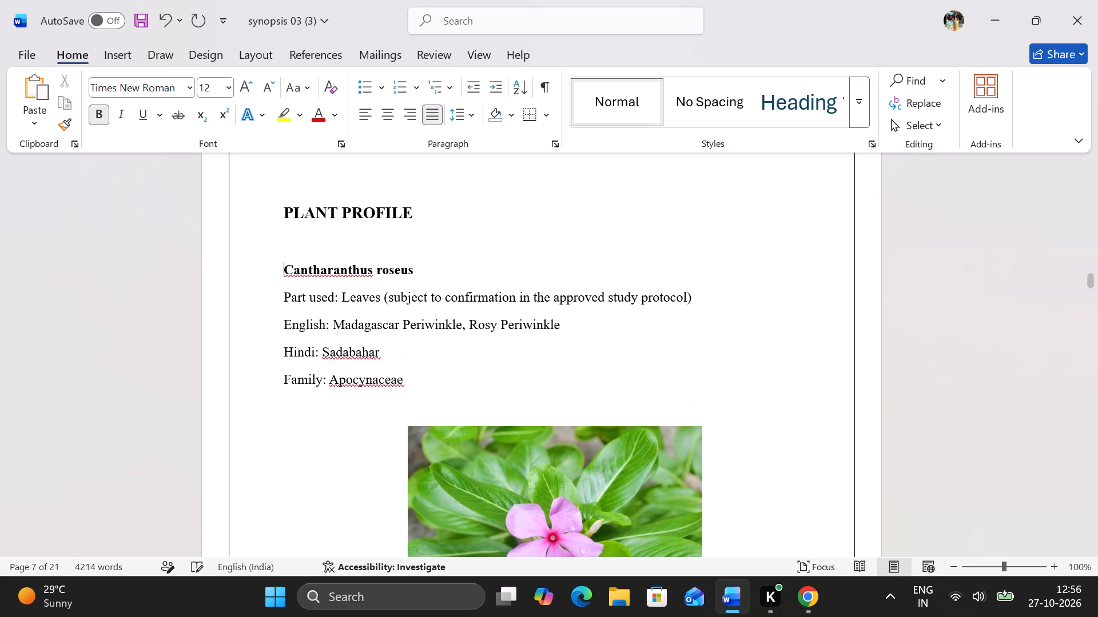
# Compare the "Catharanthus roseus Profile" and "Tagetes erecta" headings and their layout on page 8.
pyautogui.scroll(-6, 288, 235)
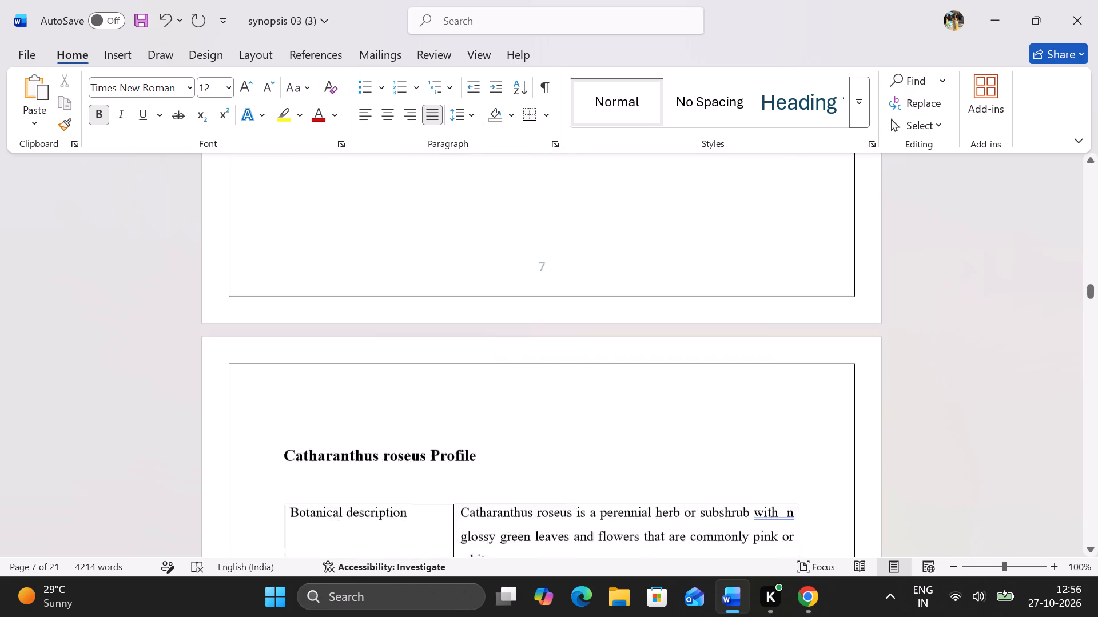
pyautogui.scroll(-3, 288, 235)
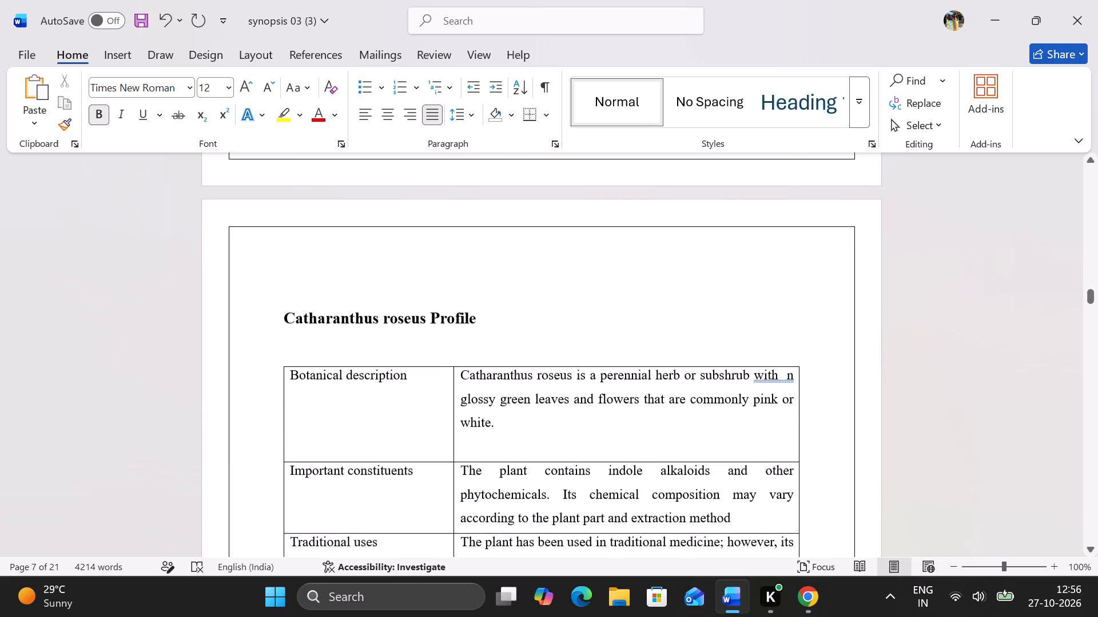
pyautogui.scroll(-5, 434, 392)
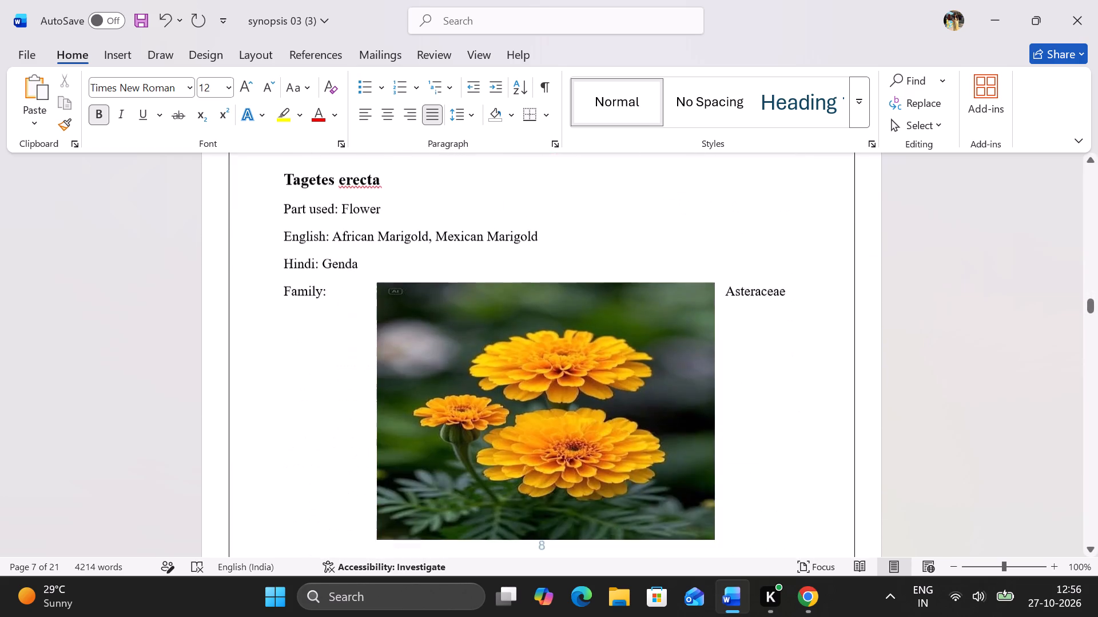
pyautogui.scroll(-1, 434, 392)
pyautogui.scroll(2, 434, 392)
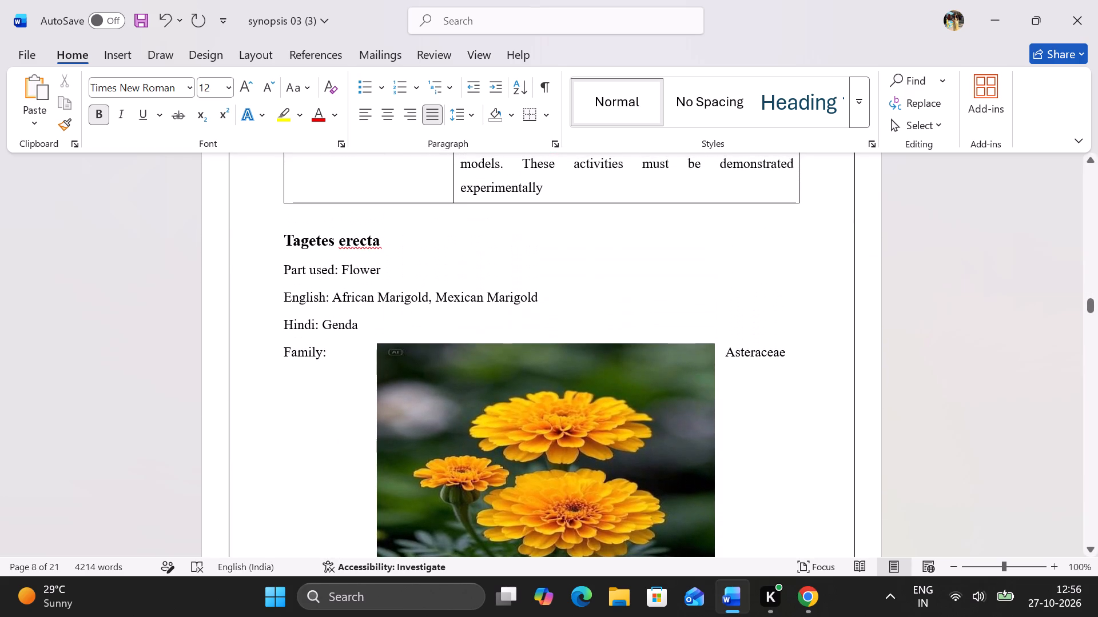
pyautogui.scroll(4, 434, 392)
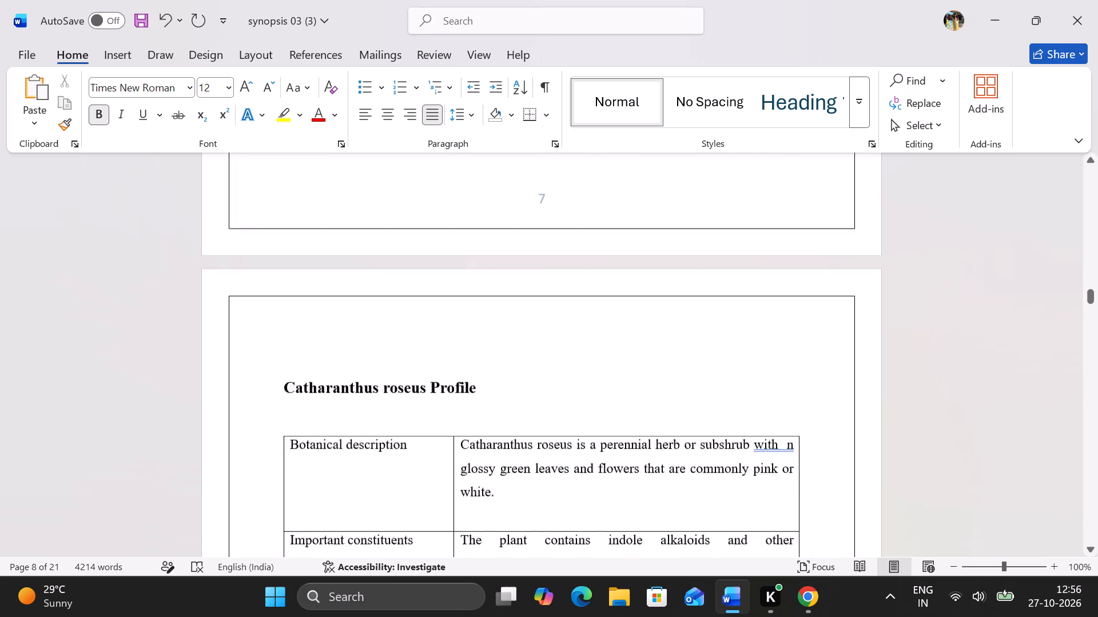
pyautogui.scroll(1, 434, 392)
pyautogui.scroll(-3, 434, 392)
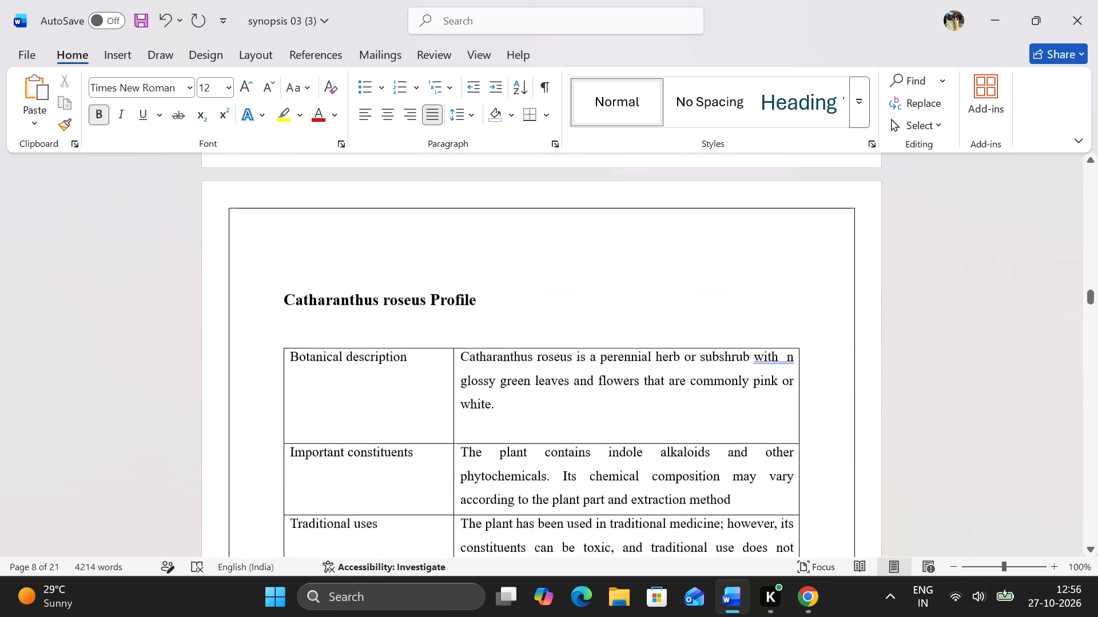
pyautogui.scroll(-4, 434, 392)
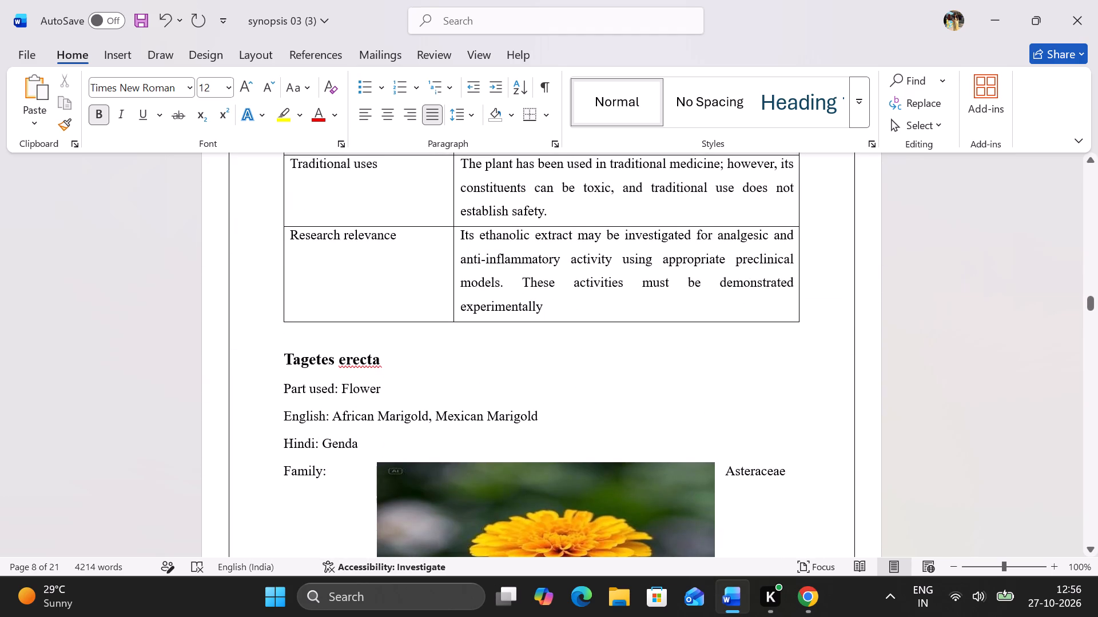
# Change the "Tagetes erecta" heading above the marigold details on page 8 to uppercase.
pyautogui.moveTo(383, 365); pyautogui.dragTo(292, 358)
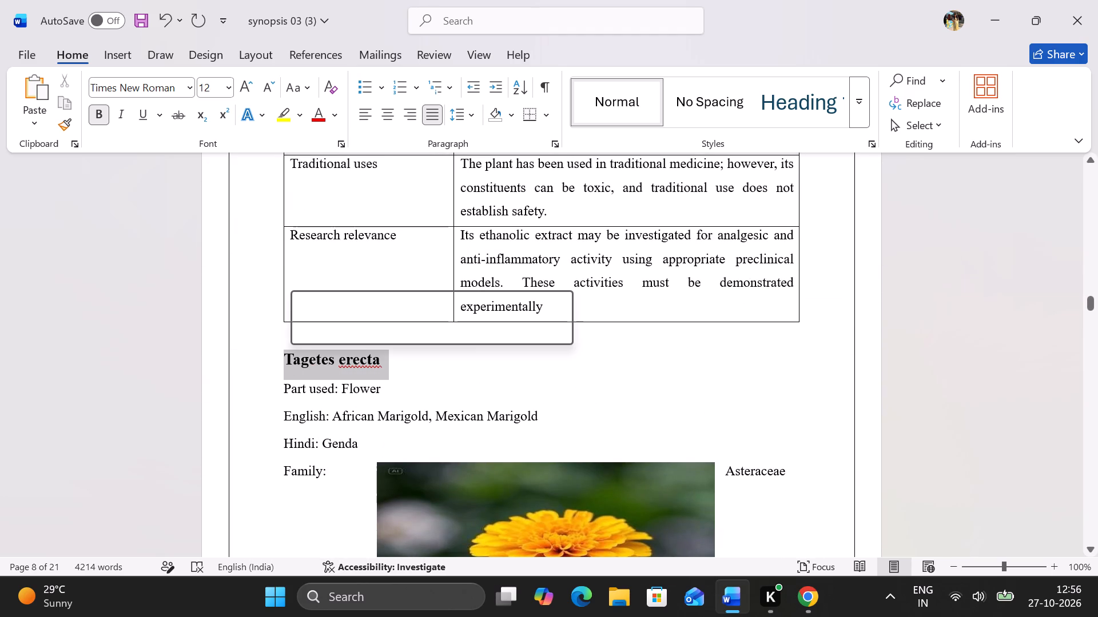
pyautogui.moveTo(303, 85); pyautogui.dragTo(313, 170)
pyautogui.click(313, 170)
pyautogui.click(478, 374)
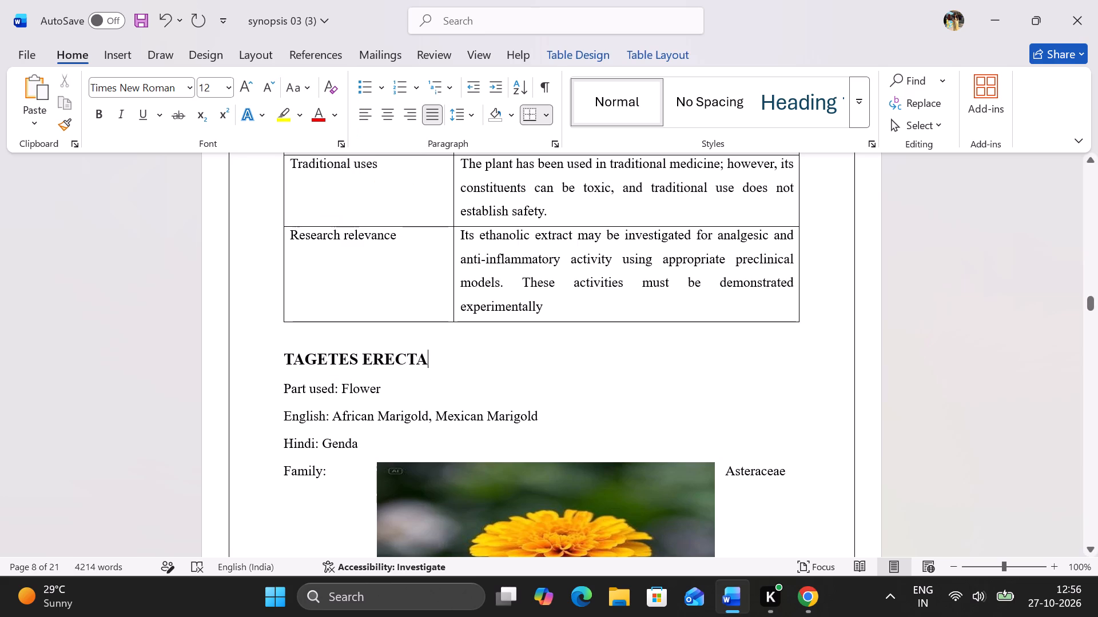
# Review the Tagetes erecta photo, classification table and profile table, rechecking the Catharanthus roseus table for consistency.
pyautogui.scroll(-3, 478, 374)
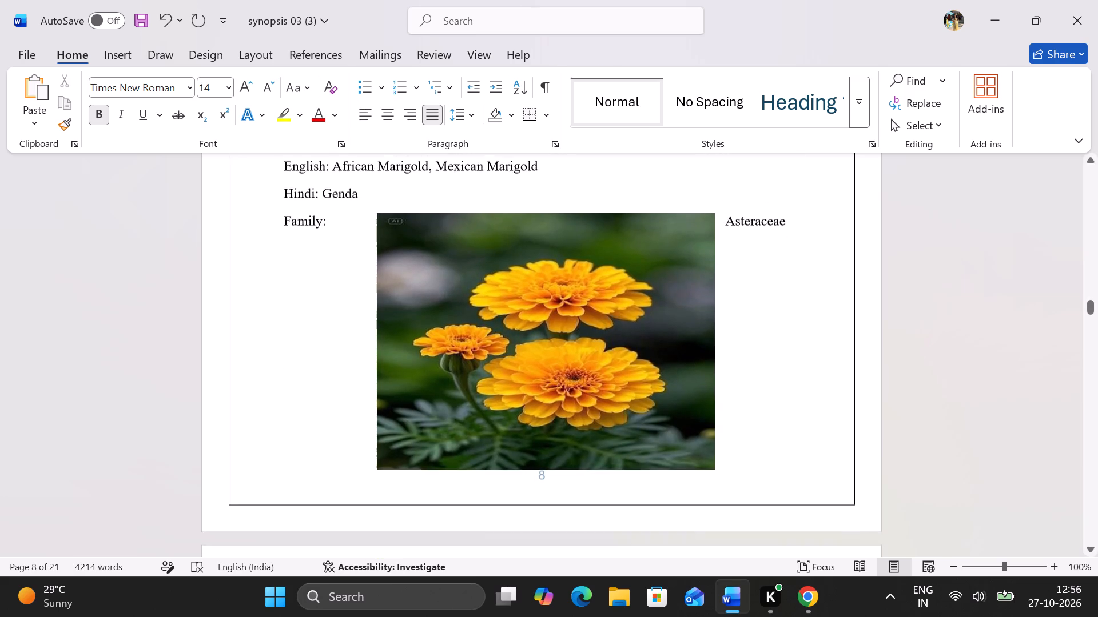
pyautogui.scroll(-3, 478, 374)
pyautogui.scroll(2, 478, 374)
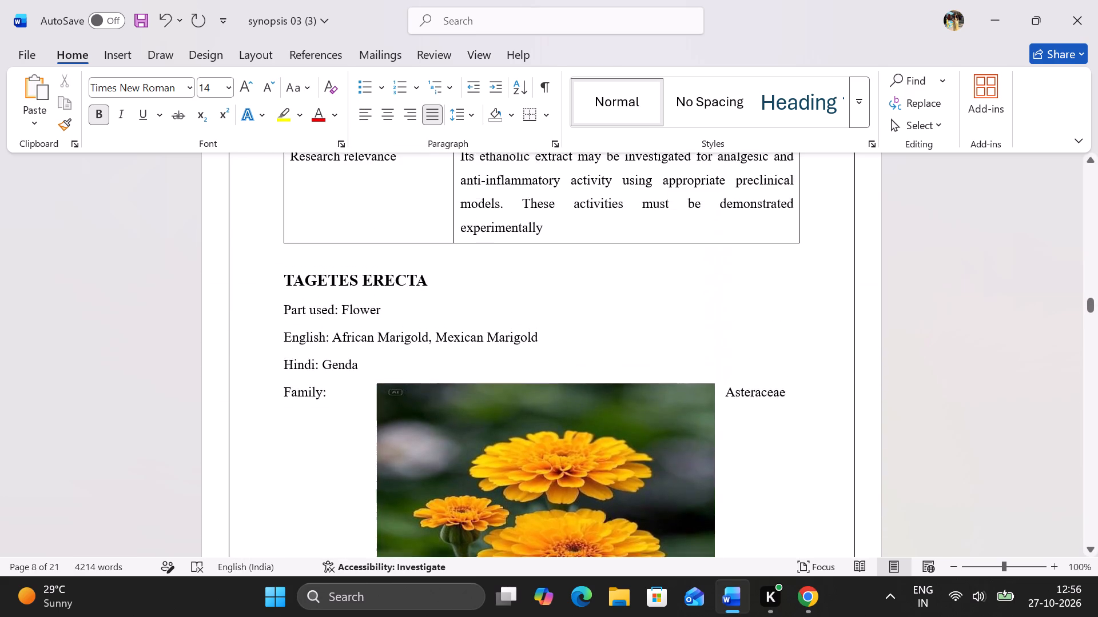
pyautogui.scroll(2, 478, 374)
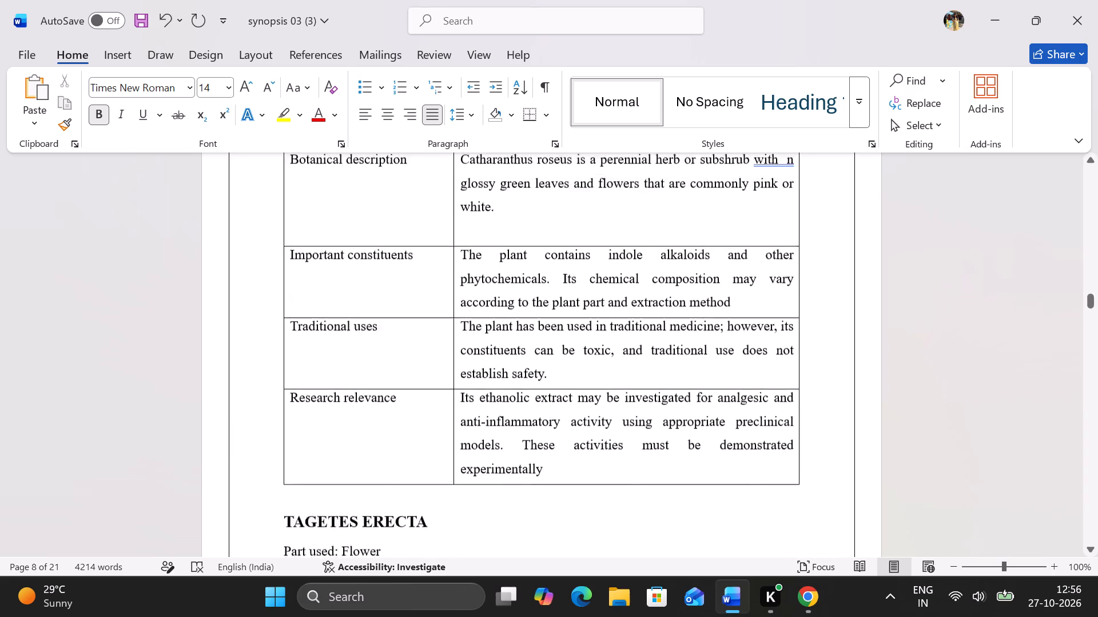
pyautogui.scroll(-7, 478, 374)
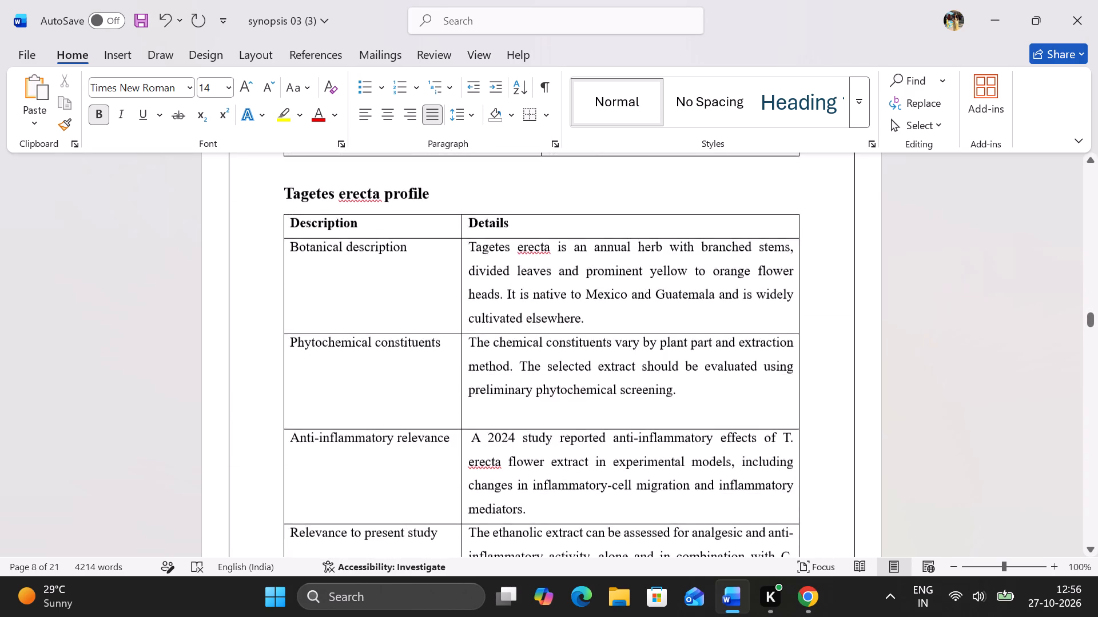
pyautogui.scroll(-4, 478, 374)
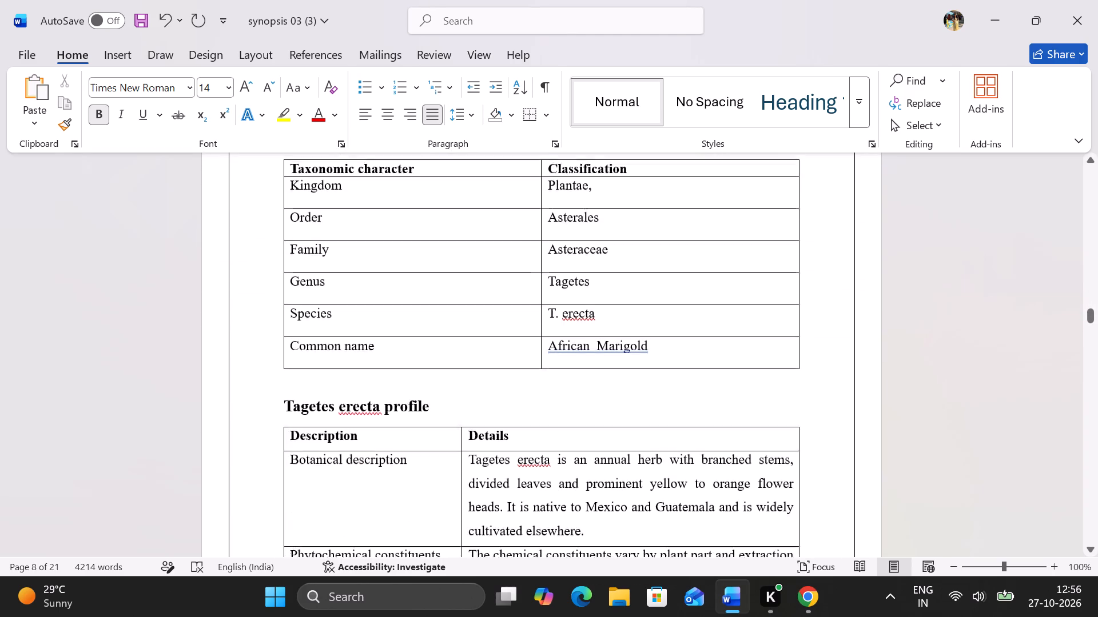
# Increase the "REVIEW OF LITERATURE" heading to 14 pt.
pyautogui.scroll(-7, 478, 374)
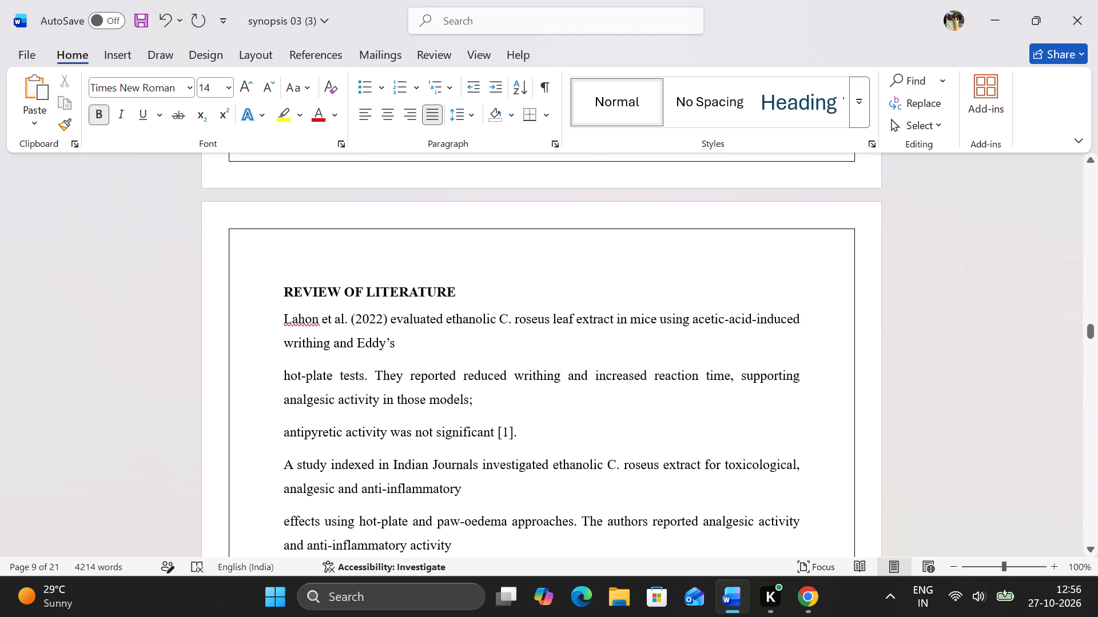
pyautogui.moveTo(461, 294); pyautogui.dragTo(309, 291)
pyautogui.click(244, 91)
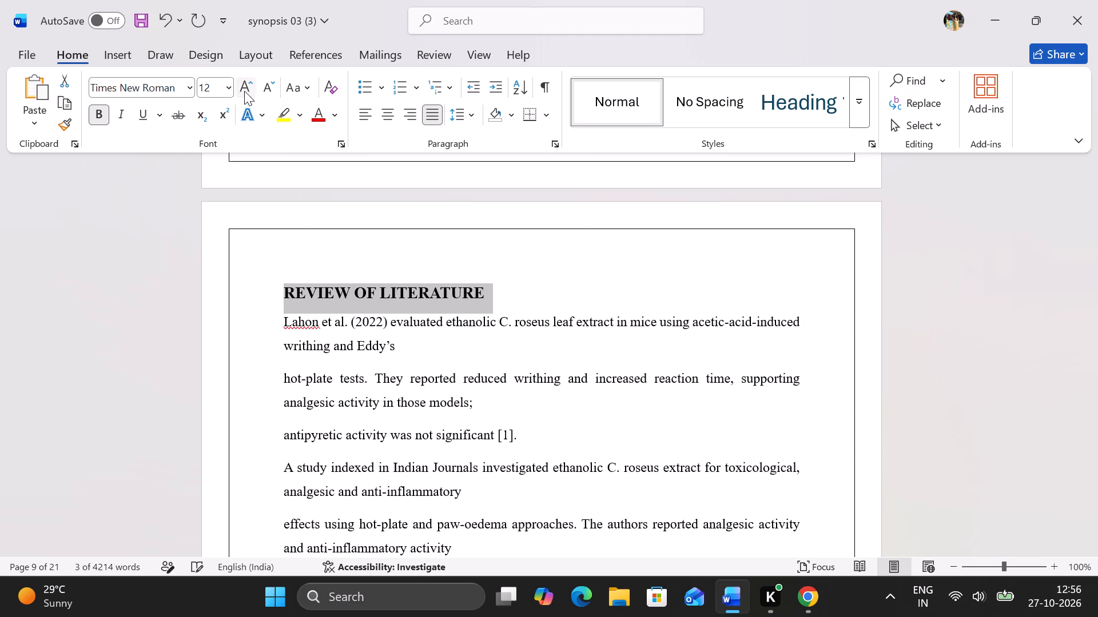
pyautogui.click(487, 284)
pyautogui.click(572, 295)
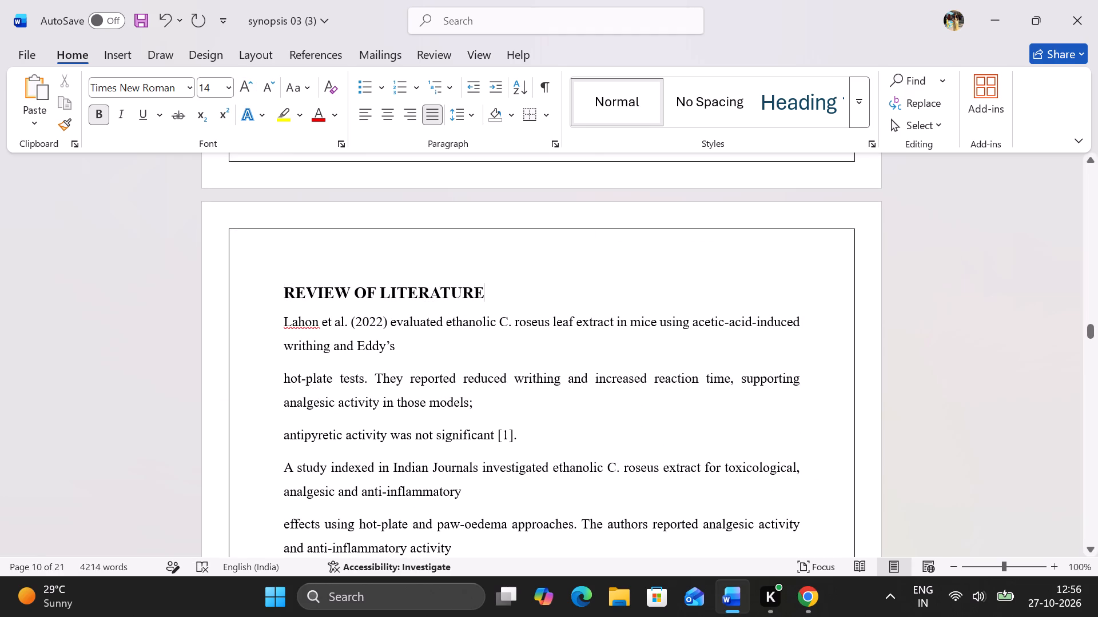
# Recheck the layout of the Tagetes erecta tables and photo and the Catharanthus roseus details on the preceding pages.
pyautogui.scroll(5, 572, 295)
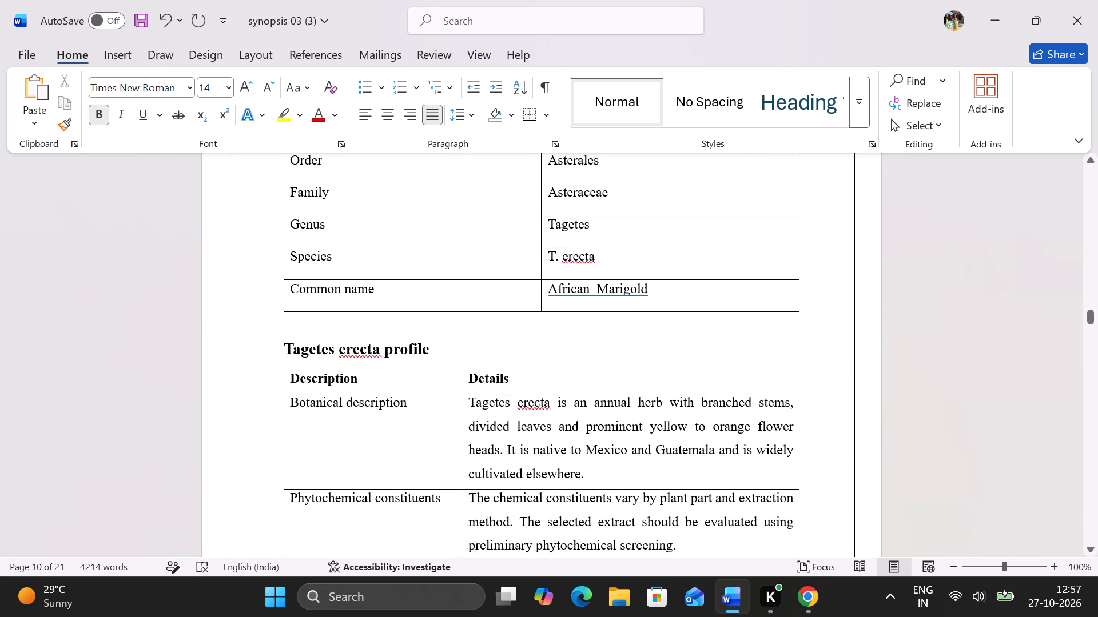
pyautogui.scroll(1, 572, 295)
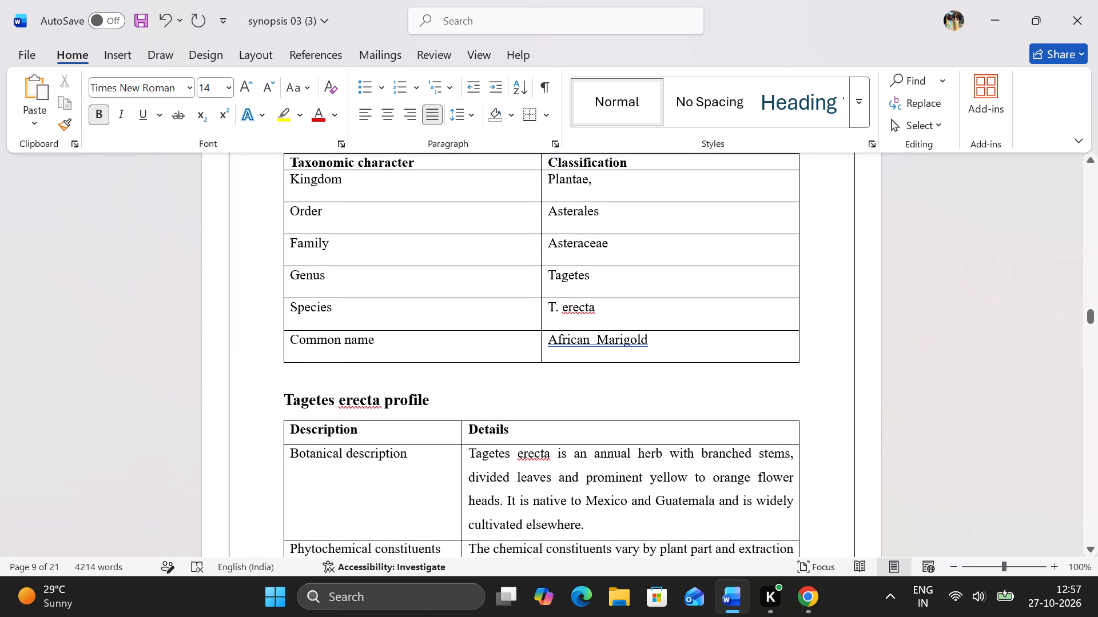
pyautogui.scroll(2, 436, 400)
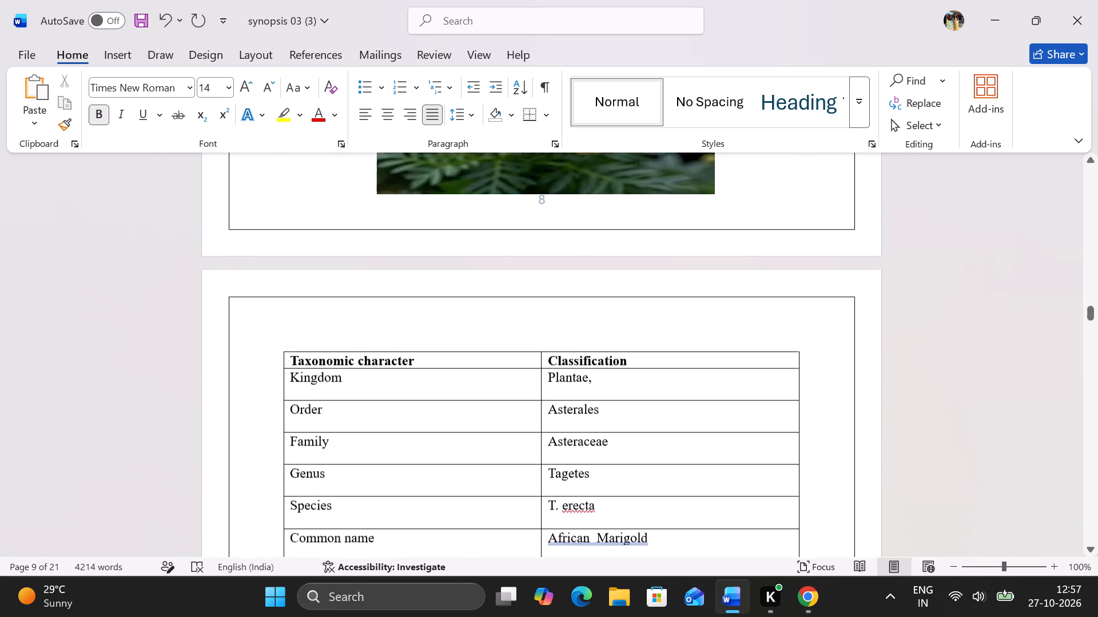
pyautogui.scroll(2, 436, 400)
pyautogui.scroll(-2, 436, 400)
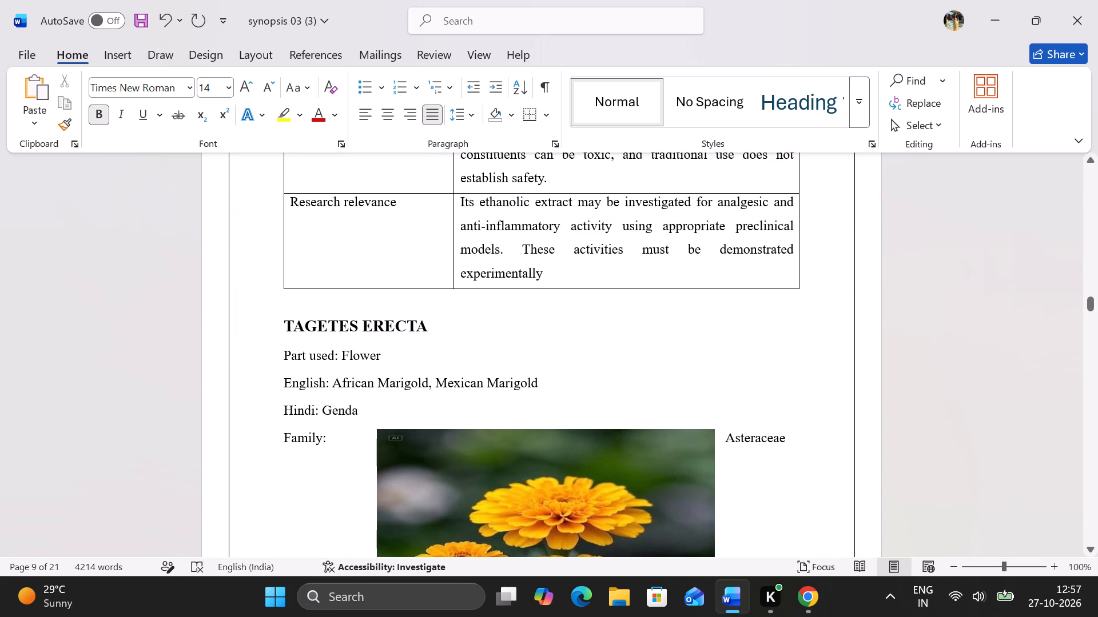
pyautogui.scroll(-2, 436, 400)
pyautogui.scroll(1, 436, 400)
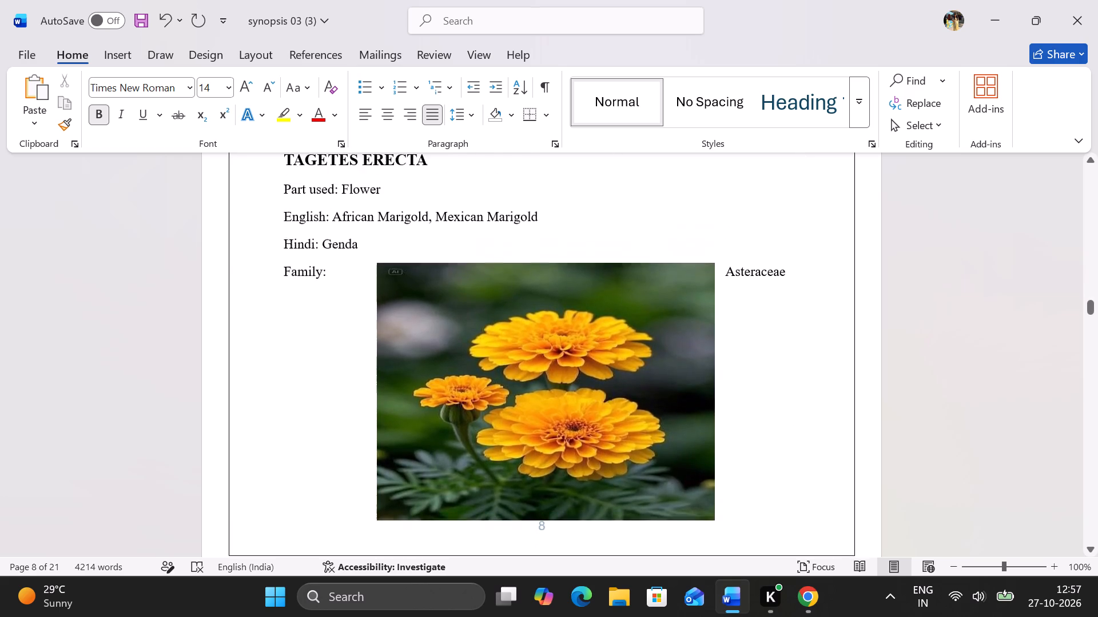
pyautogui.scroll(4, 436, 400)
pyautogui.scroll(-1, 436, 400)
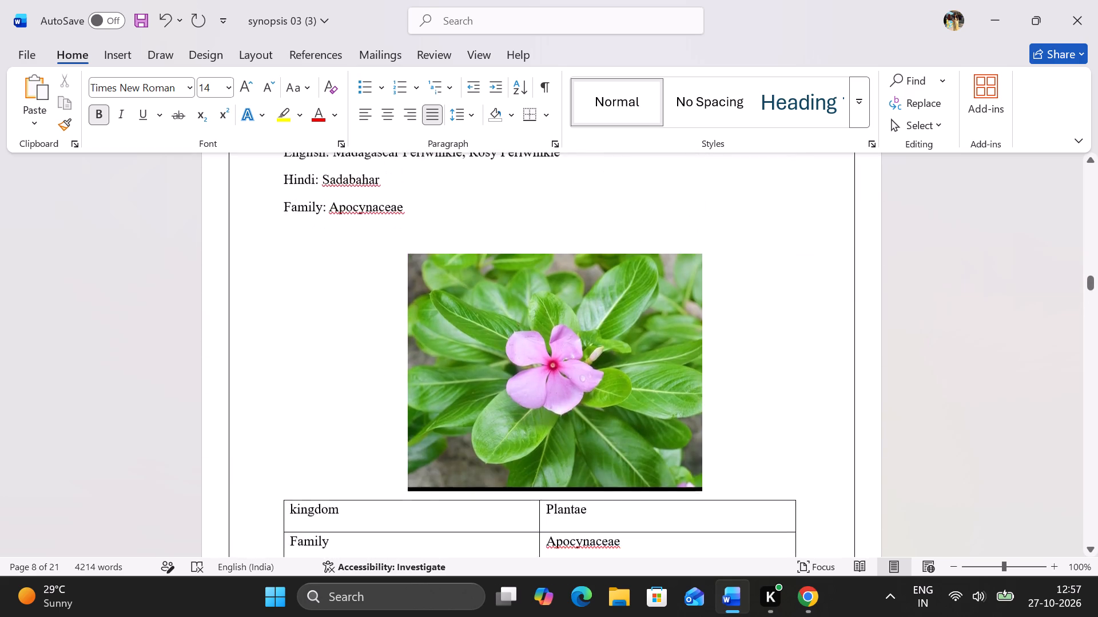
# Delete the blank line above the "Catharanthus roseus Profile" heading at the top of page 8.
pyautogui.scroll(-3, 436, 400)
pyautogui.scroll(2, 436, 400)
pyautogui.scroll(-1, 436, 400)
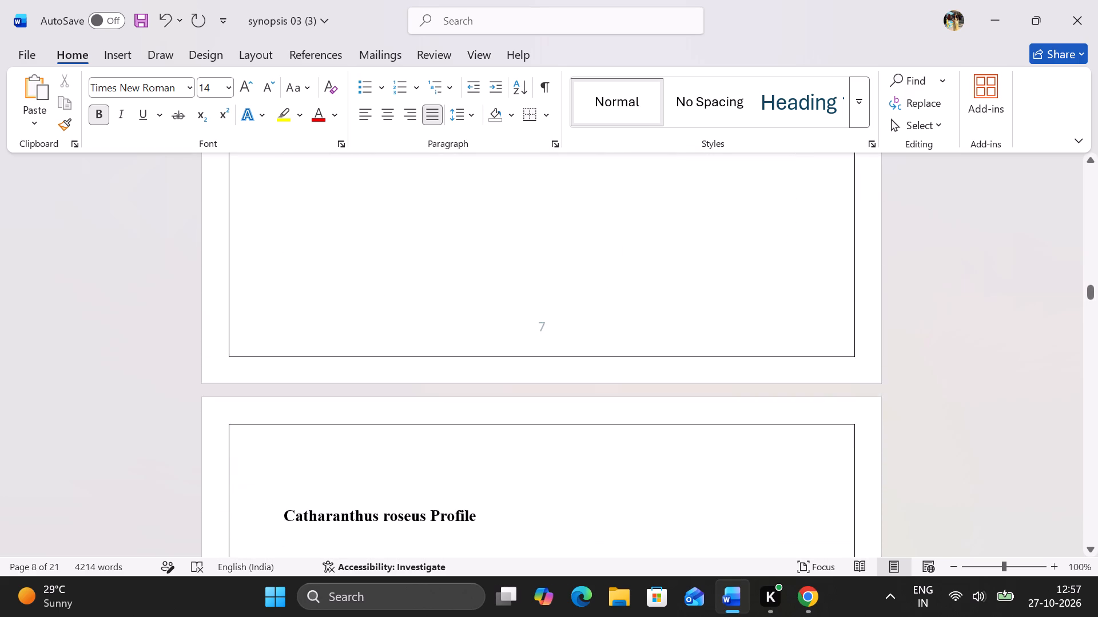
pyautogui.scroll(-1, 436, 400)
pyautogui.hscroll(-1, 436, 400)
pyautogui.click(282, 430)
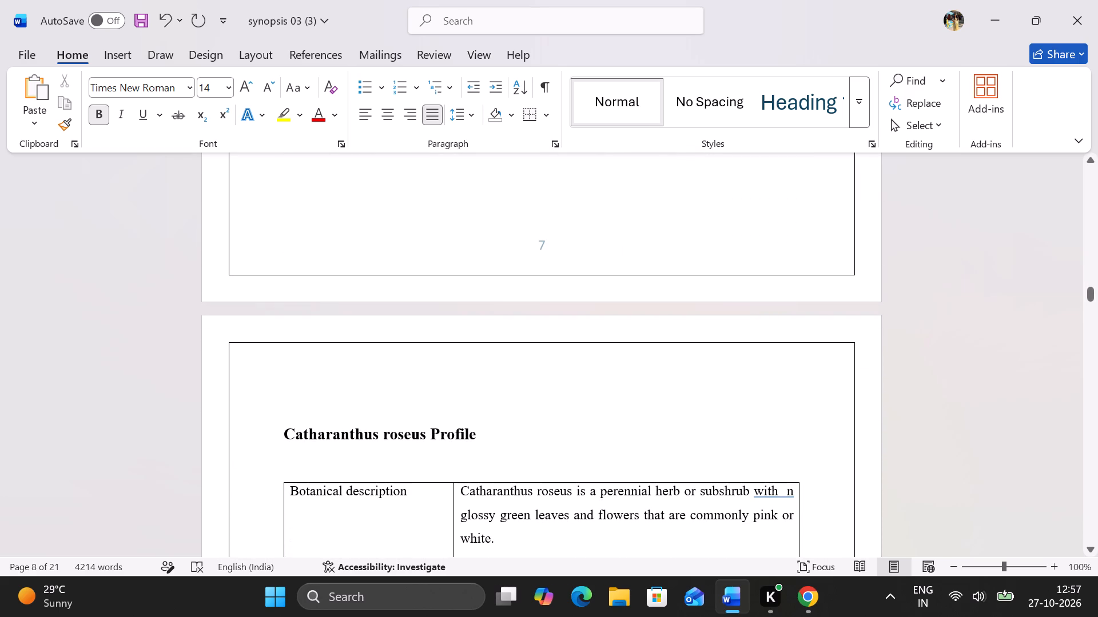
pyautogui.press('BackSpace')
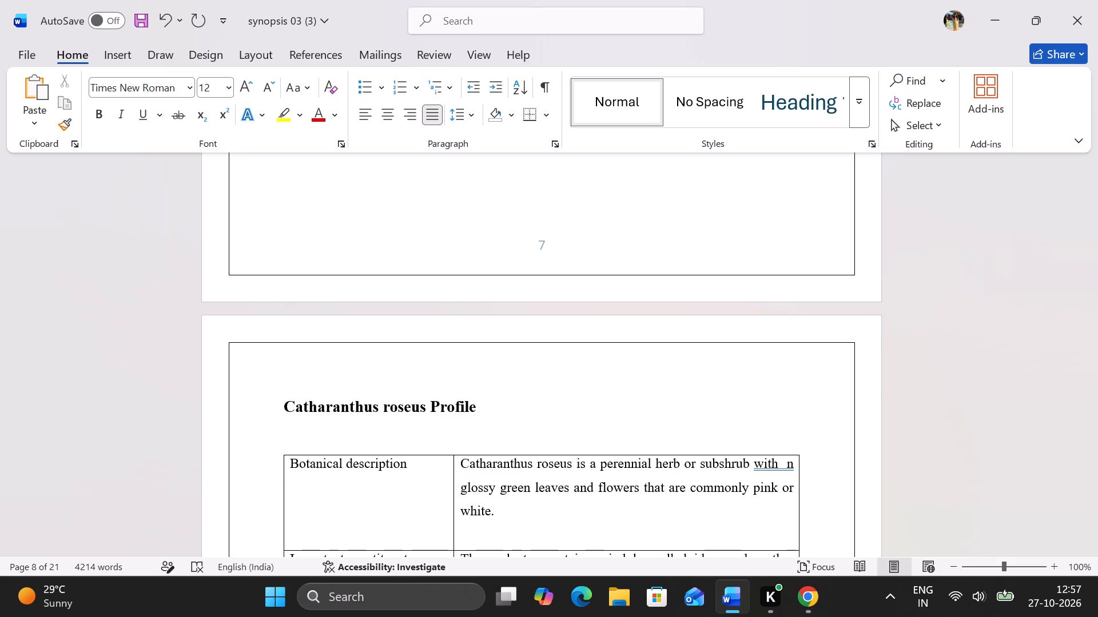
# Examine the page breaks, photos and tables of both plant profiles on pages 7 to 9.
pyautogui.scroll(-8, 282, 430)
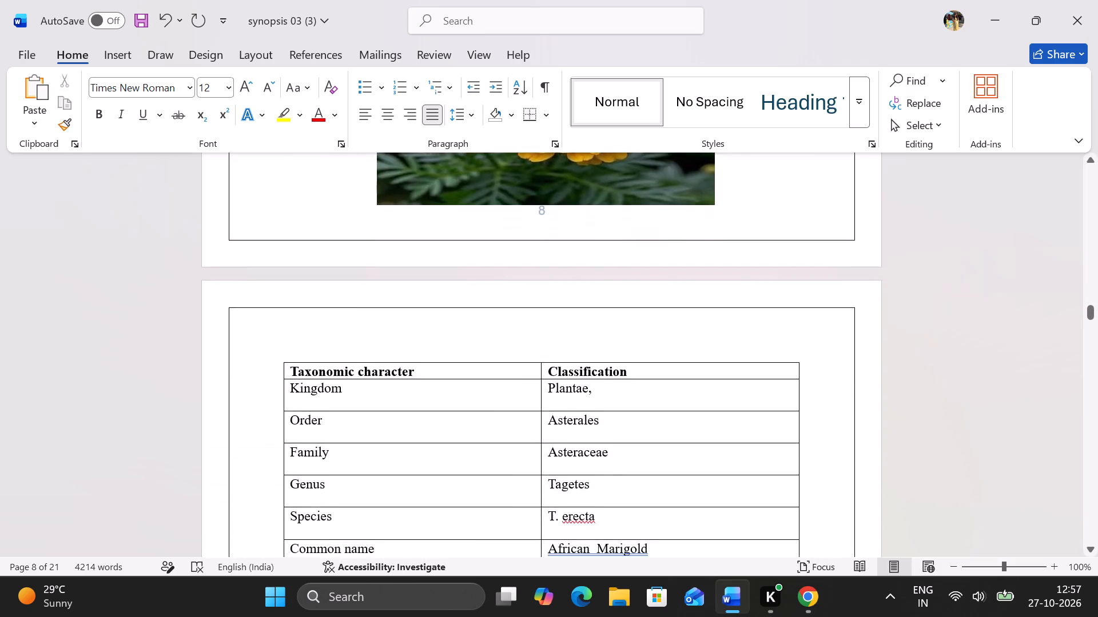
pyautogui.scroll(6, 282, 430)
pyautogui.scroll(-1, 282, 430)
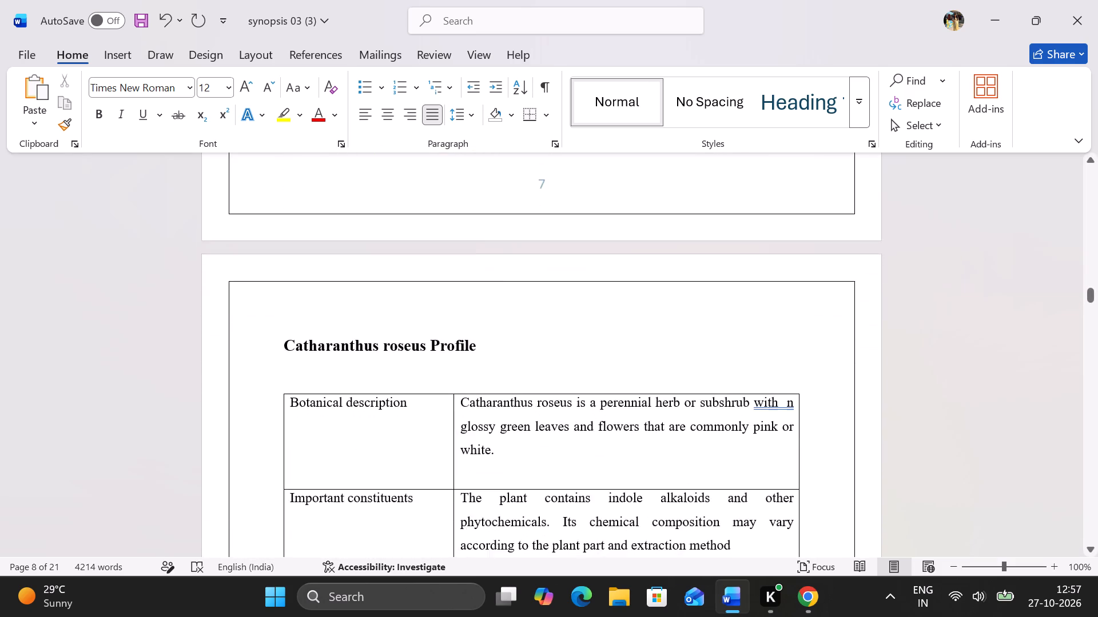
pyautogui.scroll(-1, 282, 430)
pyautogui.scroll(4, 282, 430)
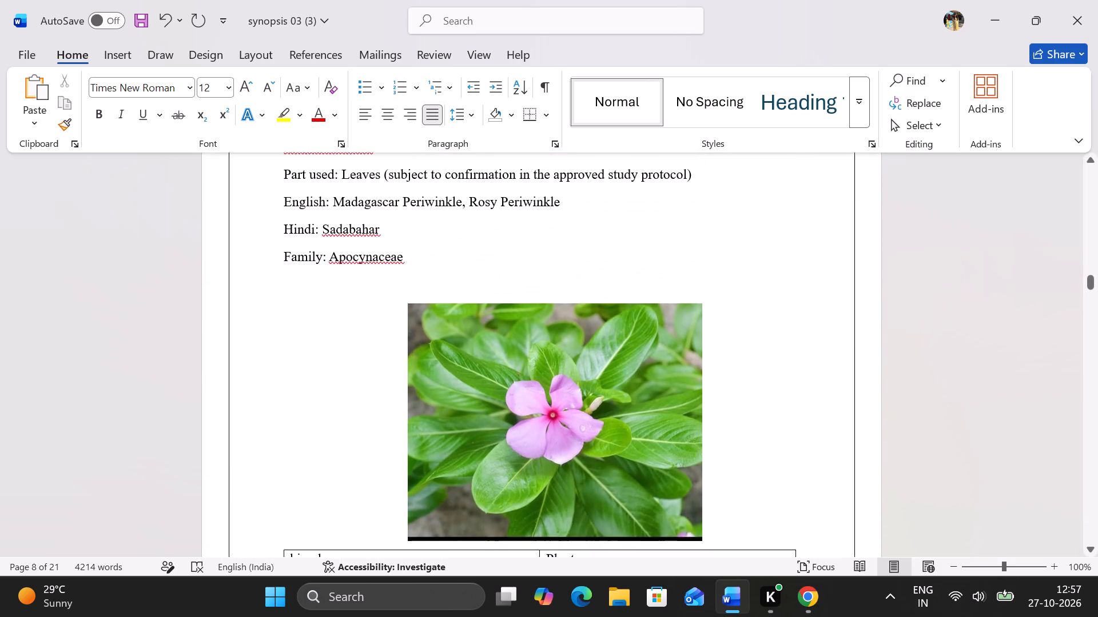
pyautogui.scroll(-3, 282, 430)
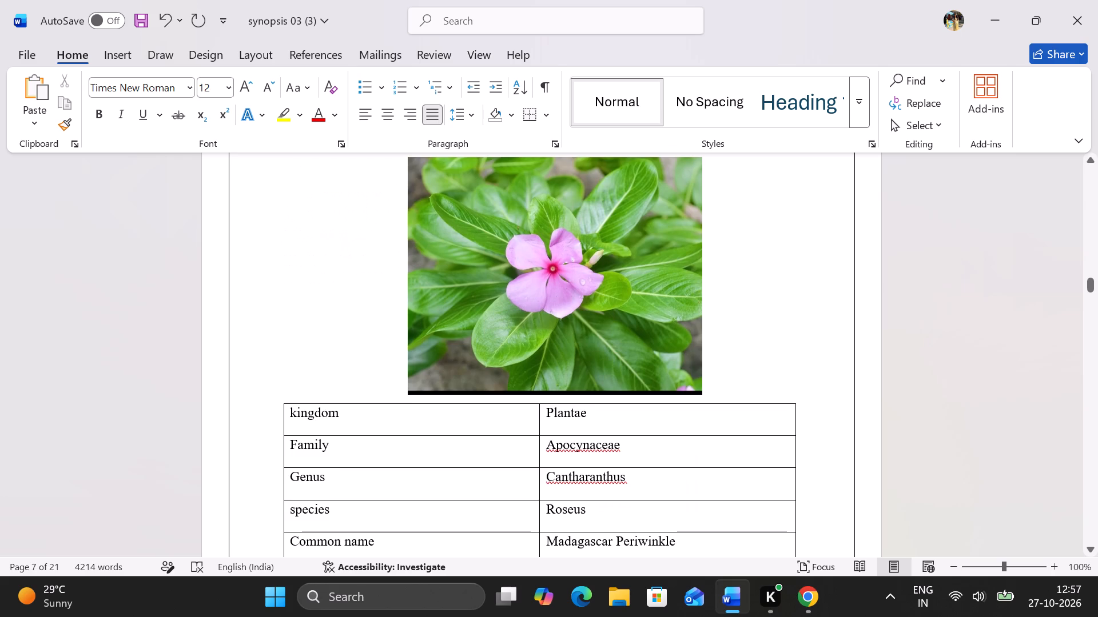
pyautogui.scroll(-1, 282, 430)
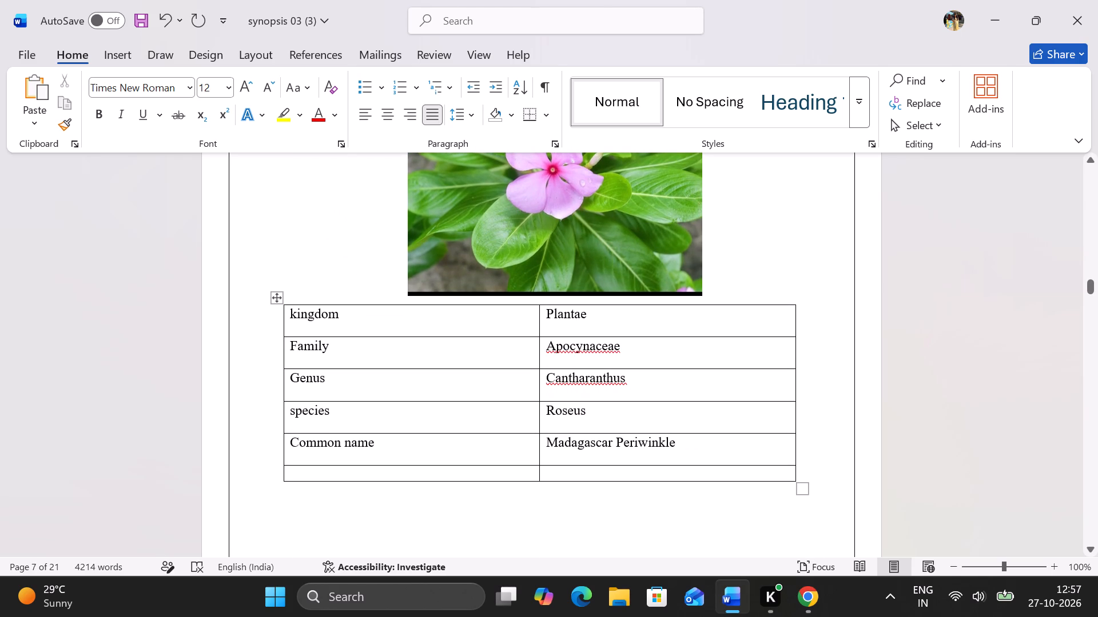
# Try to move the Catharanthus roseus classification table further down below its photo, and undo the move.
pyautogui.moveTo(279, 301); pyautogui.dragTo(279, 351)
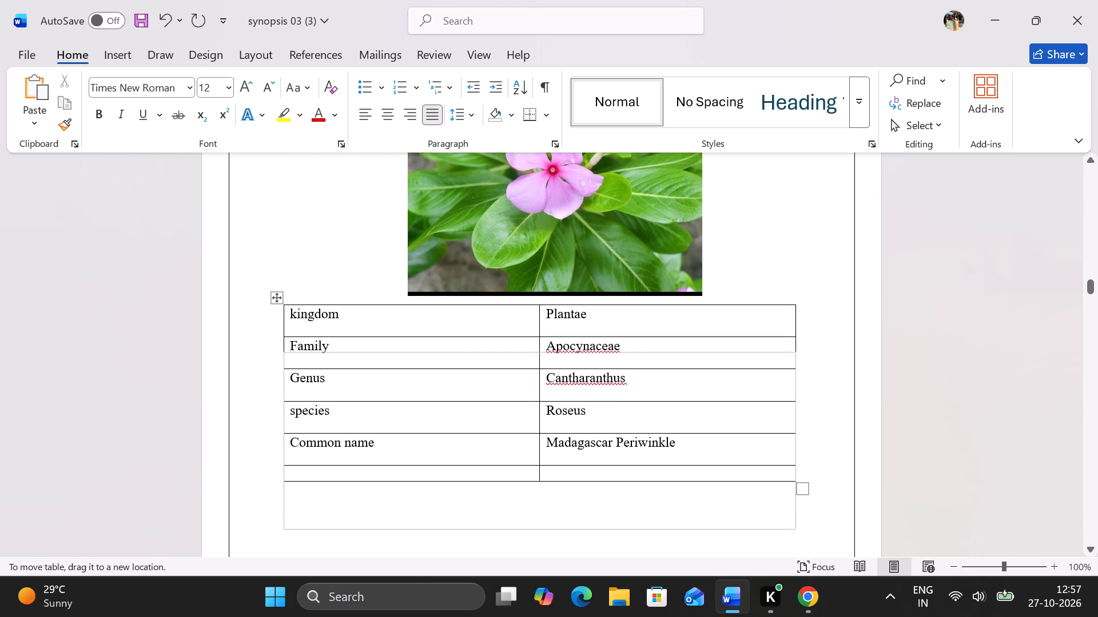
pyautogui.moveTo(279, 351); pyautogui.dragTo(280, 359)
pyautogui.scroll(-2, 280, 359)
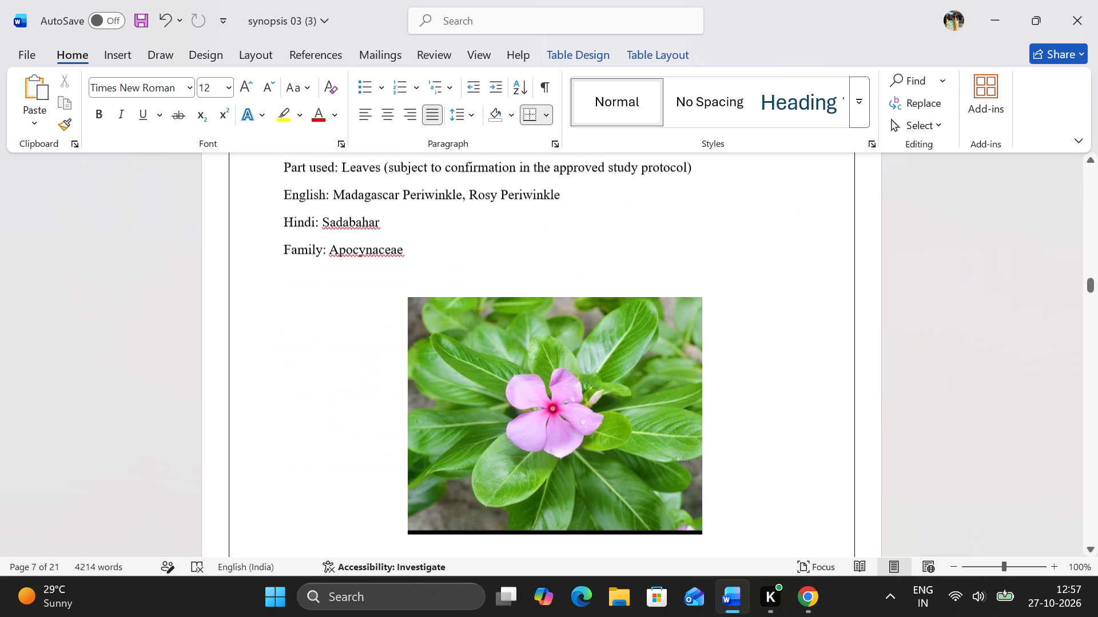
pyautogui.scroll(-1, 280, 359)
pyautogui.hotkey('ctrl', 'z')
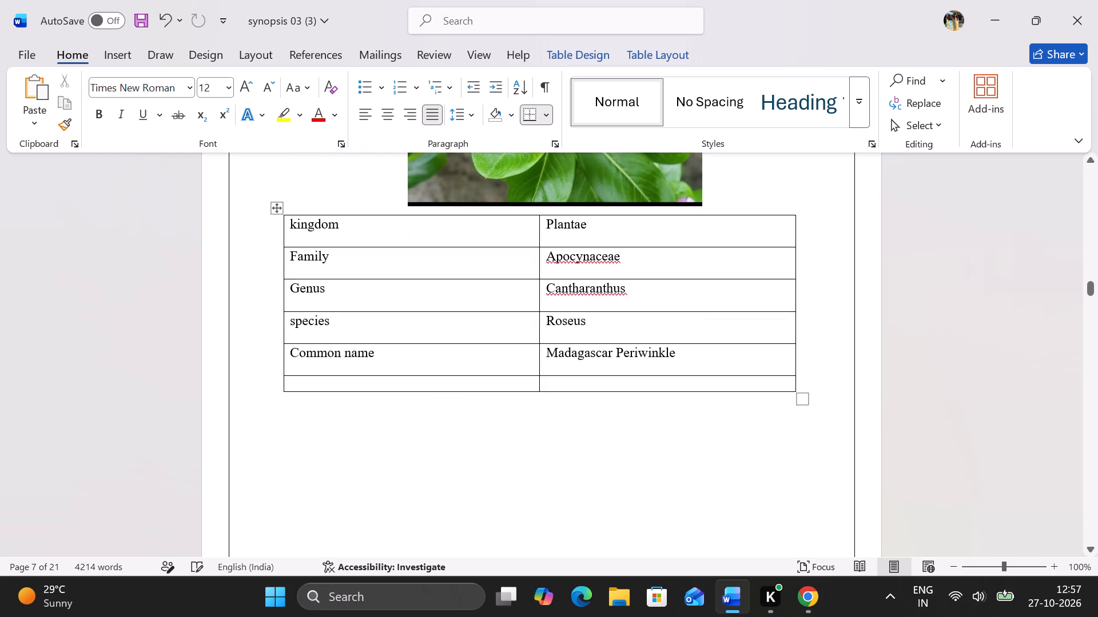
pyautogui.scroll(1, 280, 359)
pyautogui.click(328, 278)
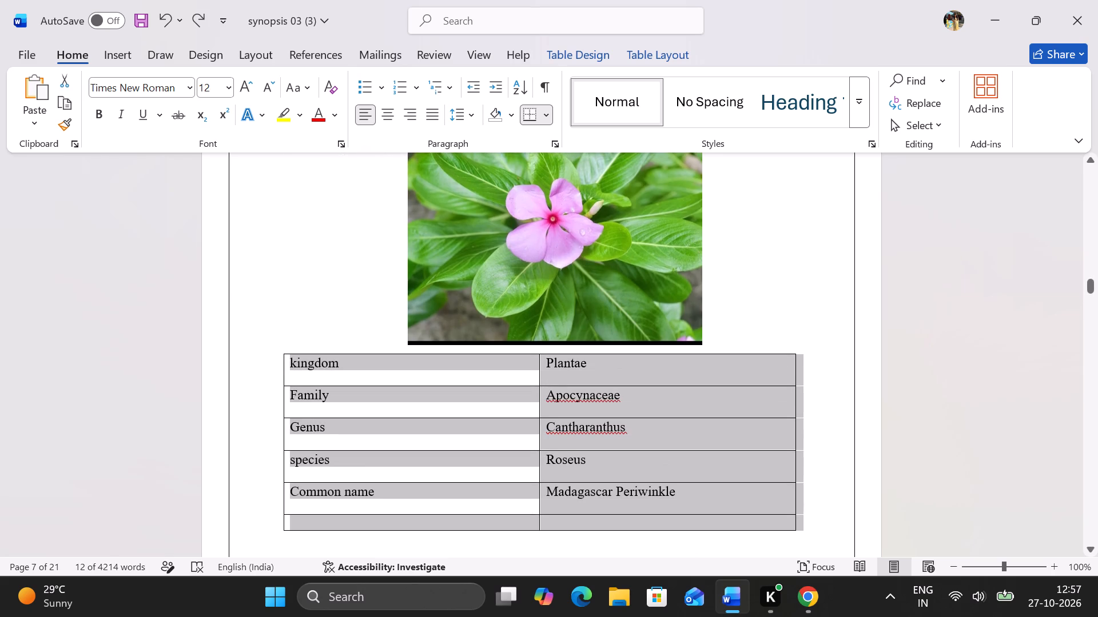
# Increase the "Cantharanthus roseus" subheading under "PLANT PROFILE" to 14 pt.
pyautogui.scroll(7, 328, 278)
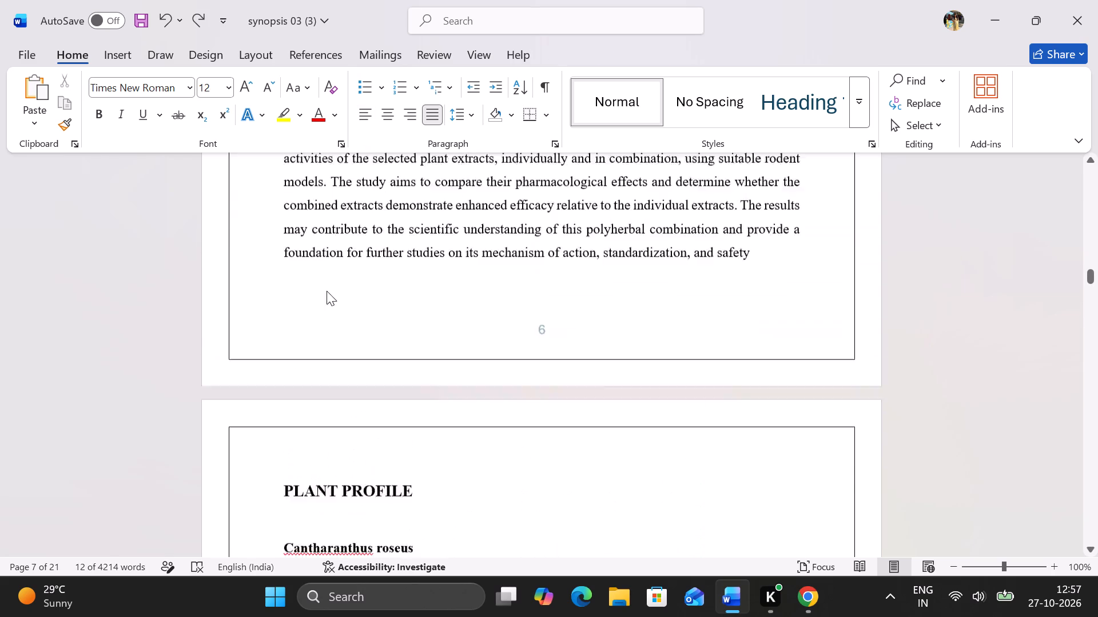
pyautogui.scroll(1, 327, 291)
pyautogui.scroll(-2, 327, 291)
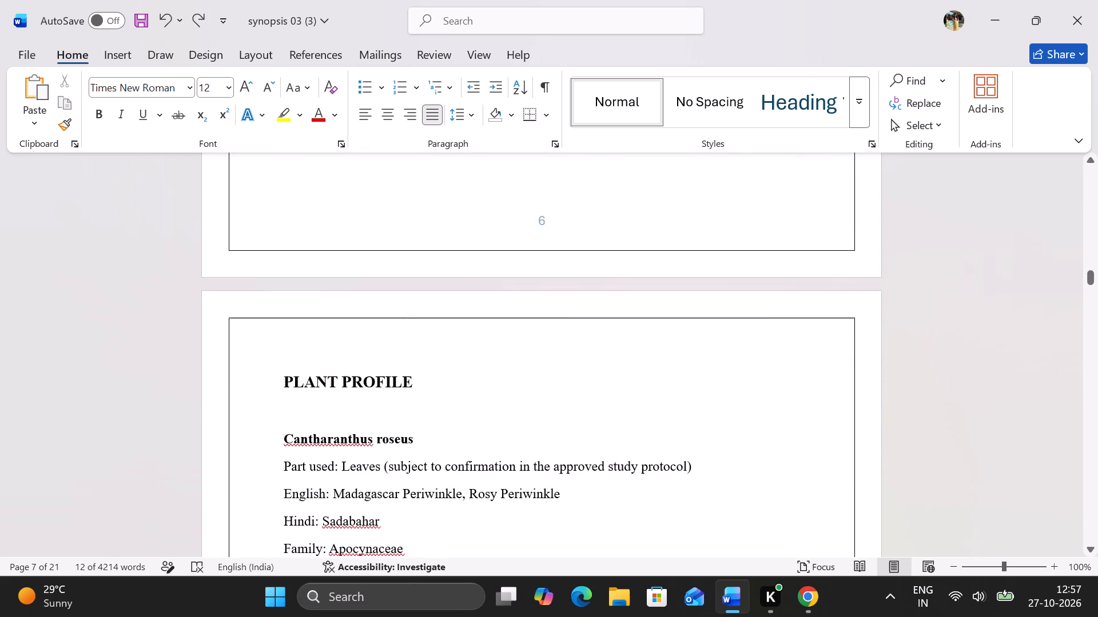
pyautogui.scroll(-2, 327, 291)
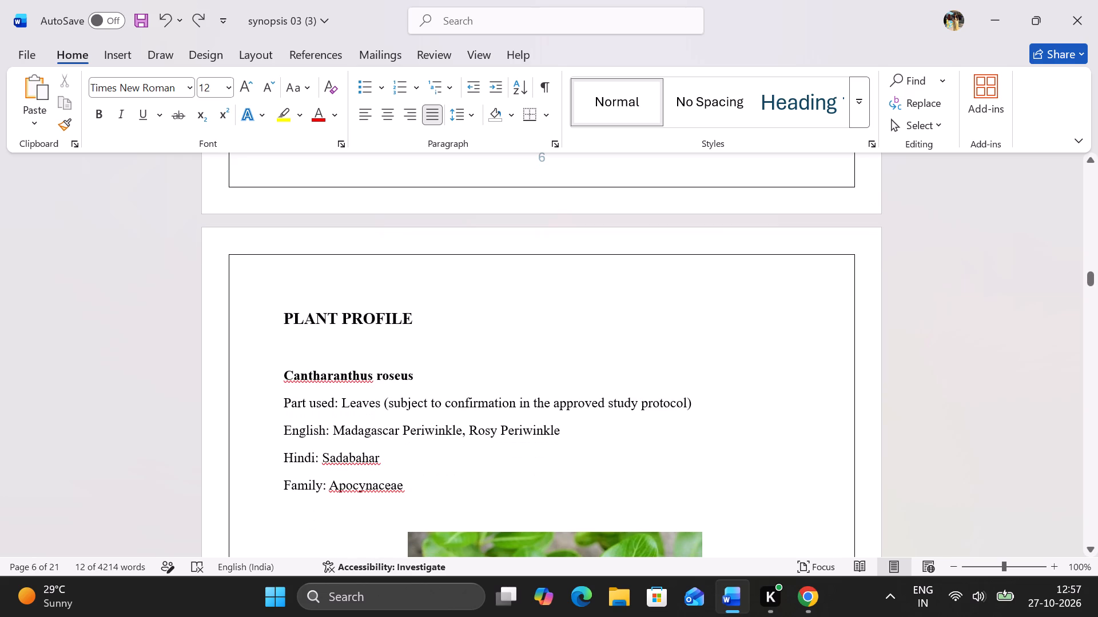
pyautogui.scroll(-1, 334, 267)
pyautogui.moveTo(428, 362); pyautogui.dragTo(293, 354)
pyautogui.moveTo(258, 358); pyautogui.dragTo(284, 364)
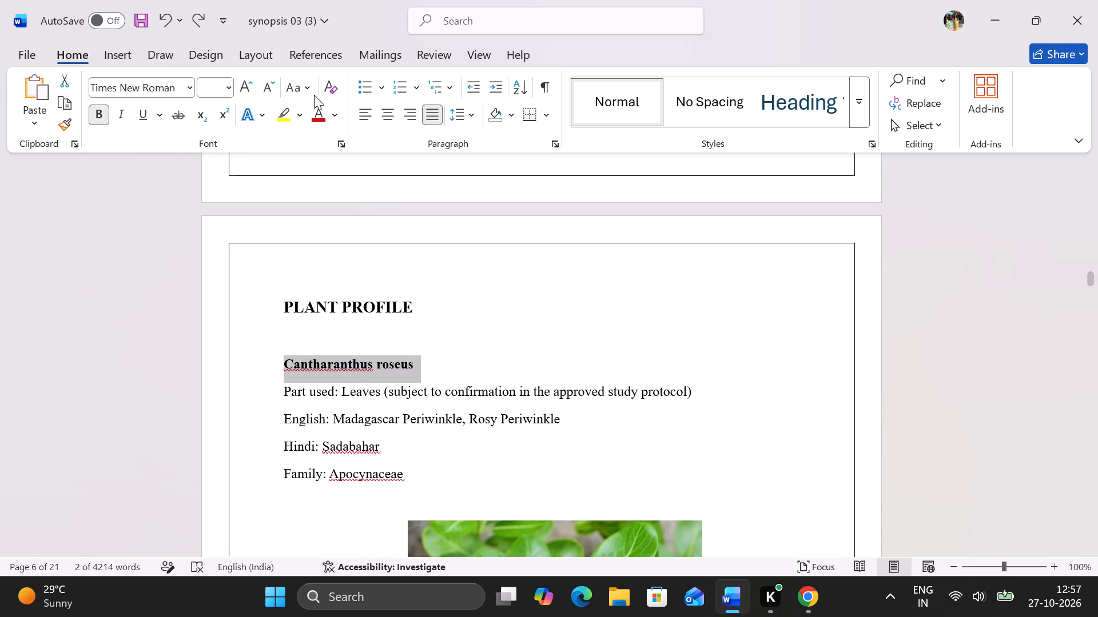
pyautogui.click(248, 86)
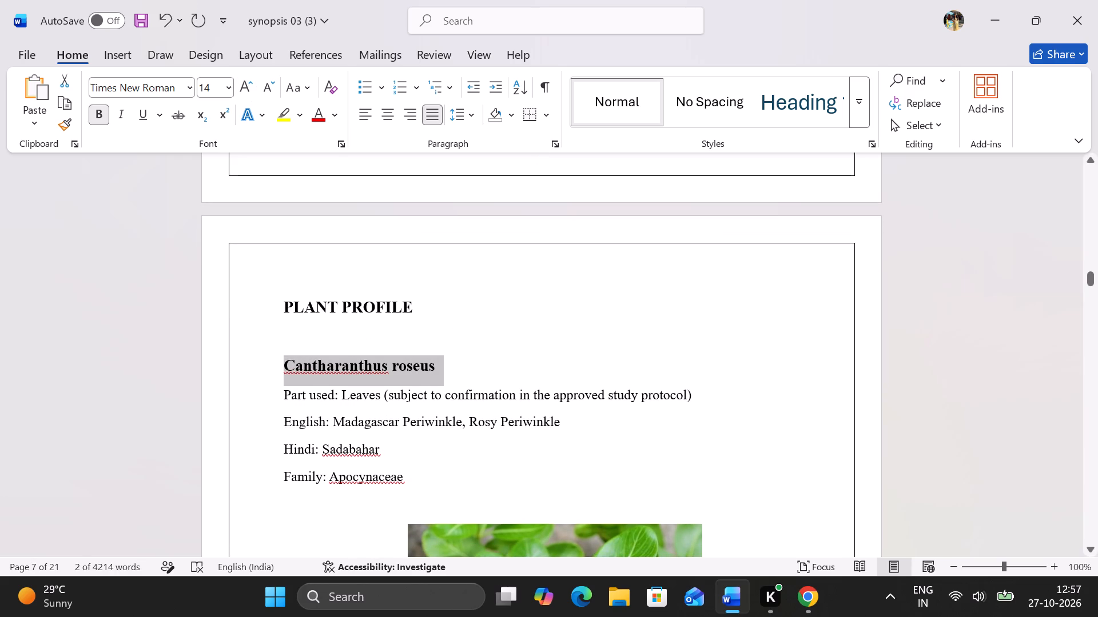
pyautogui.click(655, 485)
# Review the plant photos, classification tables and Tagetes erecta profile table on pages 7 to 9.
pyautogui.scroll(-5, 655, 485)
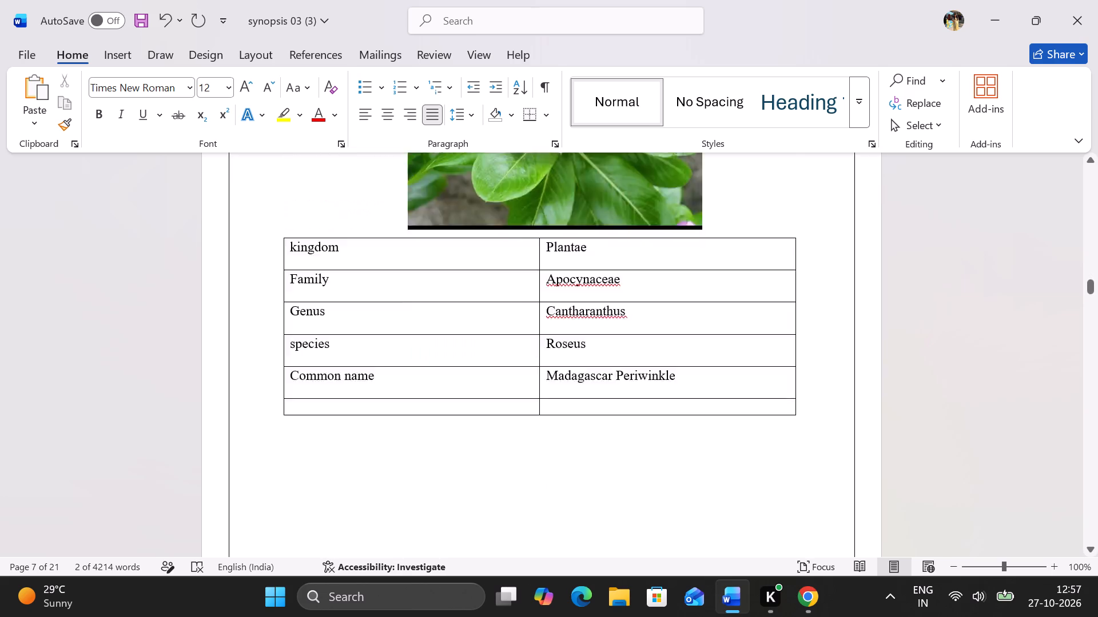
pyautogui.scroll(-2, 655, 485)
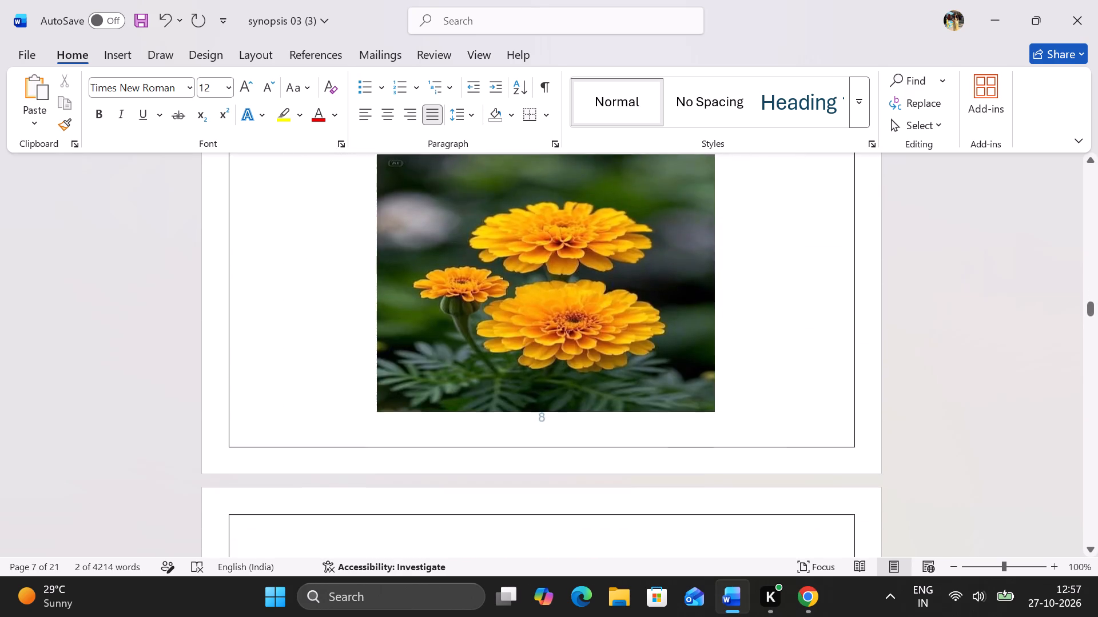
pyautogui.scroll(-2, 655, 485)
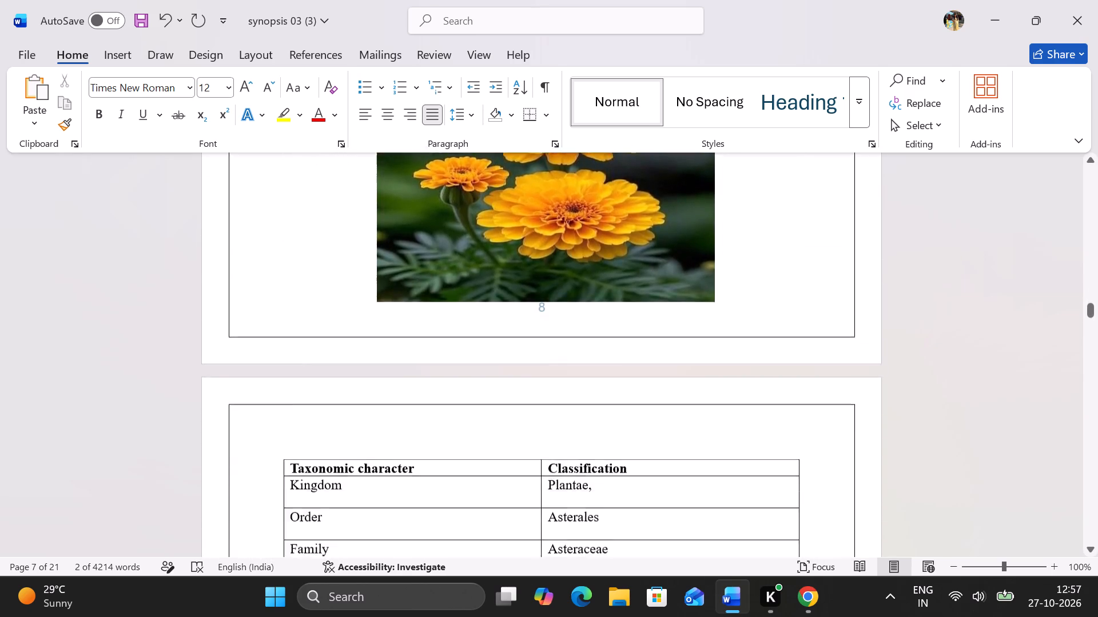
pyautogui.scroll(-1, 655, 485)
pyautogui.scroll(1, 655, 485)
pyautogui.scroll(-2, 655, 485)
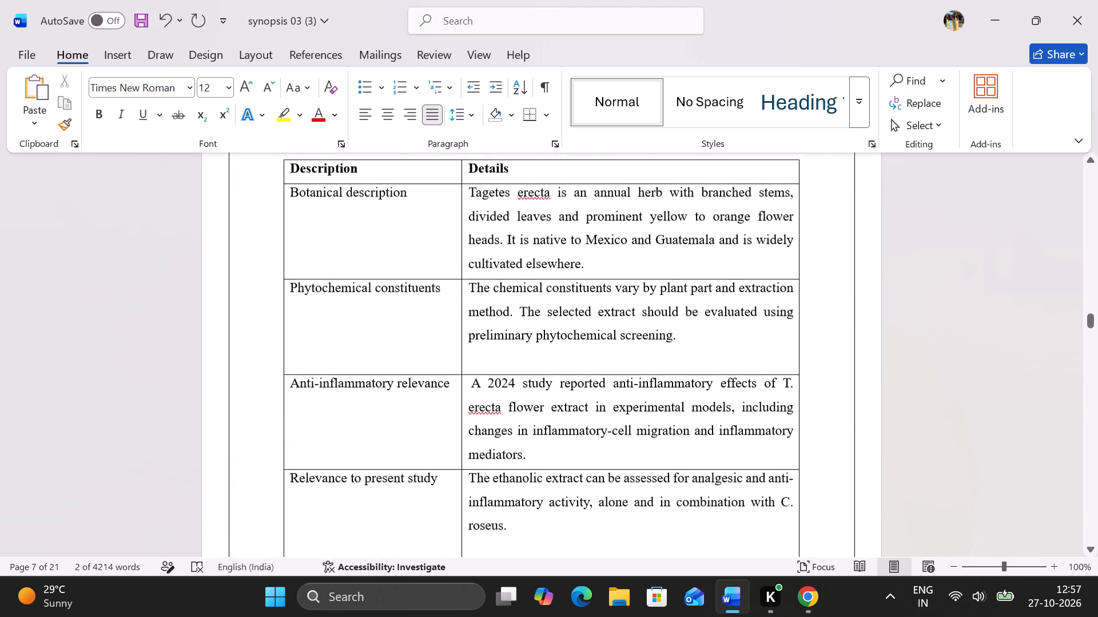
pyautogui.scroll(-3, 655, 485)
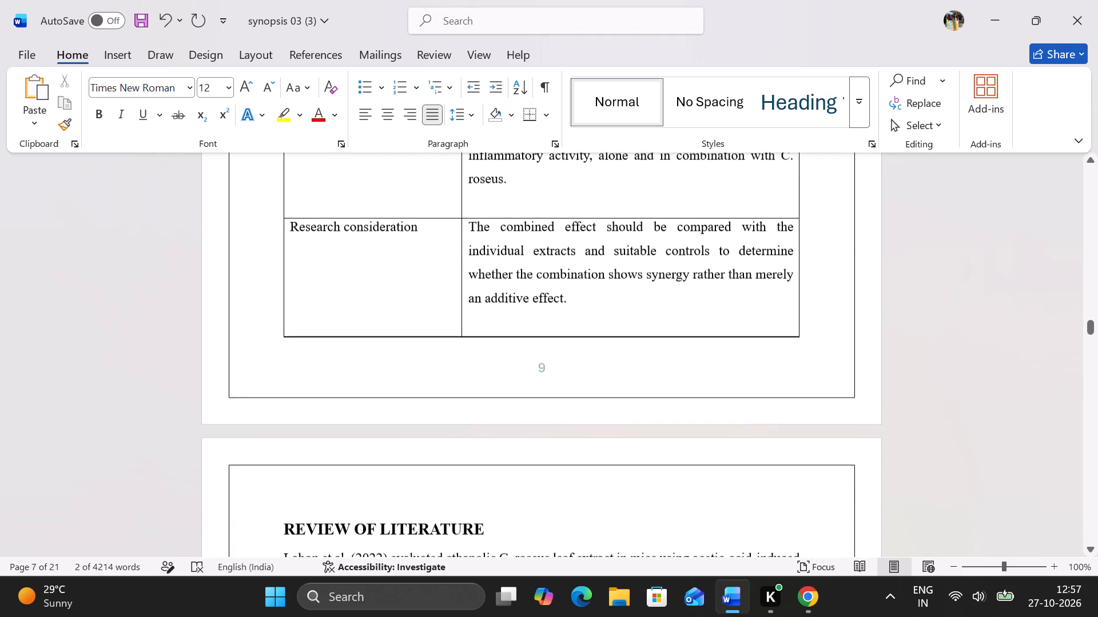
# Check the formatting of the Review of Literature text and the Aim and Objectives section.
pyautogui.scroll(-2, 655, 485)
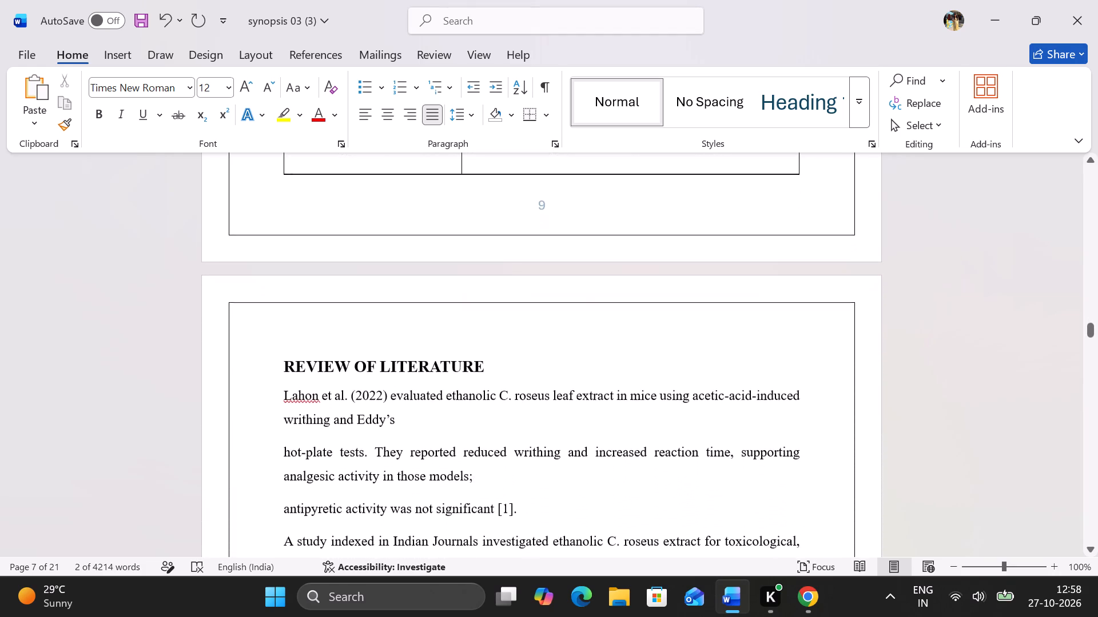
pyautogui.scroll(-7, 655, 485)
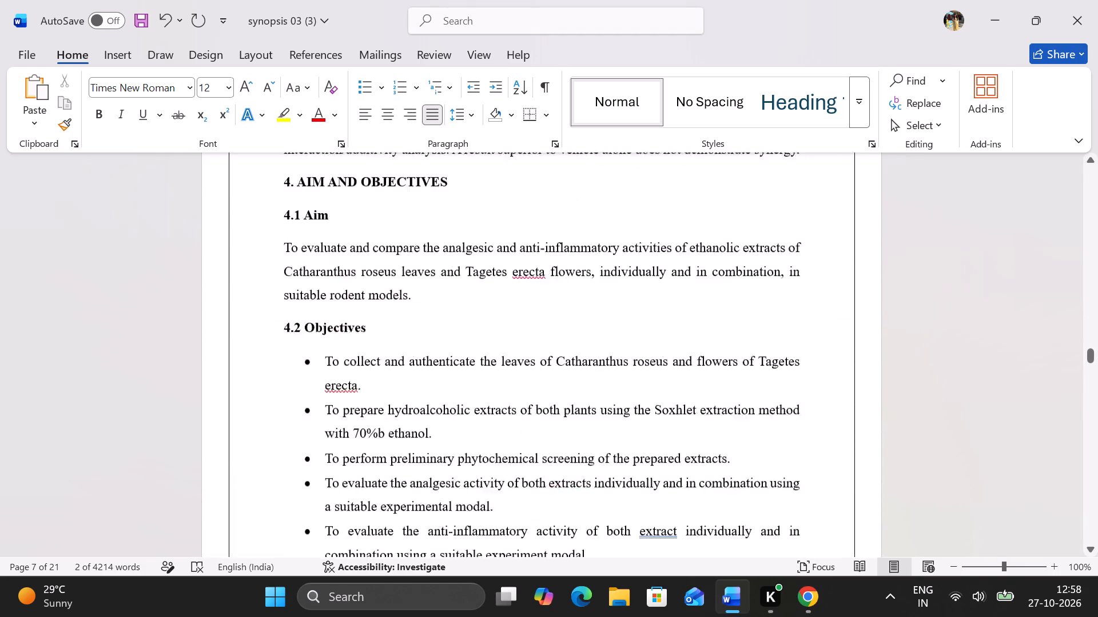
pyautogui.scroll(-1, 655, 485)
pyautogui.scroll(1, 655, 485)
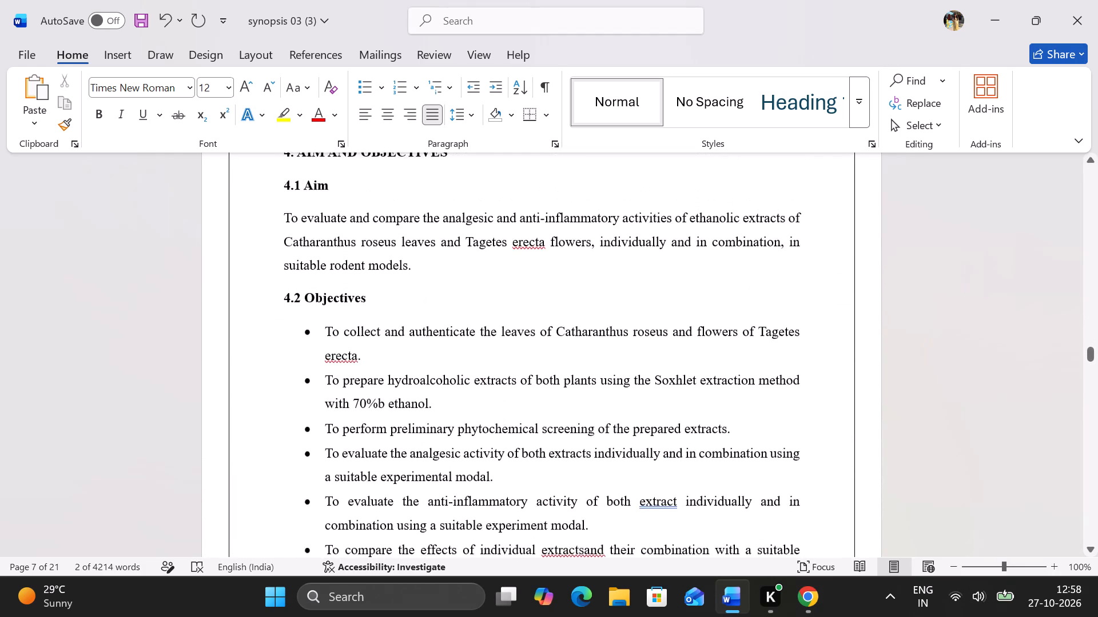
pyautogui.scroll(3, 655, 485)
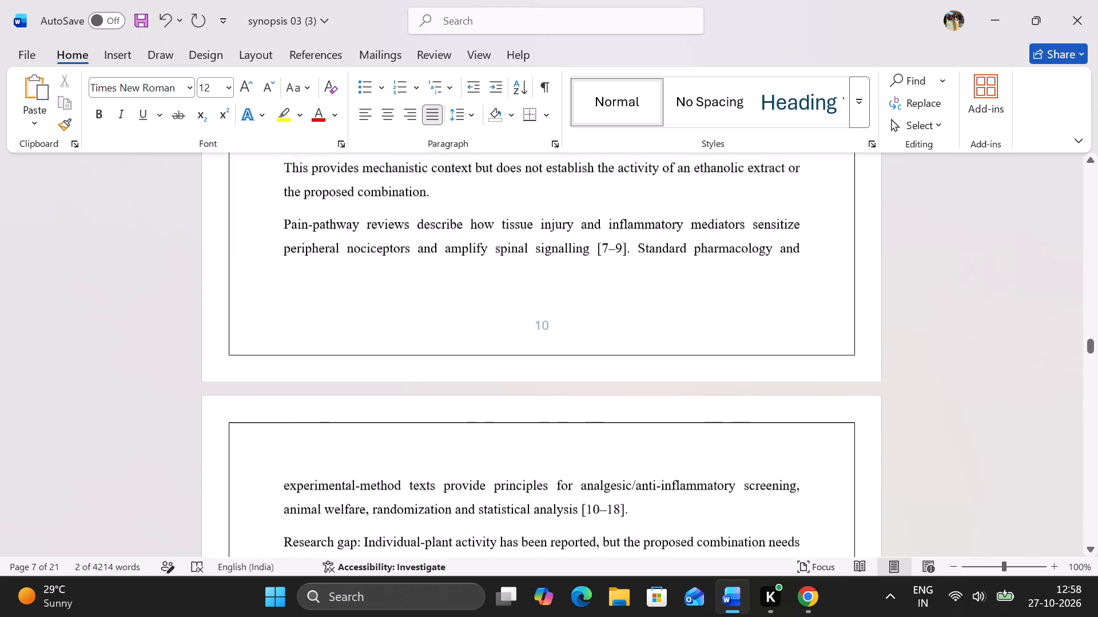
# Review the text from the end of the Tagetes erecta tables through the Review of Literature to the Aim and Objectives section.
pyautogui.scroll(6, 655, 485)
pyautogui.scroll(-2, 655, 485)
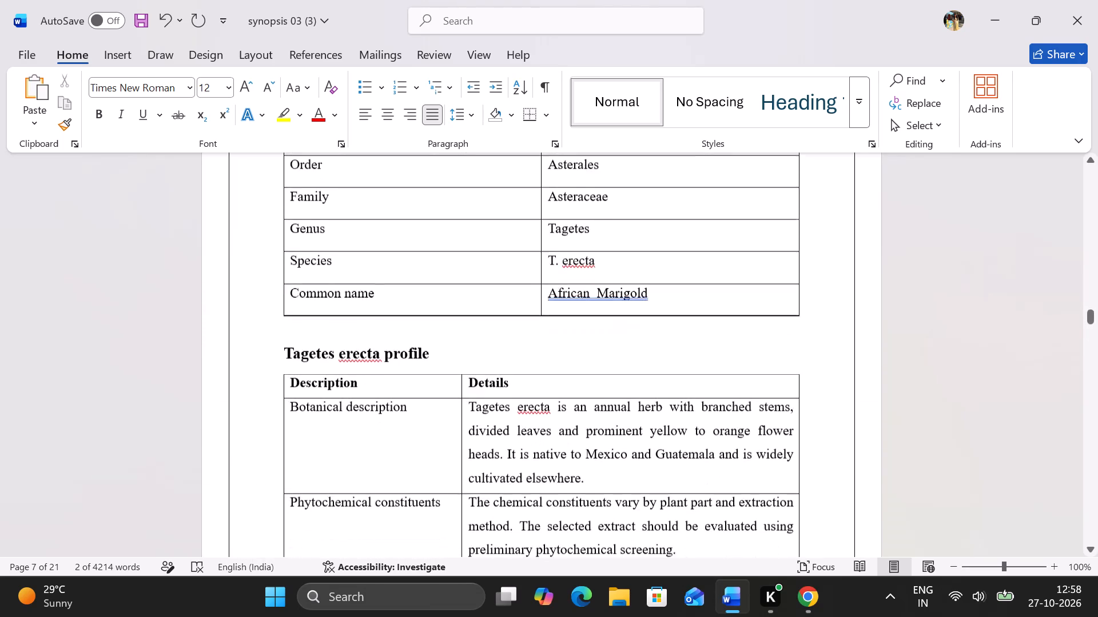
pyautogui.scroll(-2, 655, 485)
pyautogui.press('Down')
pyautogui.press('Down')
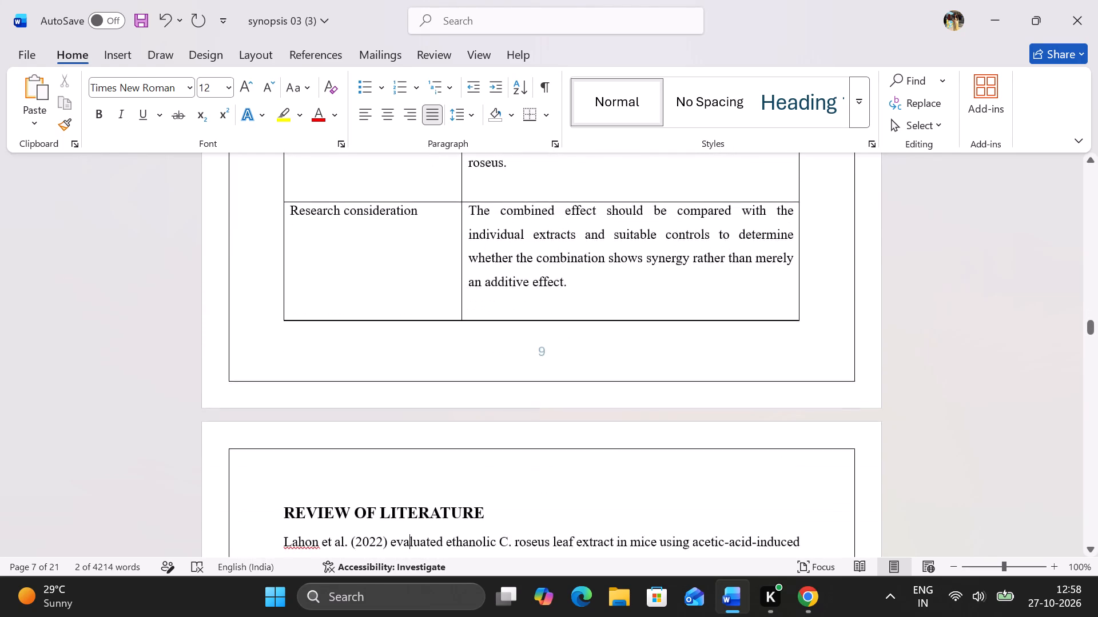
pyautogui.press('Down')
pyautogui.press('Down')
pyautogui.press('Down')
pyautogui.press('Down')
pyautogui.press('Down')
pyautogui.press('Down')
pyautogui.press('Down')
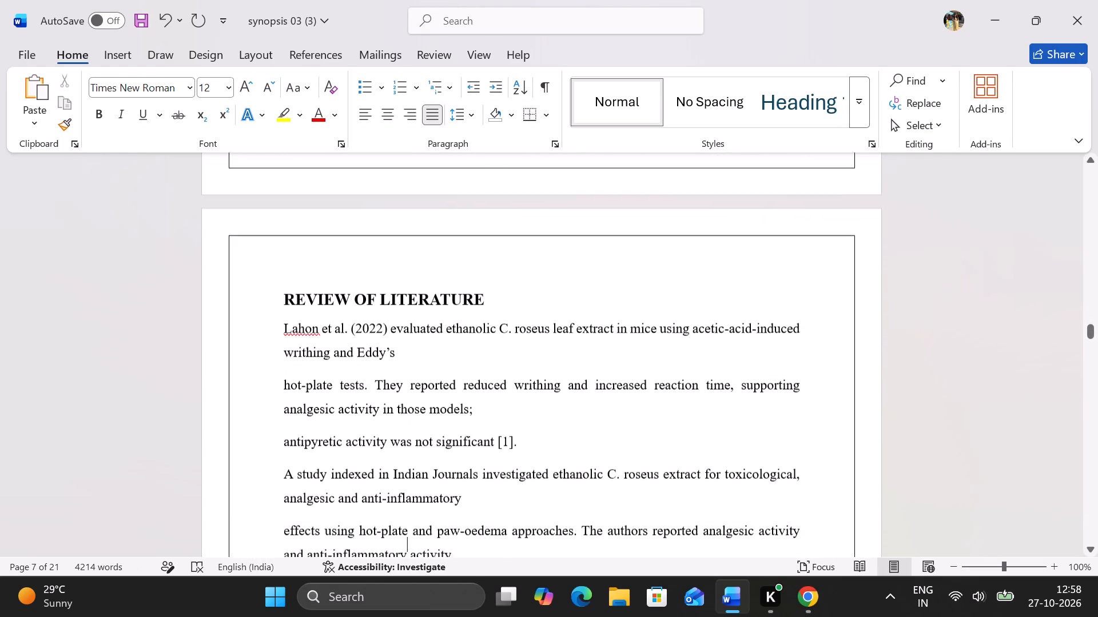
pyautogui.press('Down')
pyautogui.press('Down')
pyautogui.press('Down')
pyautogui.press('Down')
pyautogui.press('Down')
pyautogui.press('Down')
pyautogui.press('Down')
pyautogui.press('Down')
pyautogui.press('Down')
pyautogui.press('Down')
pyautogui.press('Down')
pyautogui.press('Down')
pyautogui.press('Down')
pyautogui.press('Down')
pyautogui.press('Down')
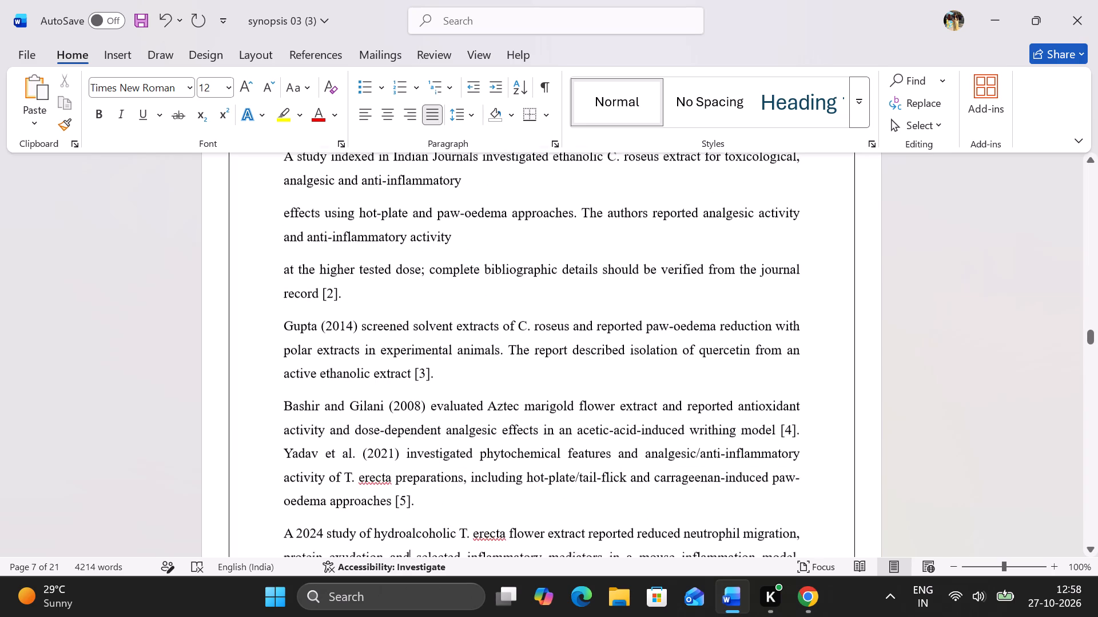
pyautogui.press('Down')
pyautogui.press('Down')
pyautogui.press('Down')
pyautogui.press('Down')
pyautogui.press('Down')
pyautogui.press('Down')
pyautogui.press('Down')
pyautogui.press('Down')
pyautogui.press('Down')
pyautogui.press('Down')
pyautogui.press('Down')
pyautogui.press('Down')
pyautogui.press('Down')
pyautogui.press('Down')
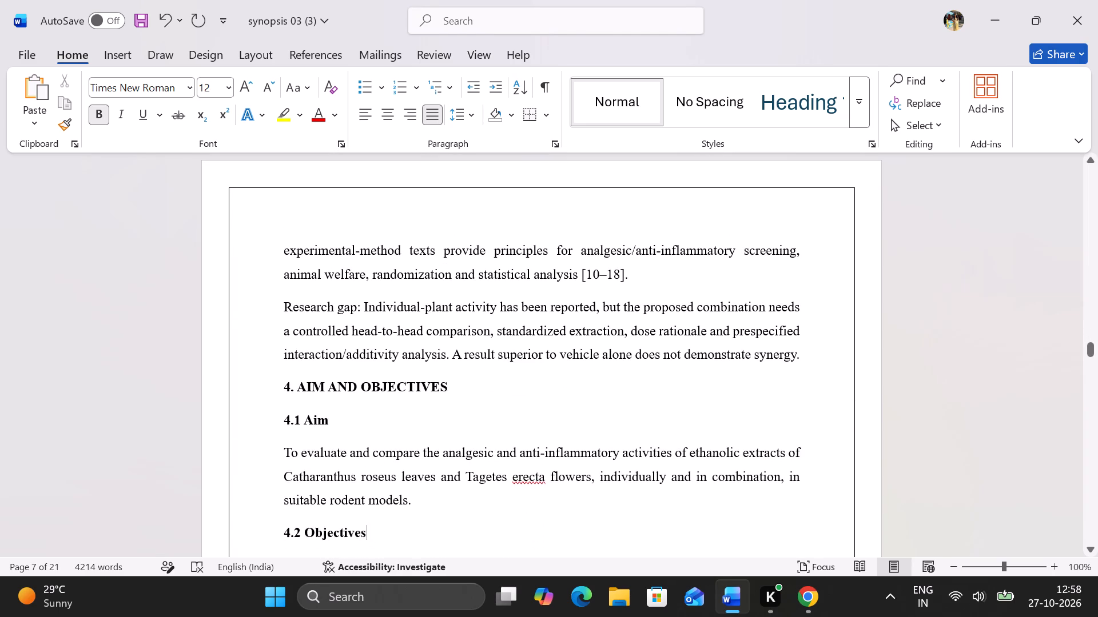
pyautogui.press('Up')
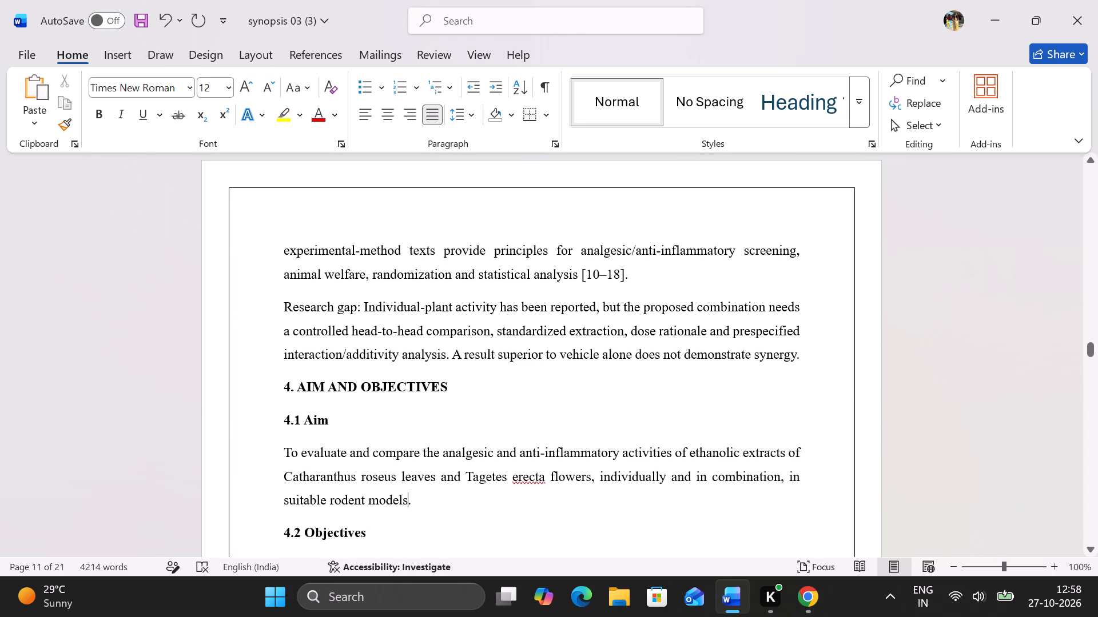
# Increase the "4. AIM AND OBJECTIVES" heading to 14 pt.
pyautogui.click(432, 390)
pyautogui.moveTo(466, 386); pyautogui.dragTo(279, 384)
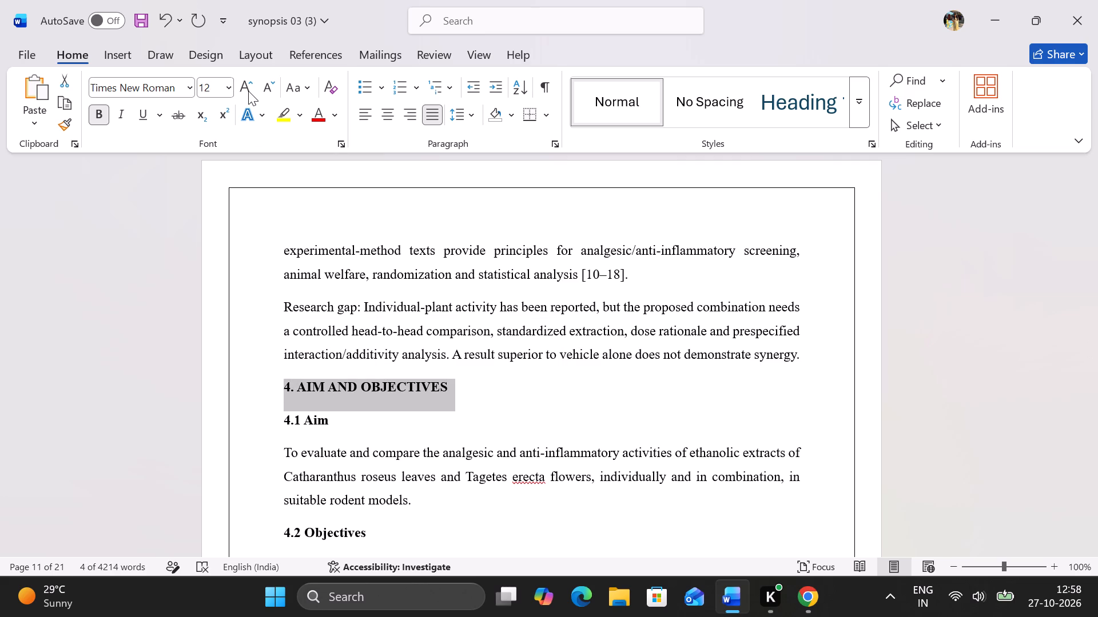
pyautogui.click(248, 91)
pyautogui.click(535, 426)
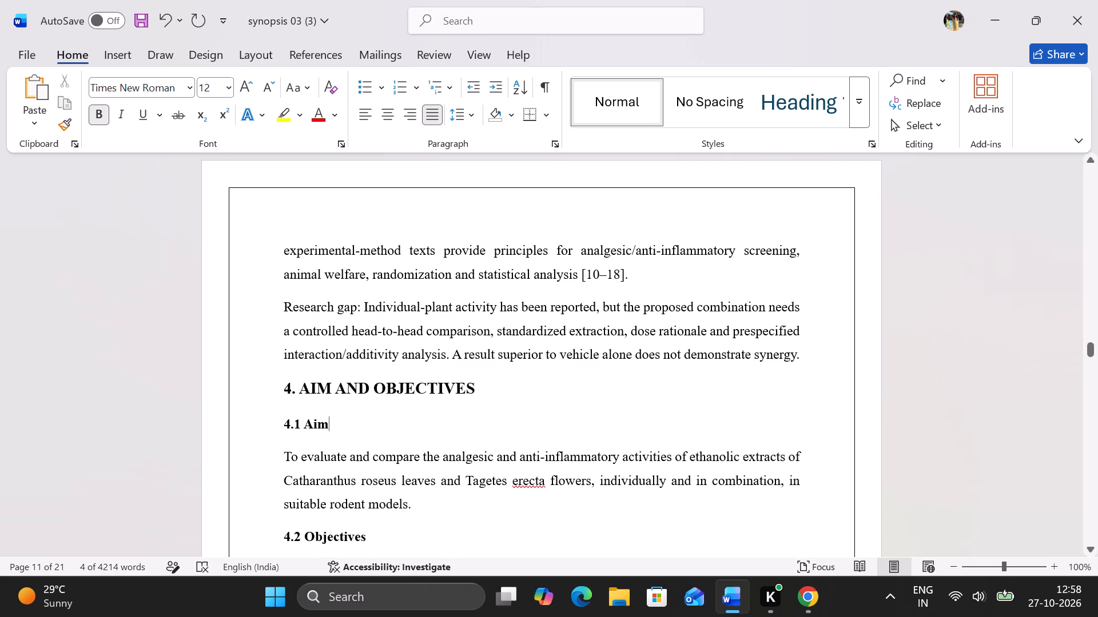
# Reduce the "MATERIALS AND METHODOLOGY" heading on page 11 to 14 pt.
pyautogui.scroll(-1, 535, 426)
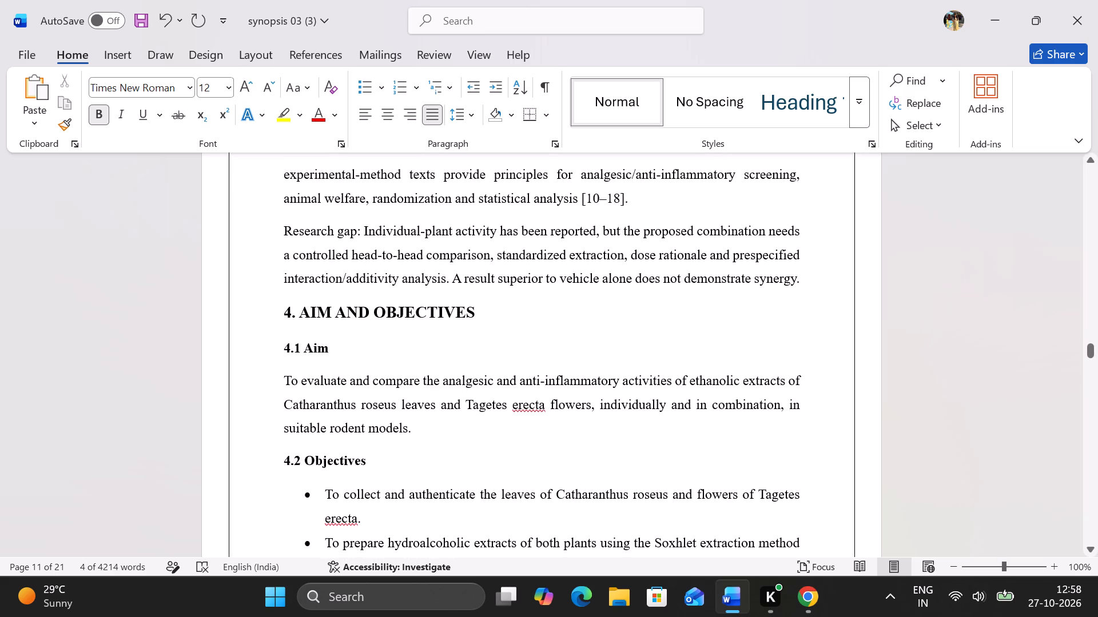
pyautogui.click(321, 350)
pyautogui.scroll(-1, 481, 464)
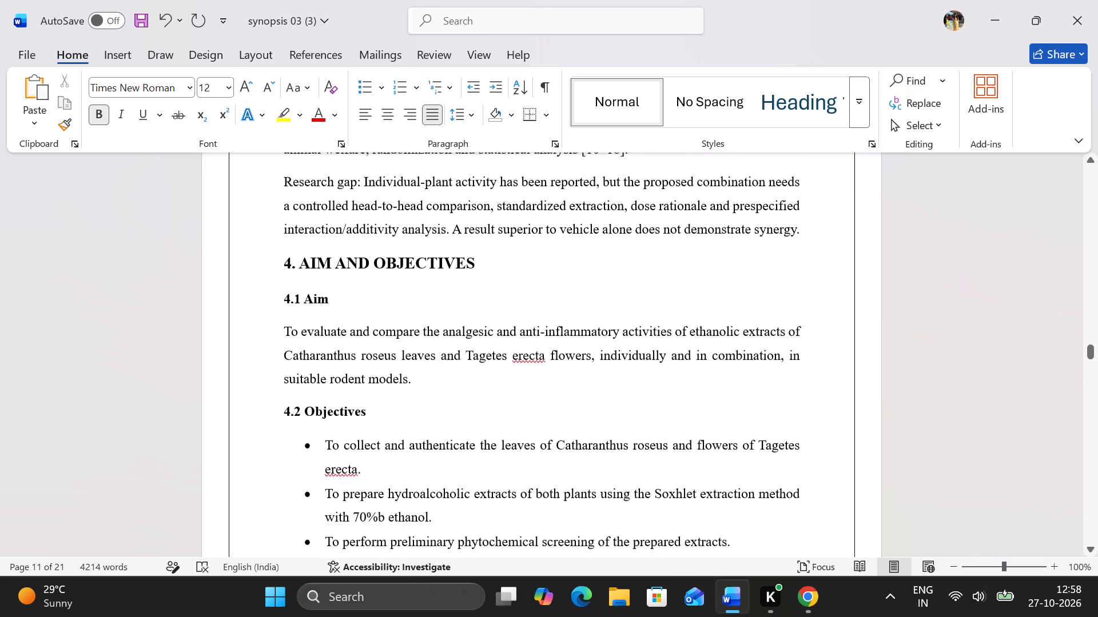
pyautogui.scroll(-5, 481, 464)
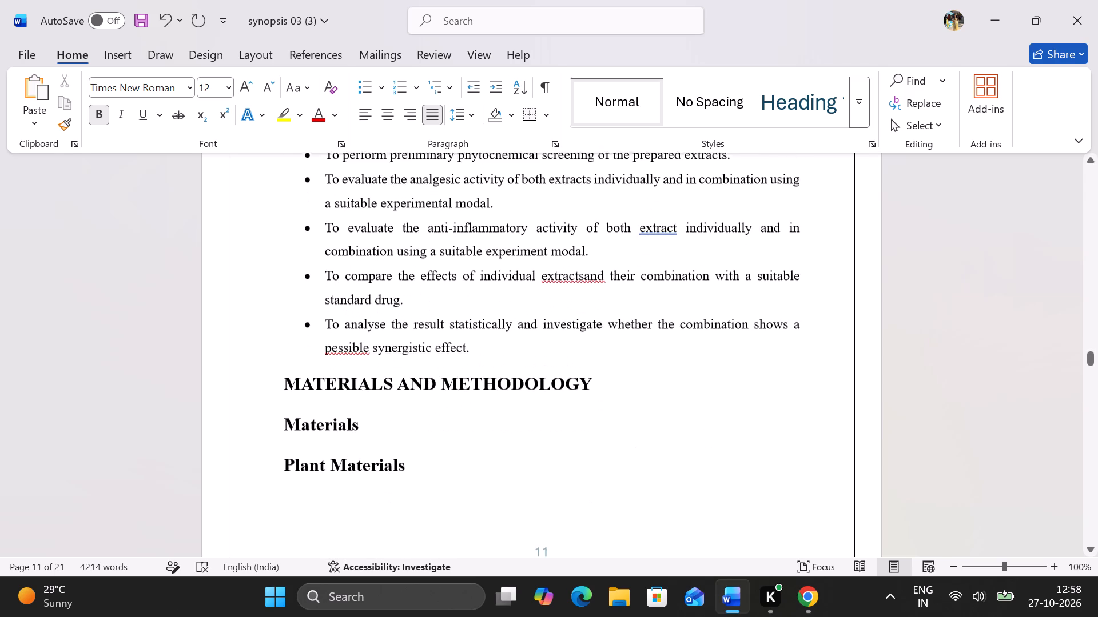
pyautogui.scroll(-1, 491, 450)
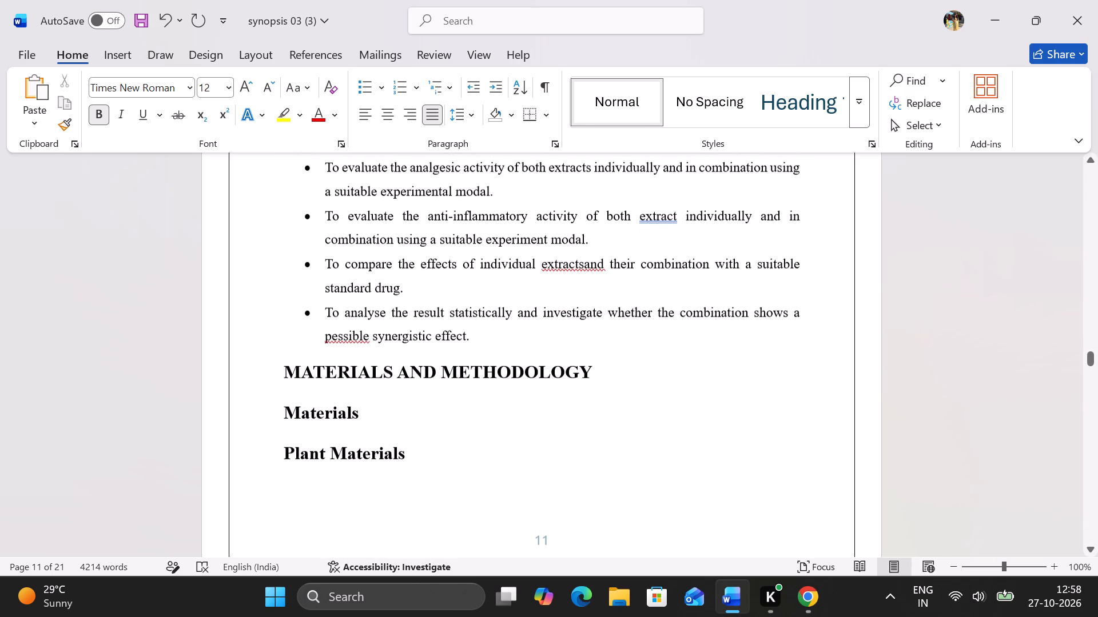
pyautogui.click(447, 374)
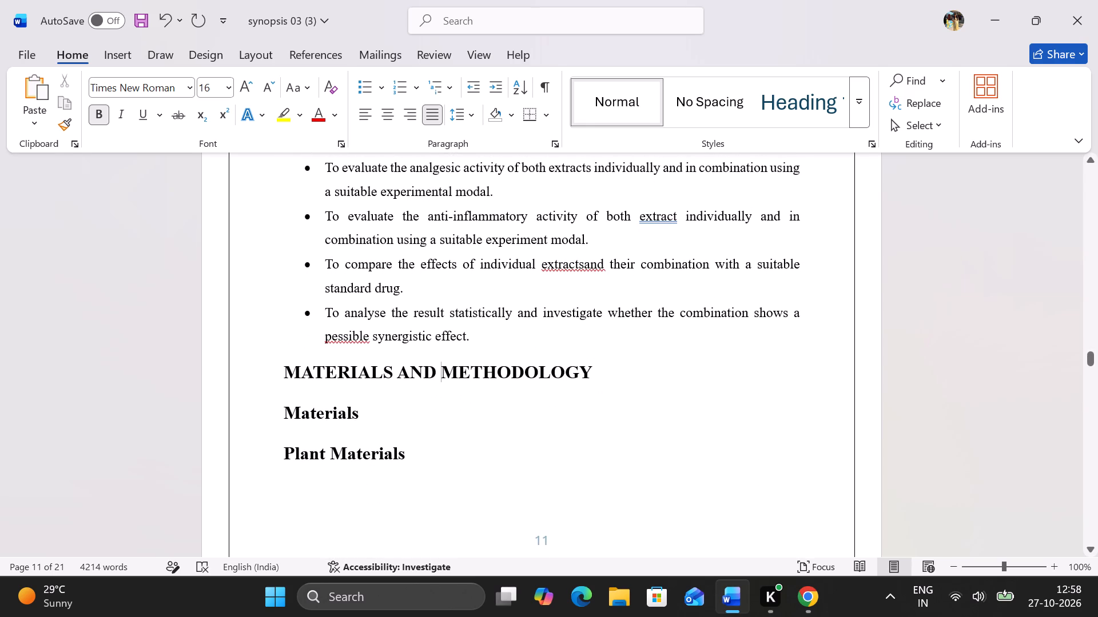
pyautogui.click(337, 426)
pyautogui.moveTo(600, 374); pyautogui.dragTo(287, 386)
pyautogui.click(264, 87)
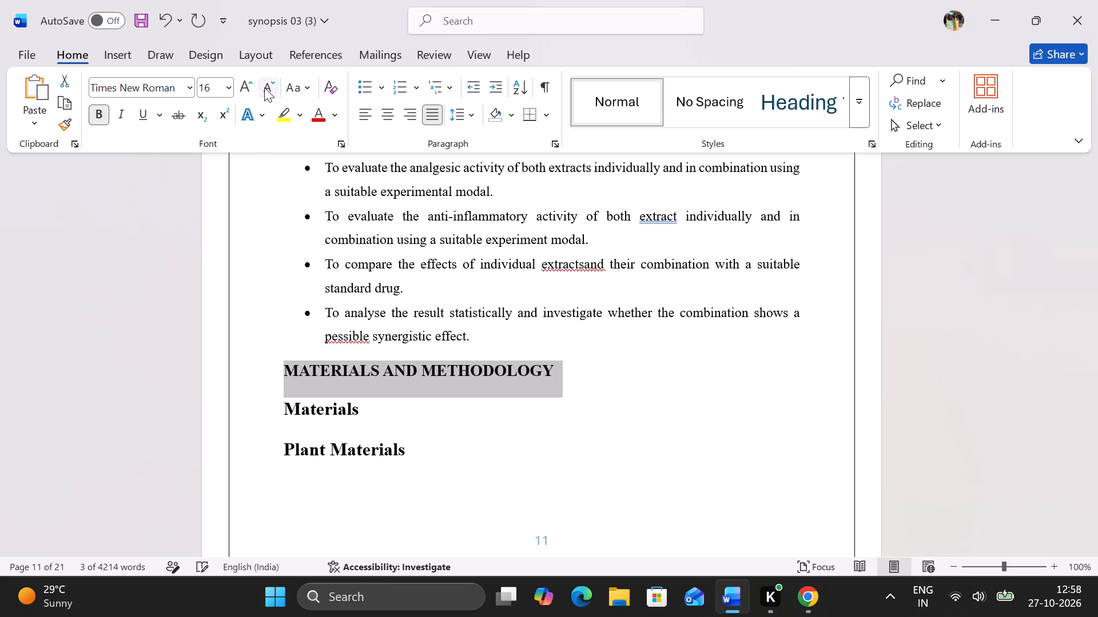
# Insert a blank line between the last objective bullet and the "MATERIALS AND METHODOLOGY" heading.
pyautogui.scroll(-1, 630, 446)
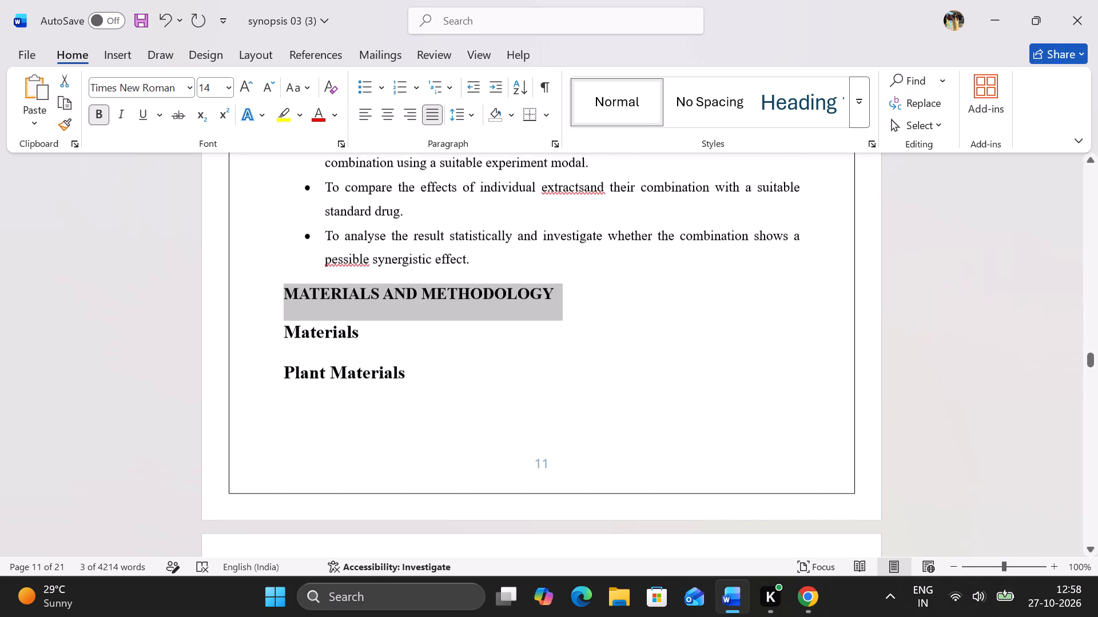
pyautogui.scroll(-4, 630, 446)
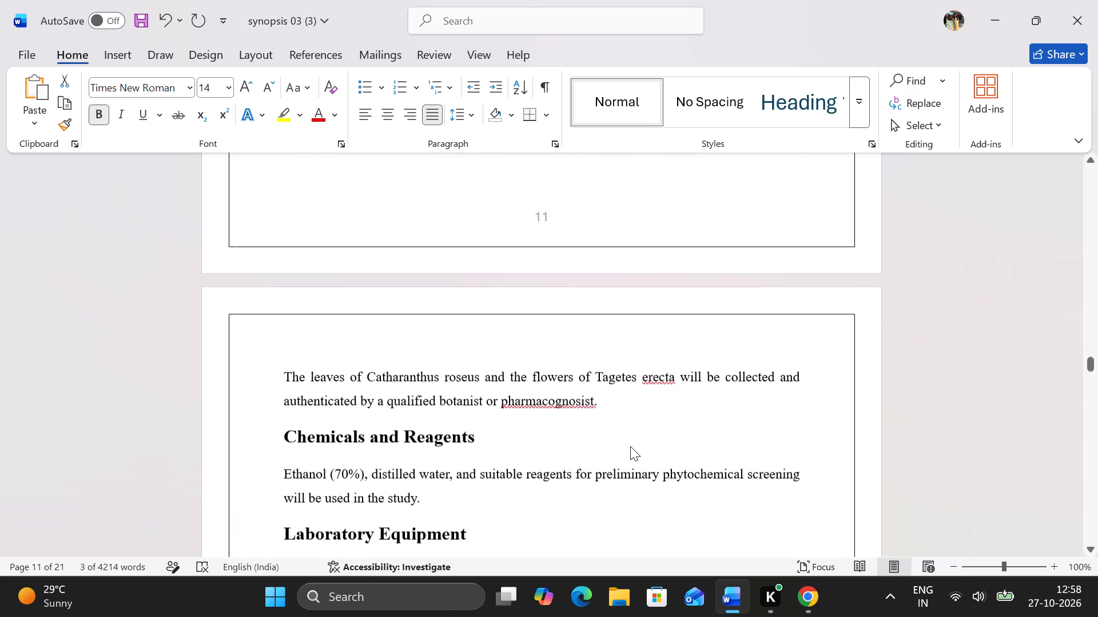
pyautogui.scroll(2, 630, 446)
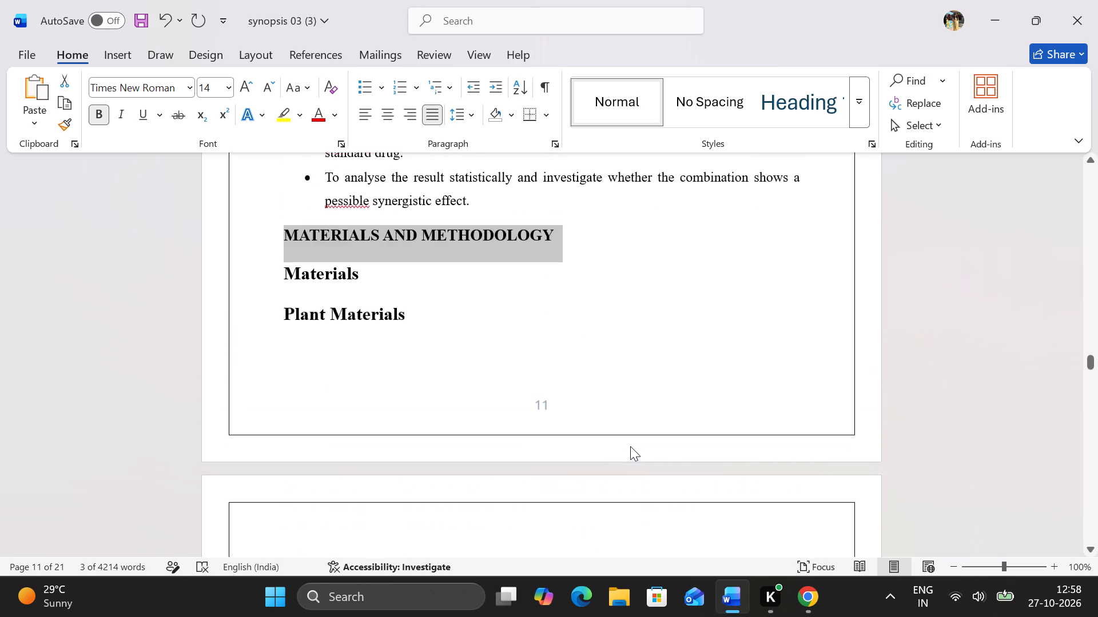
pyautogui.scroll(1, 630, 446)
pyautogui.click(601, 395)
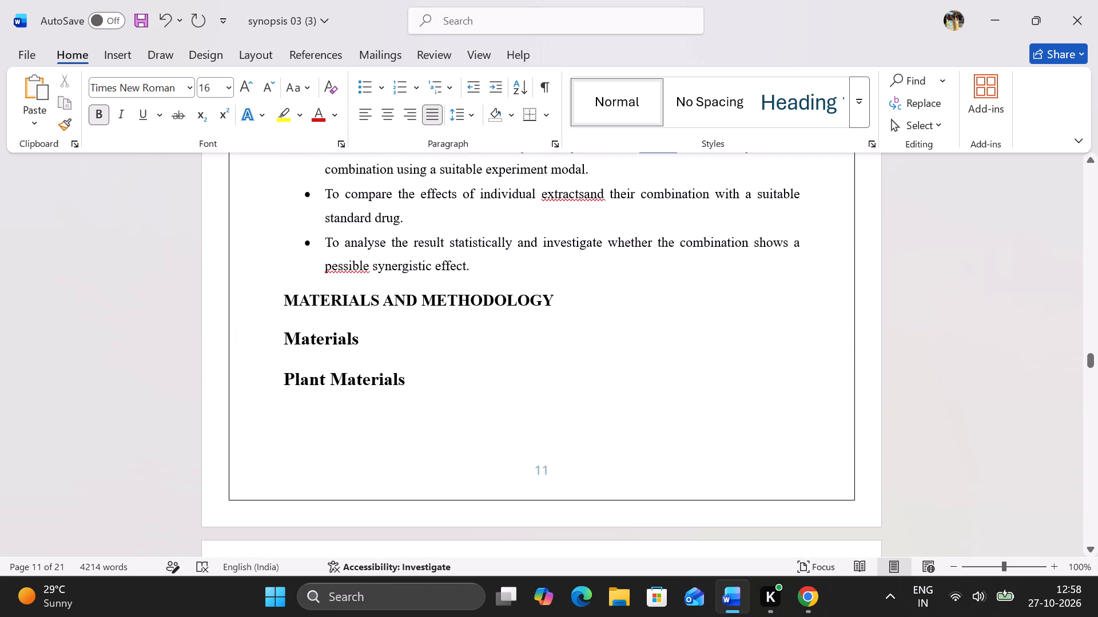
pyautogui.click(283, 342)
pyautogui.click(276, 298)
pyautogui.press('Return')
# Reduce the "Materials" subheading under "MATERIALS AND METHODOLOGY" to 14 pt.
pyautogui.scroll(-2, 276, 298)
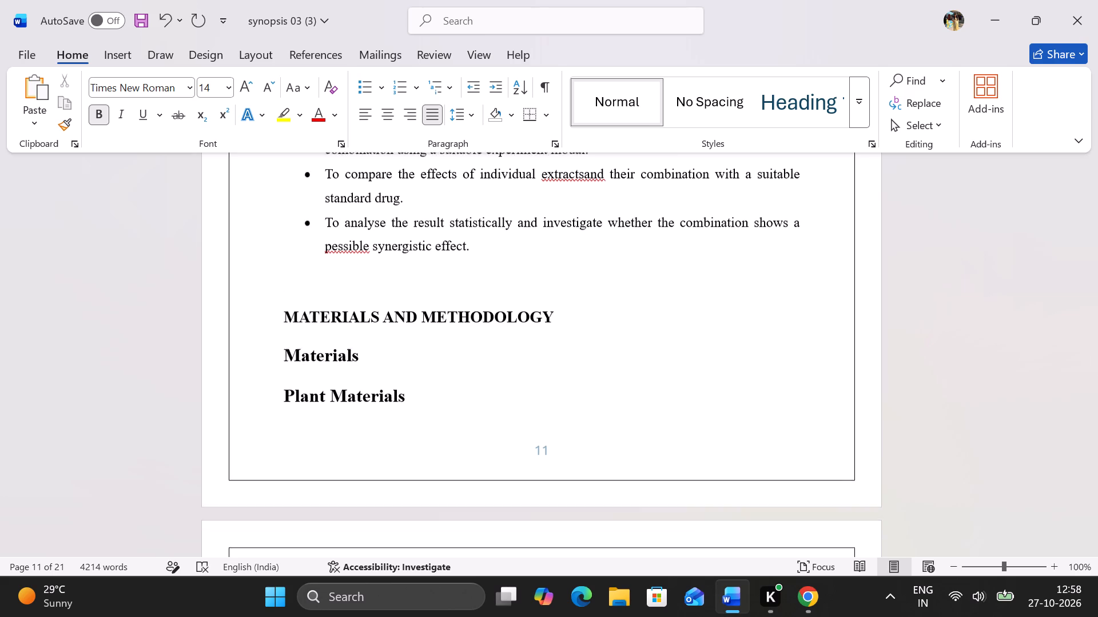
pyautogui.scroll(-3, 276, 298)
pyautogui.scroll(2, 276, 298)
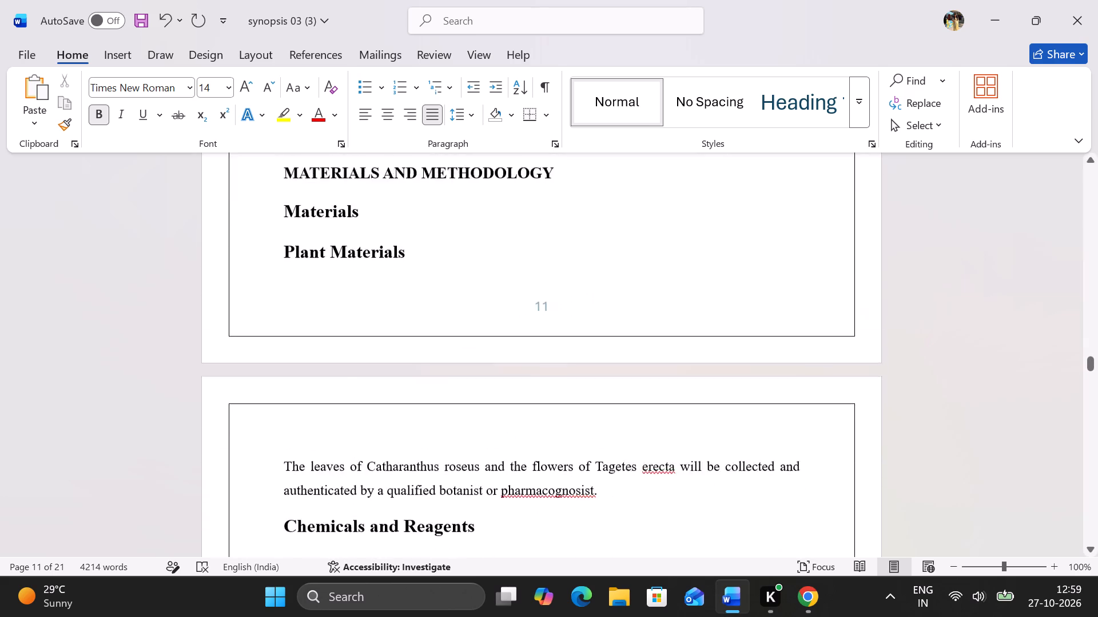
pyautogui.scroll(1, 276, 298)
pyautogui.scroll(-4, 276, 298)
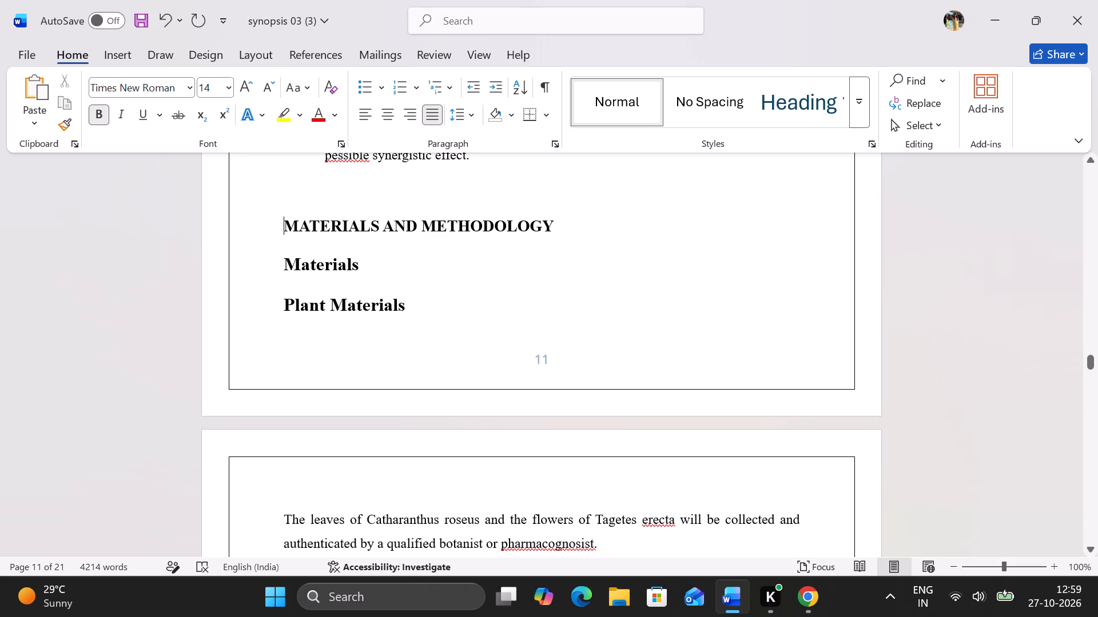
pyautogui.click(367, 270)
pyautogui.moveTo(364, 267); pyautogui.dragTo(277, 270)
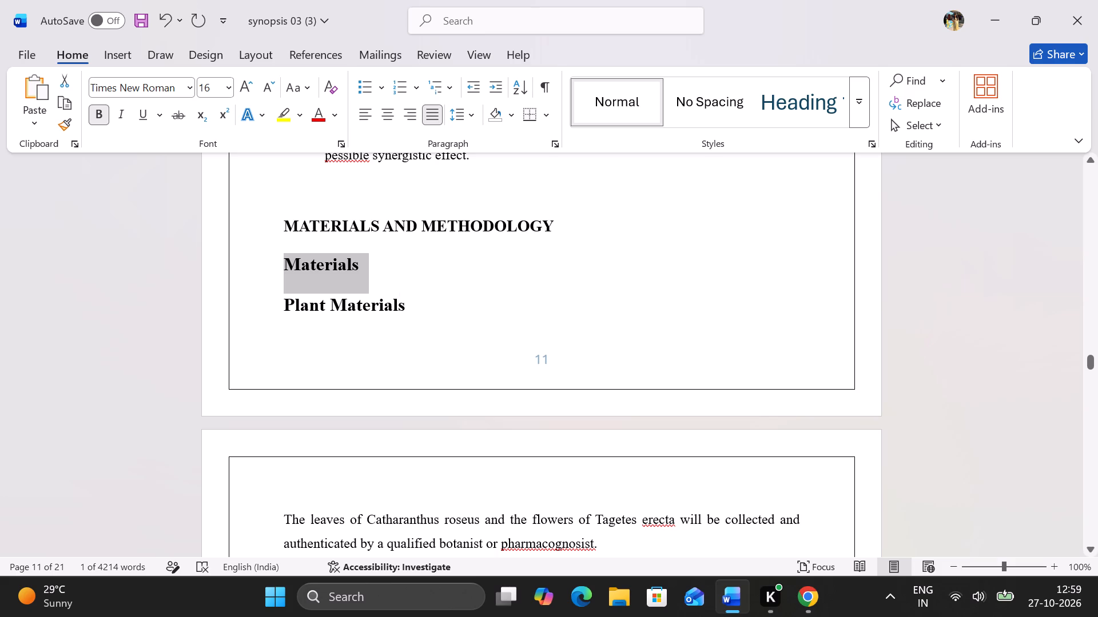
pyautogui.click(267, 91)
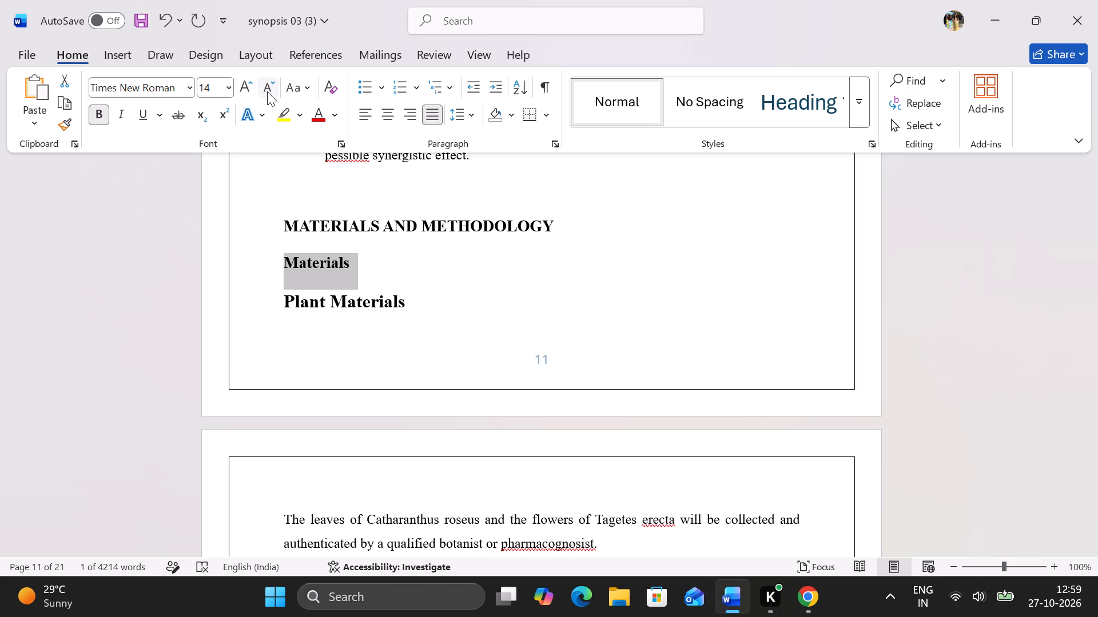
pyautogui.click(567, 399)
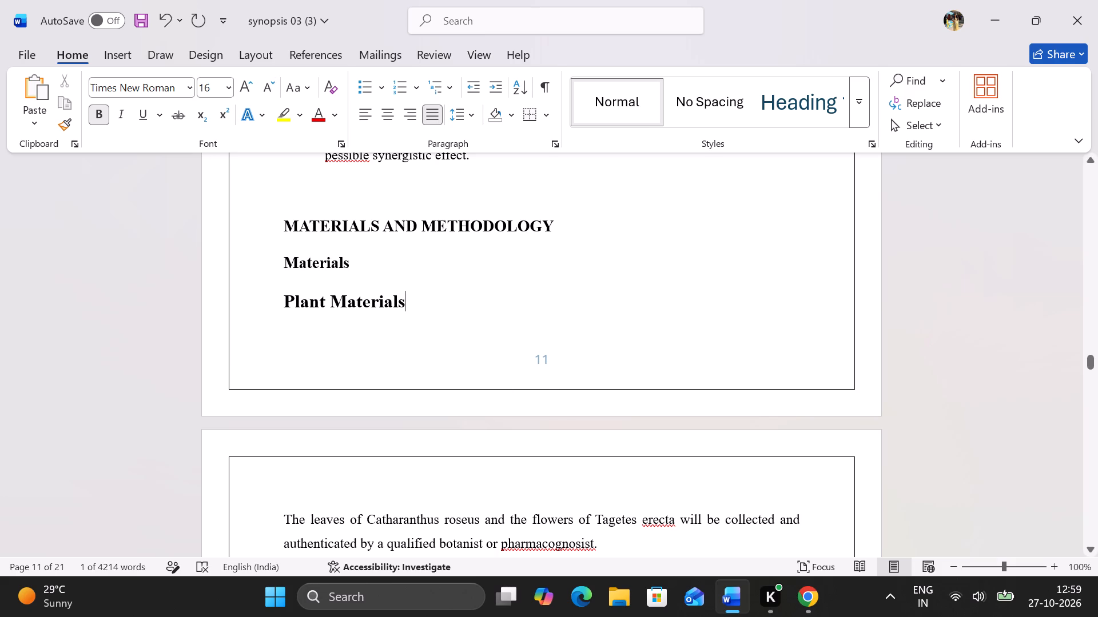
# Reduce the "Plant Materials" subheading to 12 pt.
pyautogui.moveTo(417, 308); pyautogui.dragTo(270, 329)
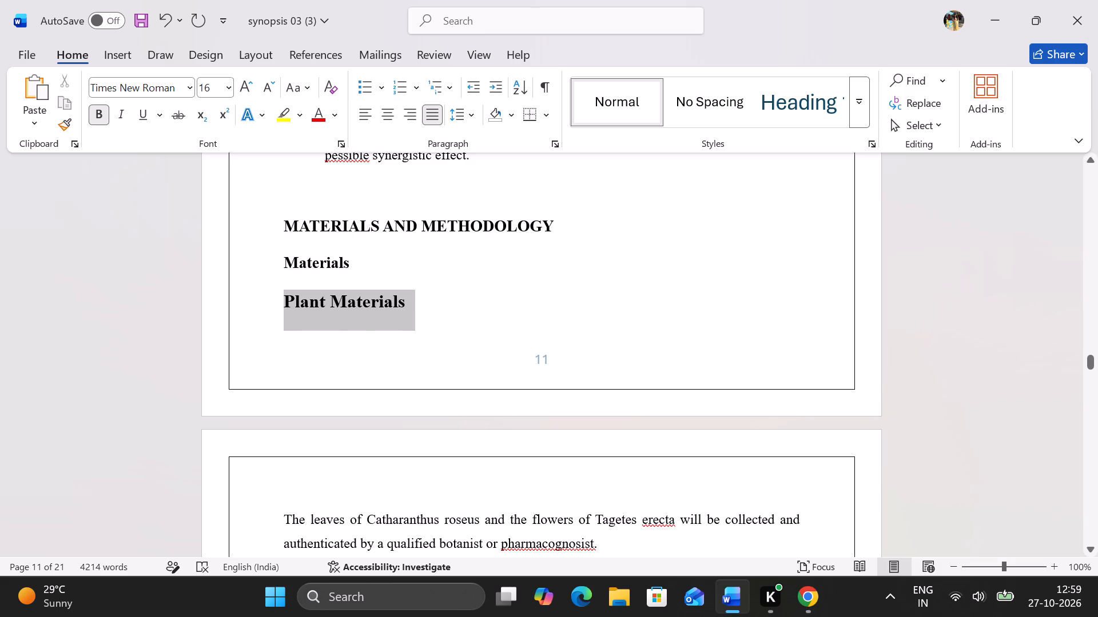
pyautogui.doubleClick(264, 85)
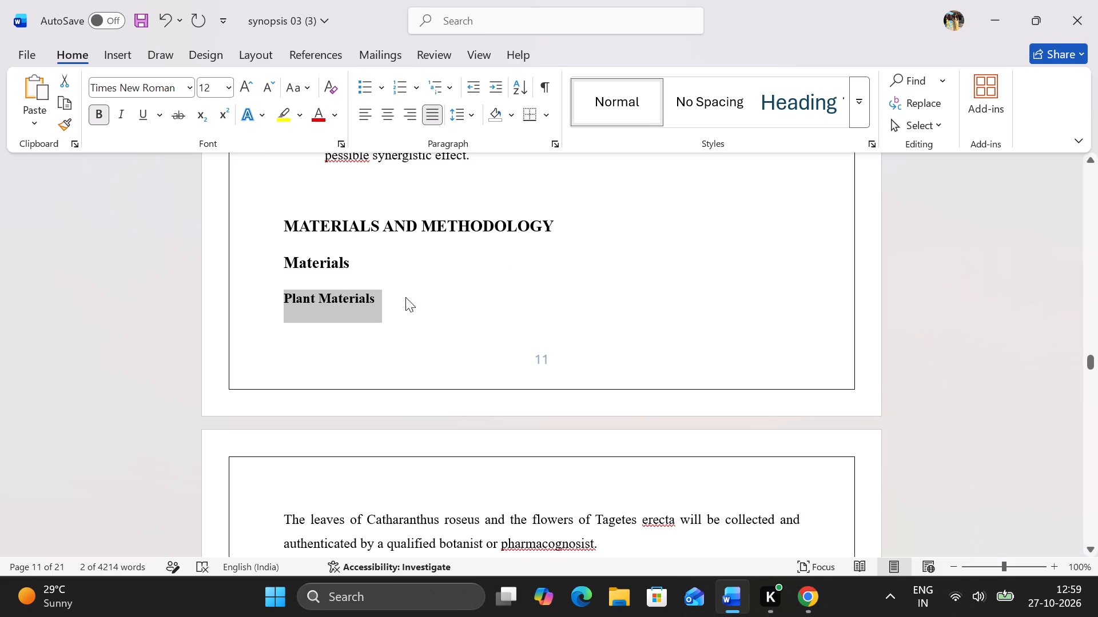
pyautogui.click(443, 292)
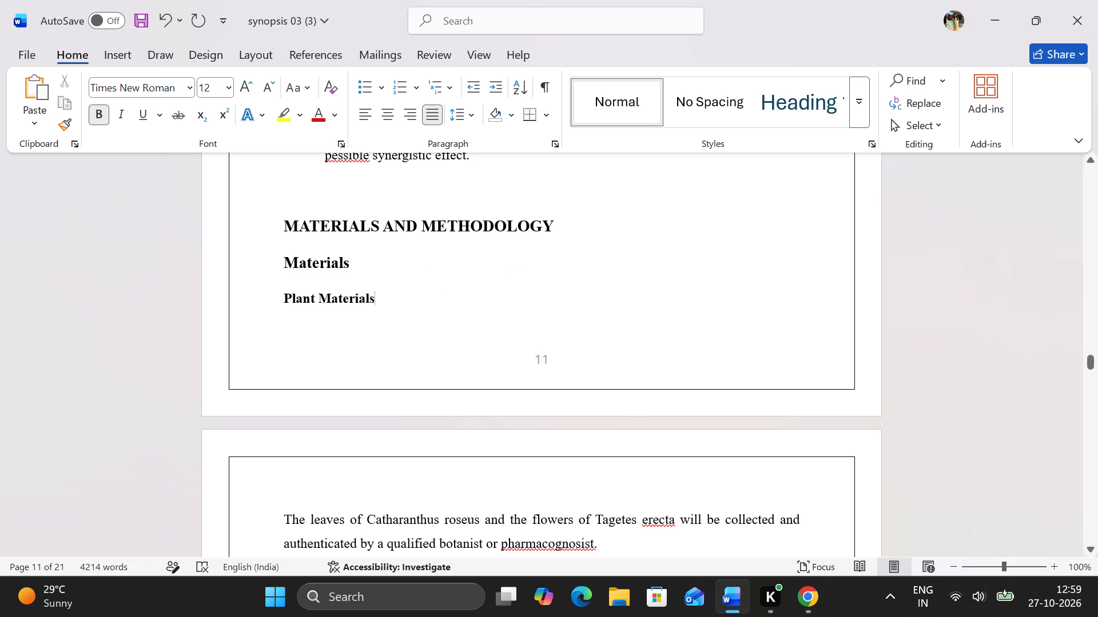
# Insert a blank line between the "MATERIALS AND METHODOLOGY" heading and the "Materials" subheading.
pyautogui.click(281, 293)
pyautogui.click(281, 264)
pyautogui.press('Return')
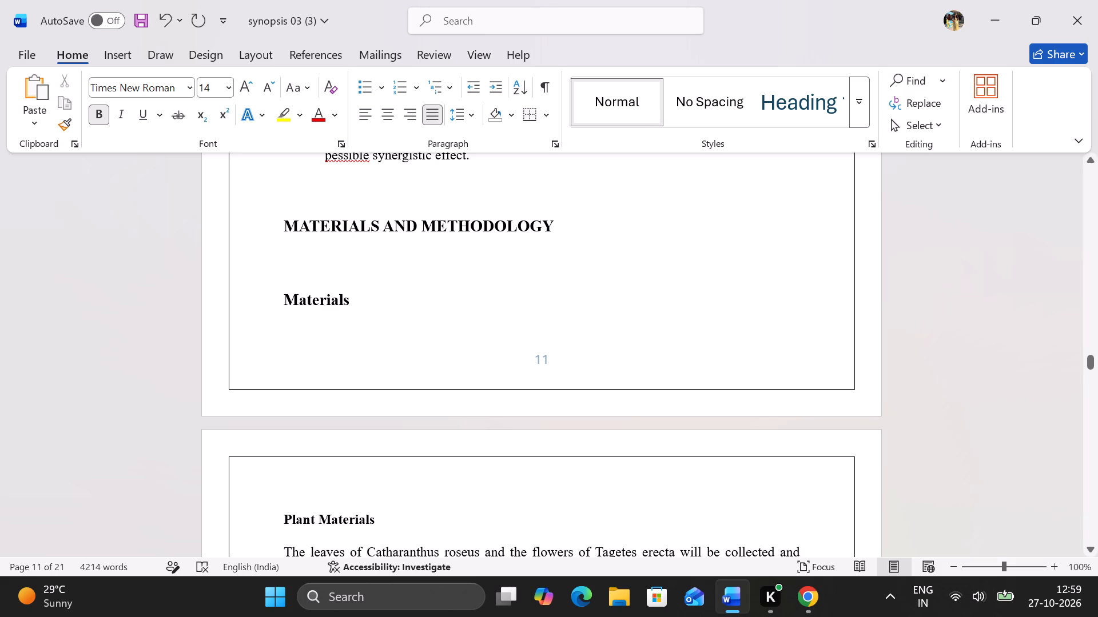
# Insert three blank lines before the "MATERIALS AND METHODOLOGY" heading to push it onto the next page.
pyautogui.click(281, 222)
pyautogui.press('Return')
pyautogui.press('Return')
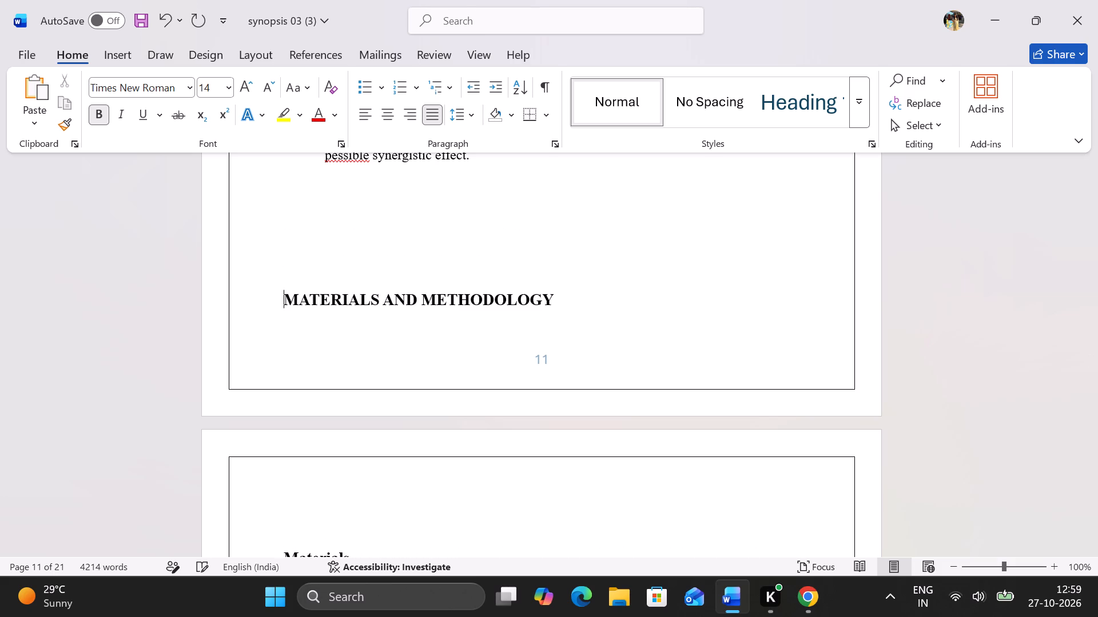
pyautogui.press('Return')
# Remove the blank line between the "MATERIALS AND METHODOLOGY" heading and the "Materials" subheading.
pyautogui.scroll(-2, 281, 222)
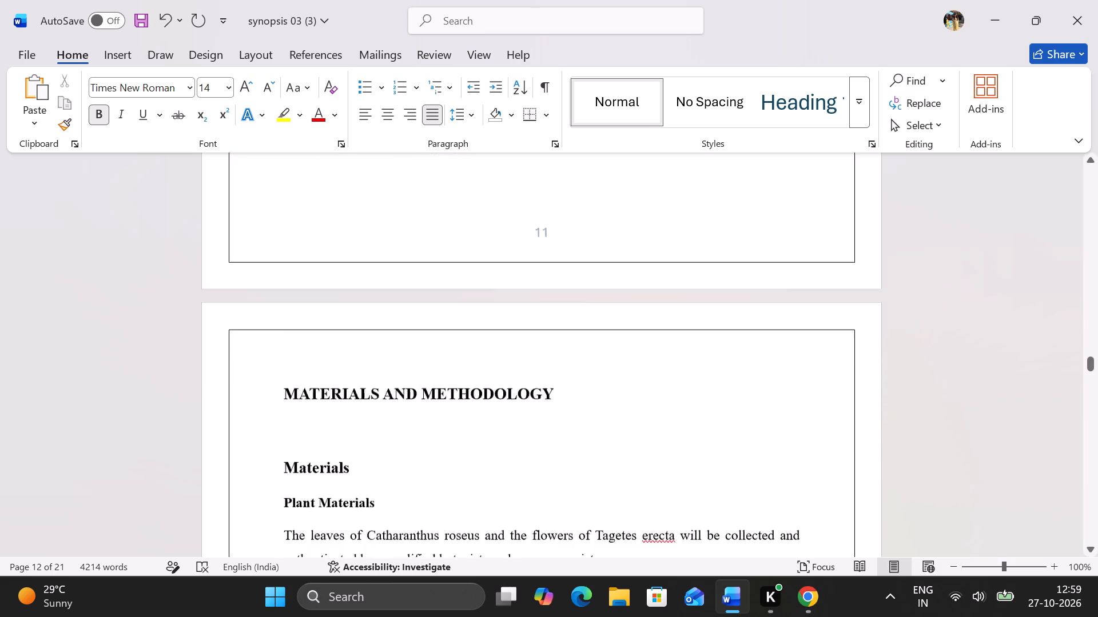
pyautogui.scroll(-2, 281, 222)
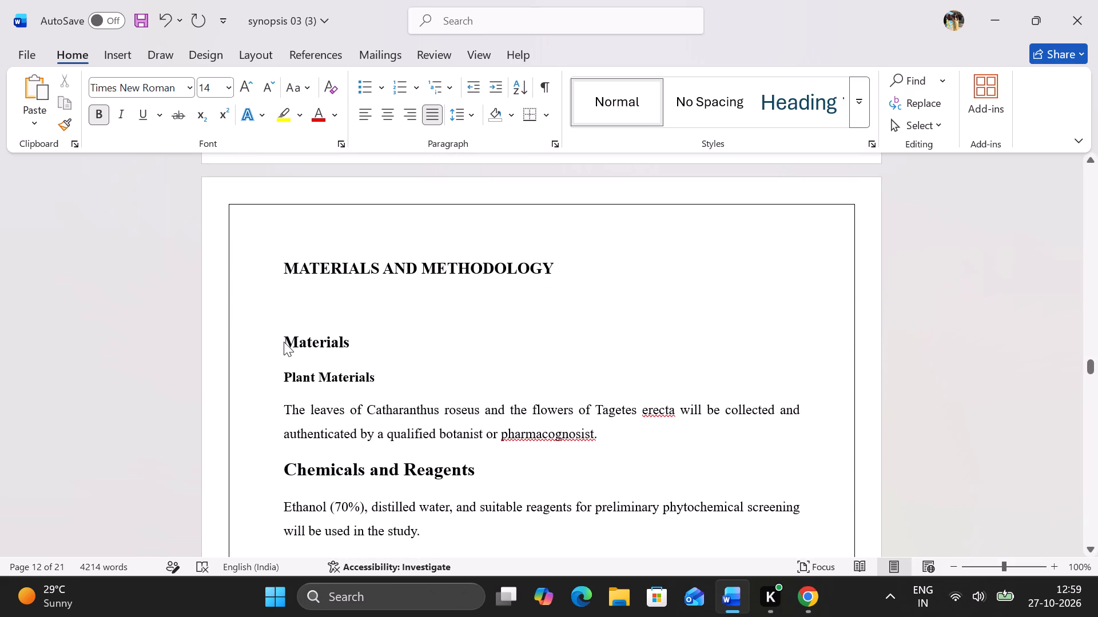
pyautogui.click(284, 342)
pyautogui.click(284, 342)
pyautogui.press('BackSpace')
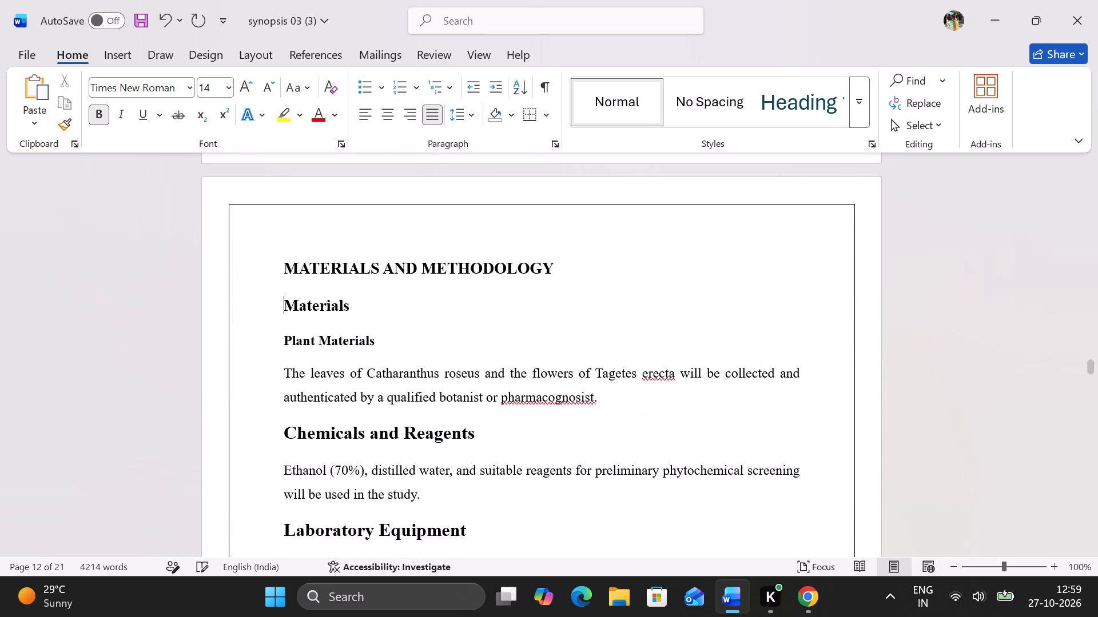
# Reduce the "Chemicals and Reagents" subheading to 12 pt.
pyautogui.scroll(-1, 284, 342)
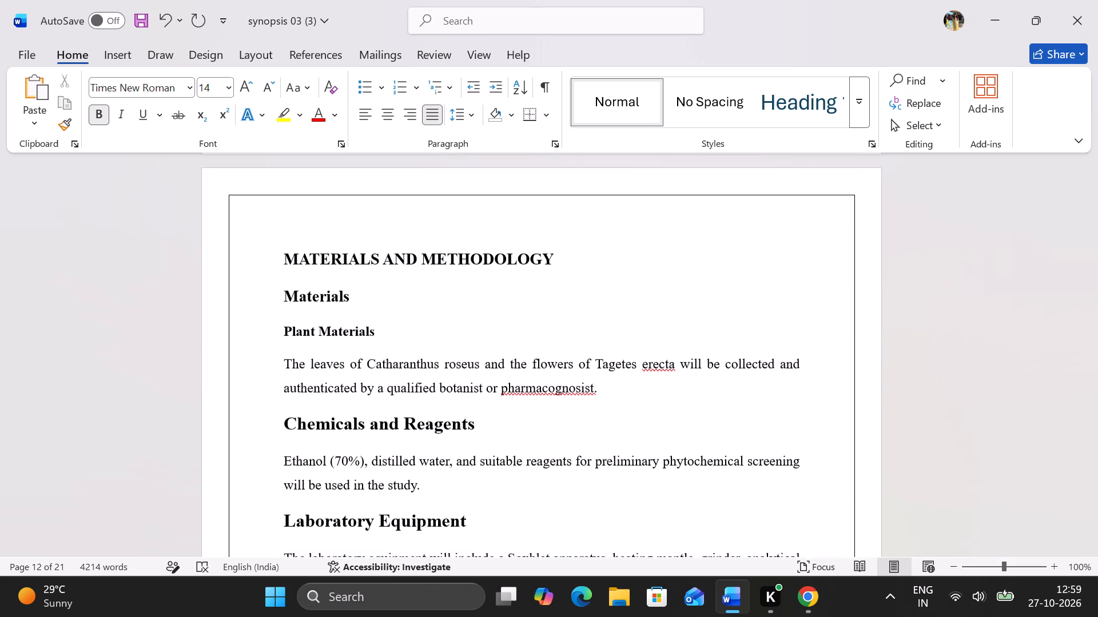
pyautogui.scroll(-1, 284, 342)
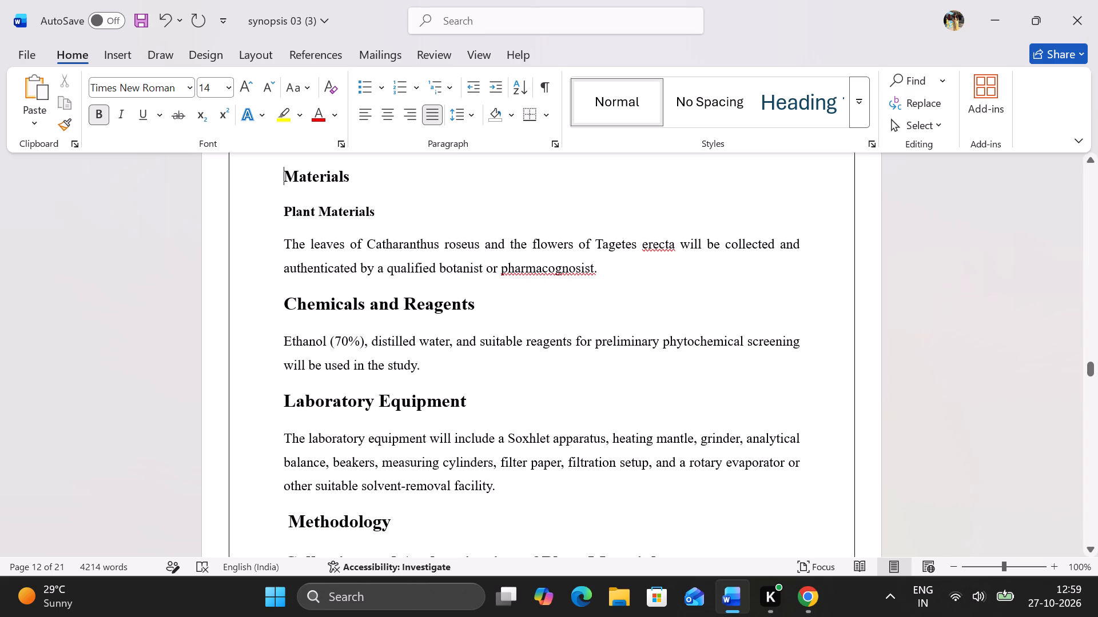
pyautogui.scroll(1, 284, 342)
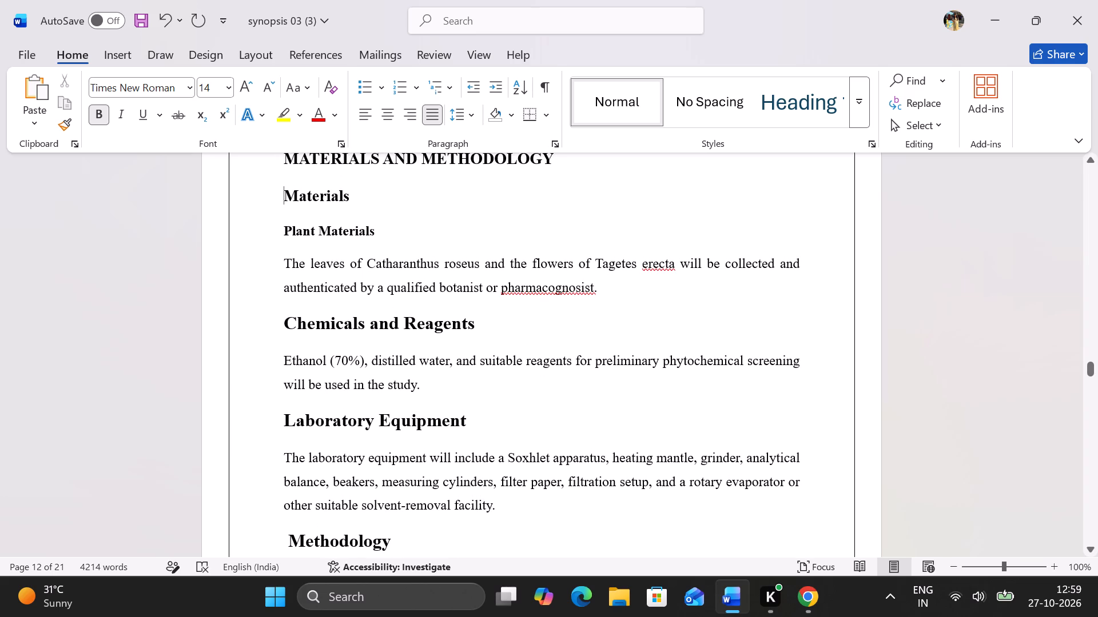
pyautogui.click(313, 325)
pyautogui.moveTo(477, 319); pyautogui.dragTo(319, 312)
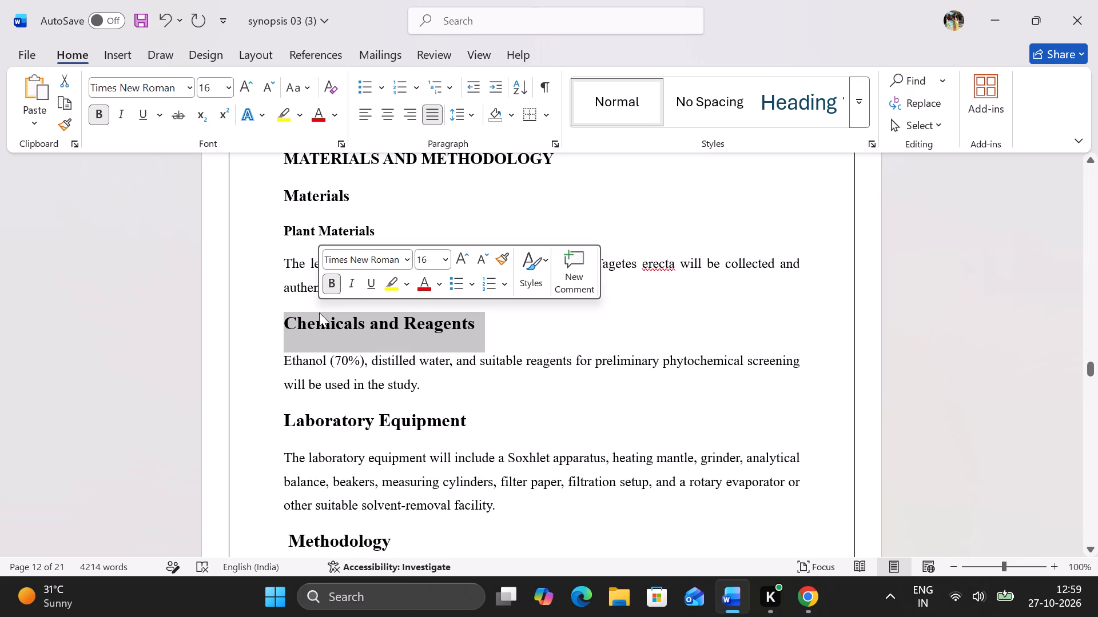
pyautogui.click(272, 88)
pyautogui.click(272, 88)
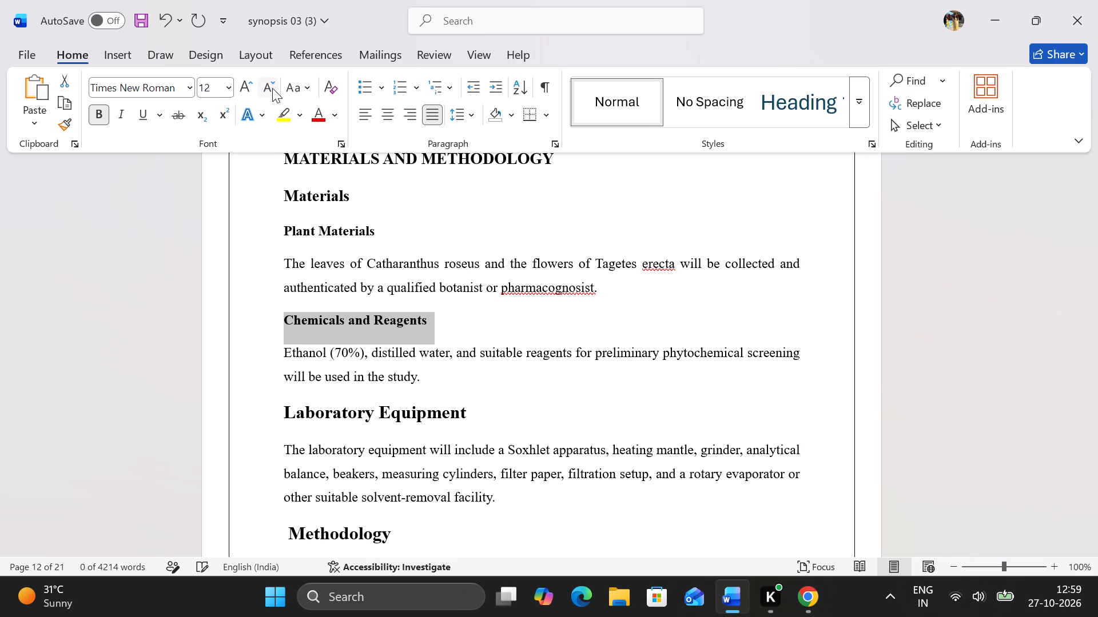
pyautogui.click(546, 410)
# Reduce the "Methodology" subheading below the laboratory equipment paragraph to 14 pt.
pyautogui.scroll(-1, 546, 410)
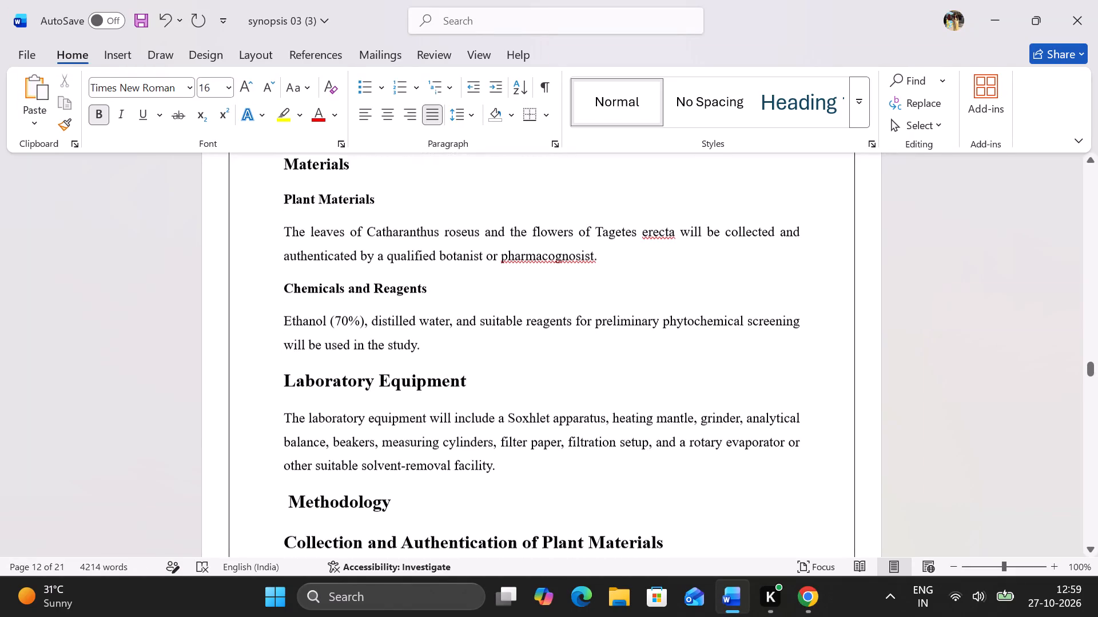
pyautogui.scroll(-2, 546, 410)
pyautogui.scroll(1, 546, 410)
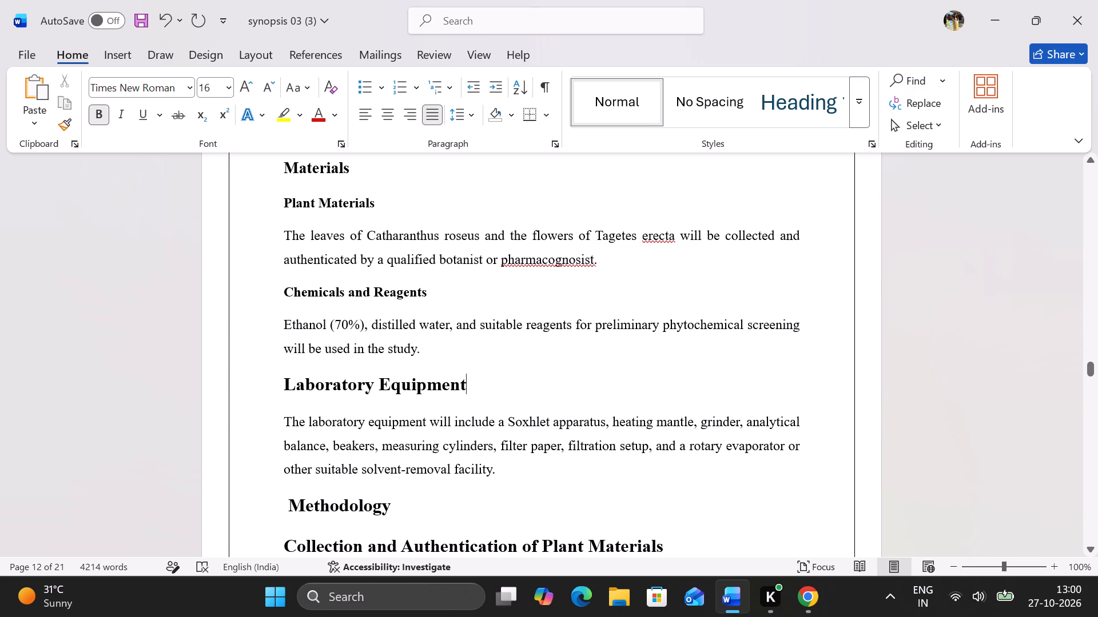
pyautogui.scroll(1, 299, 307)
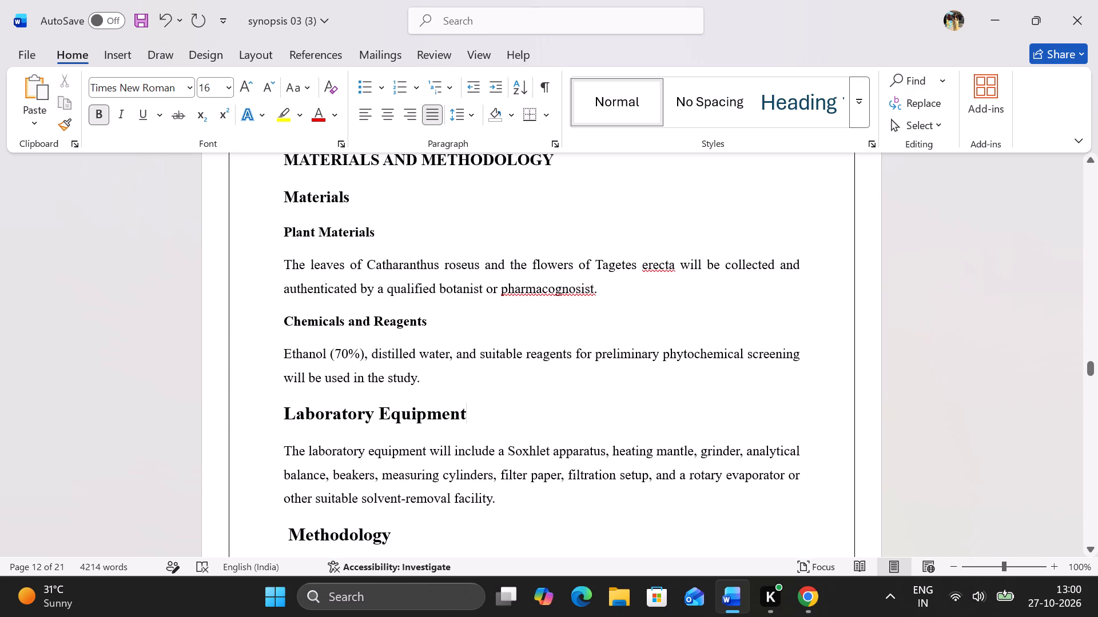
pyautogui.scroll(1, 299, 307)
pyautogui.hscroll(3, 299, 307)
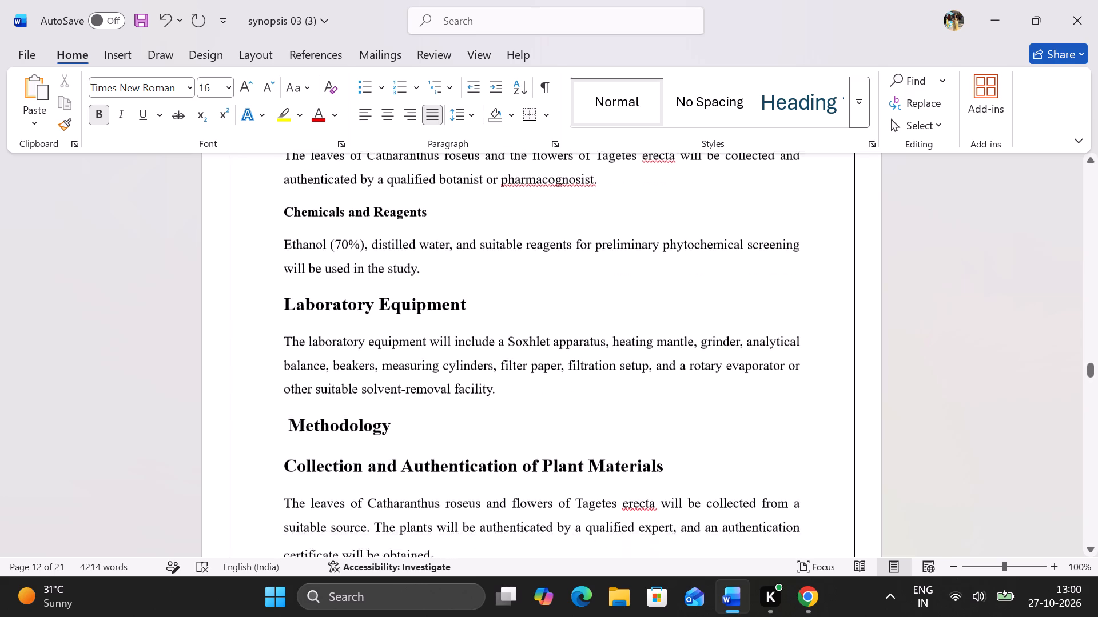
pyautogui.hscroll(1, 299, 307)
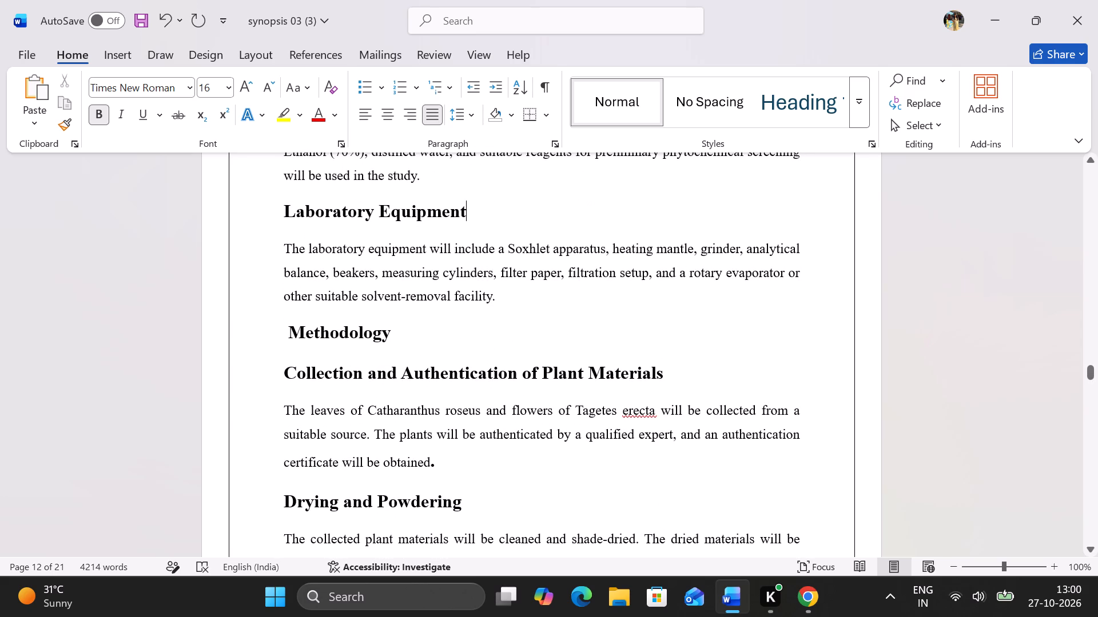
pyautogui.click(300, 329)
pyautogui.moveTo(289, 330); pyautogui.dragTo(390, 329)
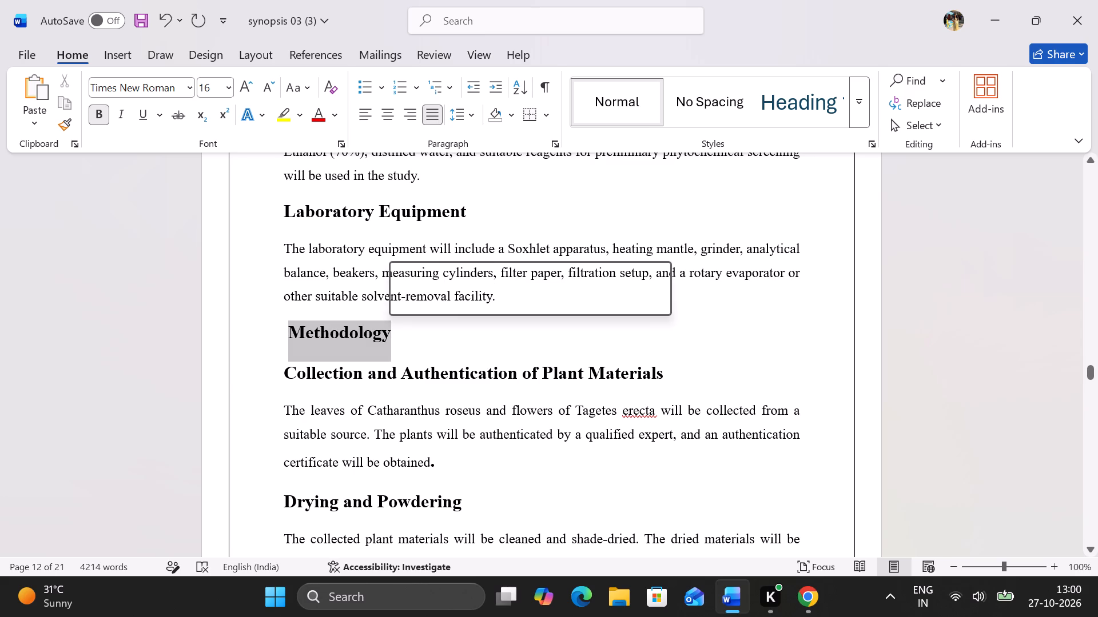
pyautogui.click(266, 86)
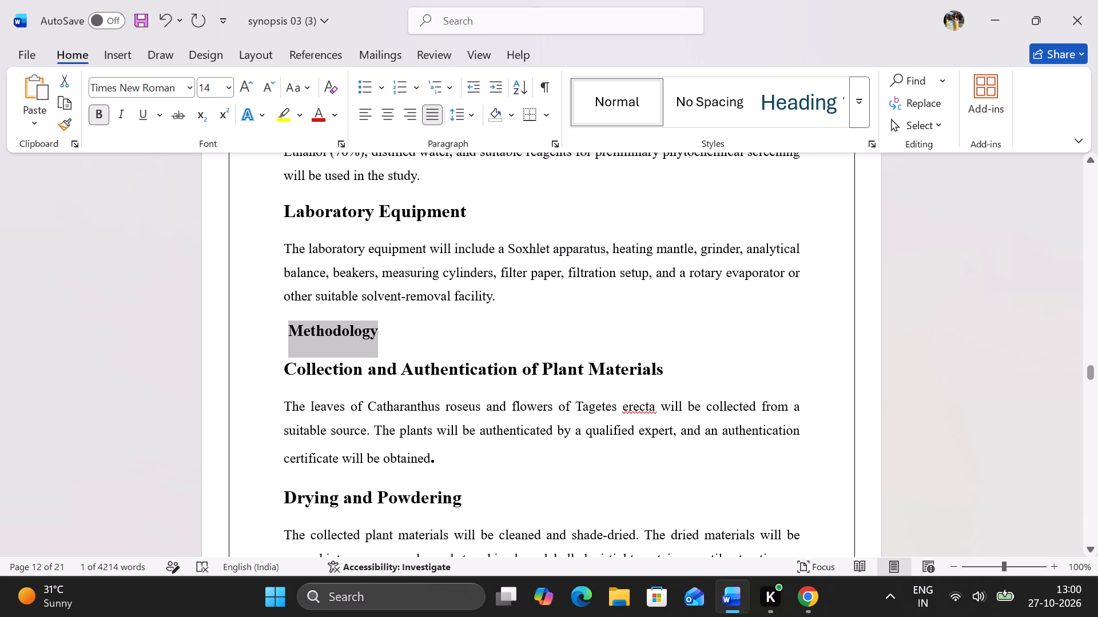
pyautogui.click(409, 332)
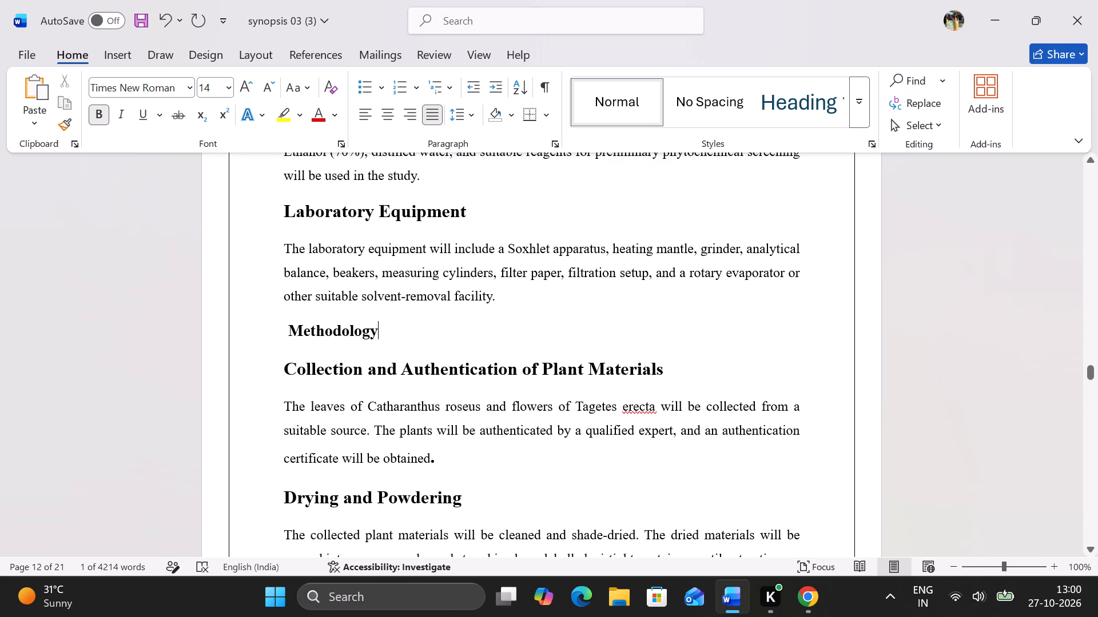
# Delete the leading space before the "Methodology" subheading so it aligns with the text margin.
pyautogui.click(285, 328)
pyautogui.press('Delete')
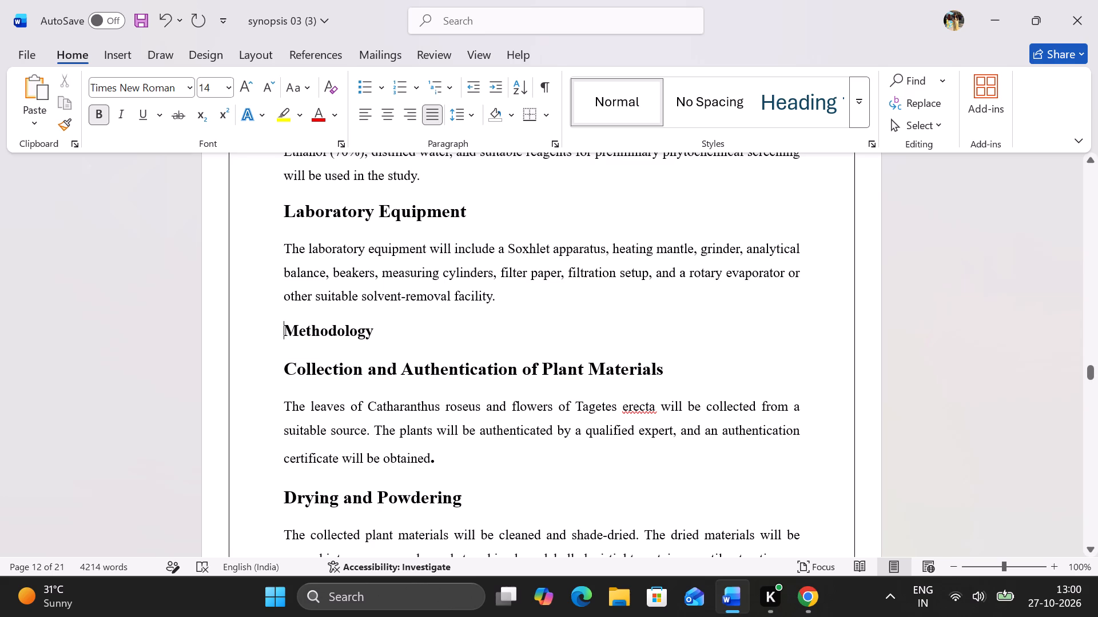
pyautogui.click(470, 346)
# Set the "Laboratory Equipment" subheading to 14 pt.
pyautogui.scroll(2, 470, 346)
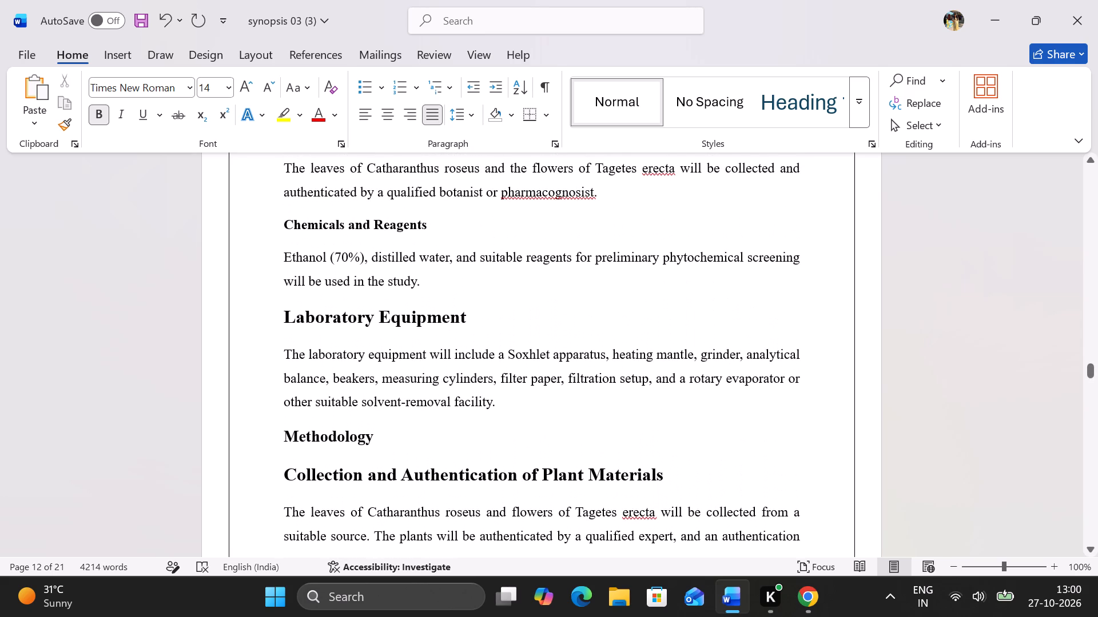
pyautogui.scroll(1, 470, 346)
pyautogui.moveTo(287, 315); pyautogui.dragTo(440, 312)
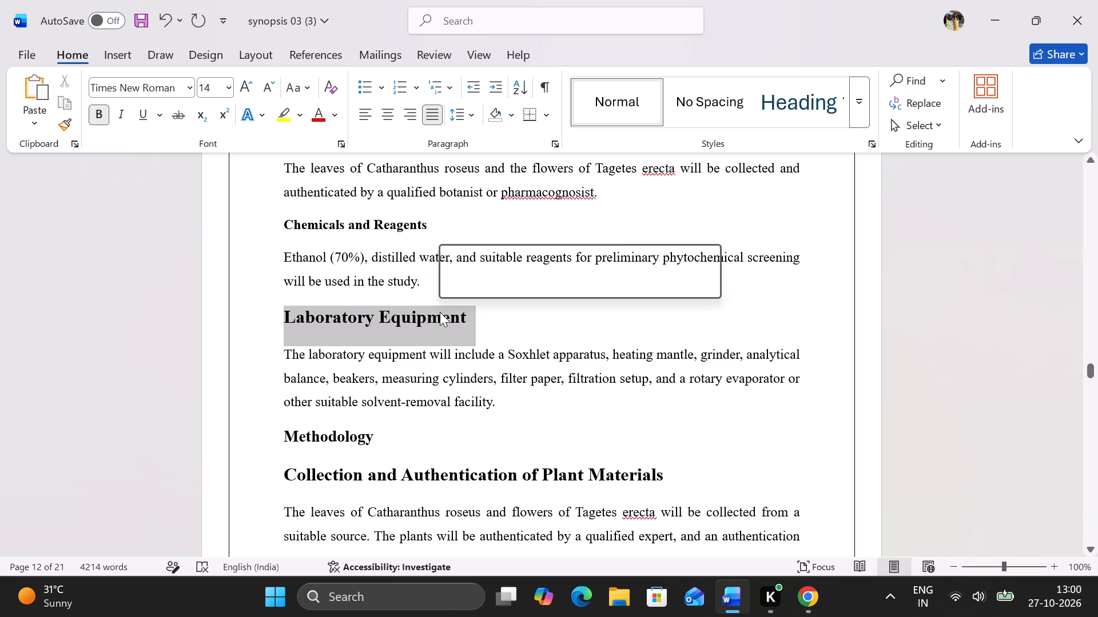
pyautogui.click(273, 86)
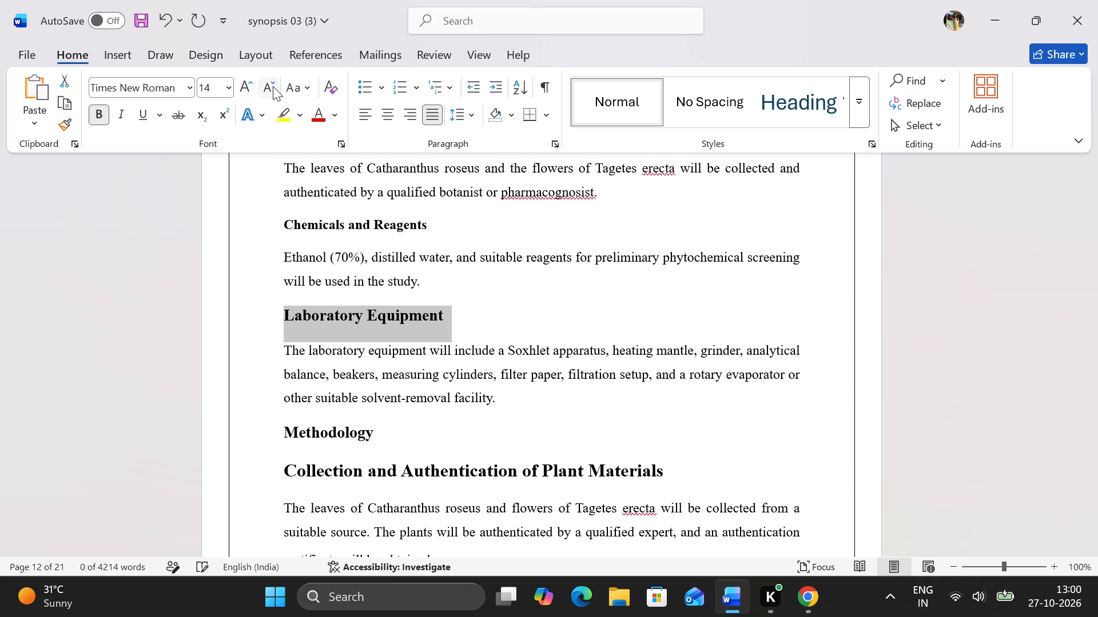
pyautogui.click(273, 86)
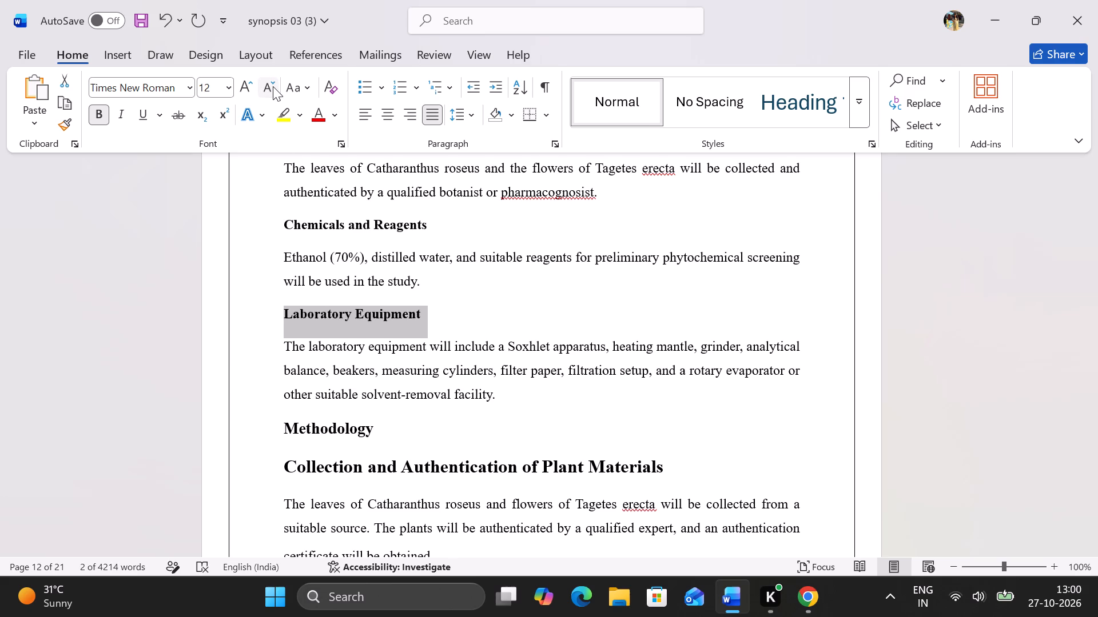
pyautogui.click(249, 86)
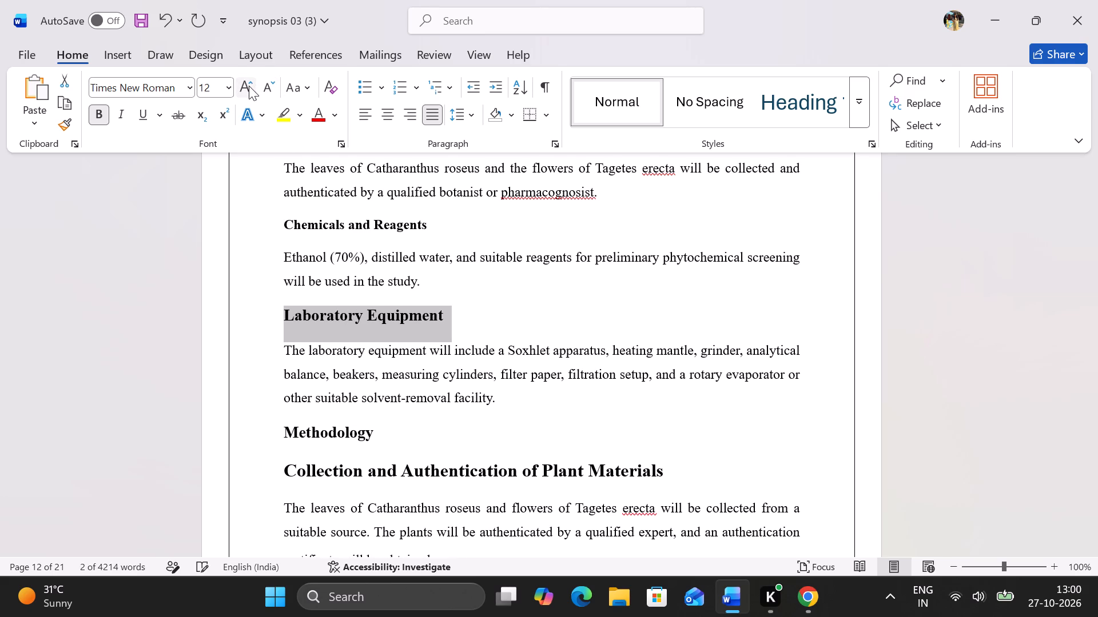
pyautogui.click(536, 419)
# Reduce the methodology subheadings "Collection and Authentication of Plant Materials", "Drying and Powdering", "Preparation of Plant Extracts" and the words "Phytochemical Screening" to 14 pt.
pyautogui.scroll(2, 532, 330)
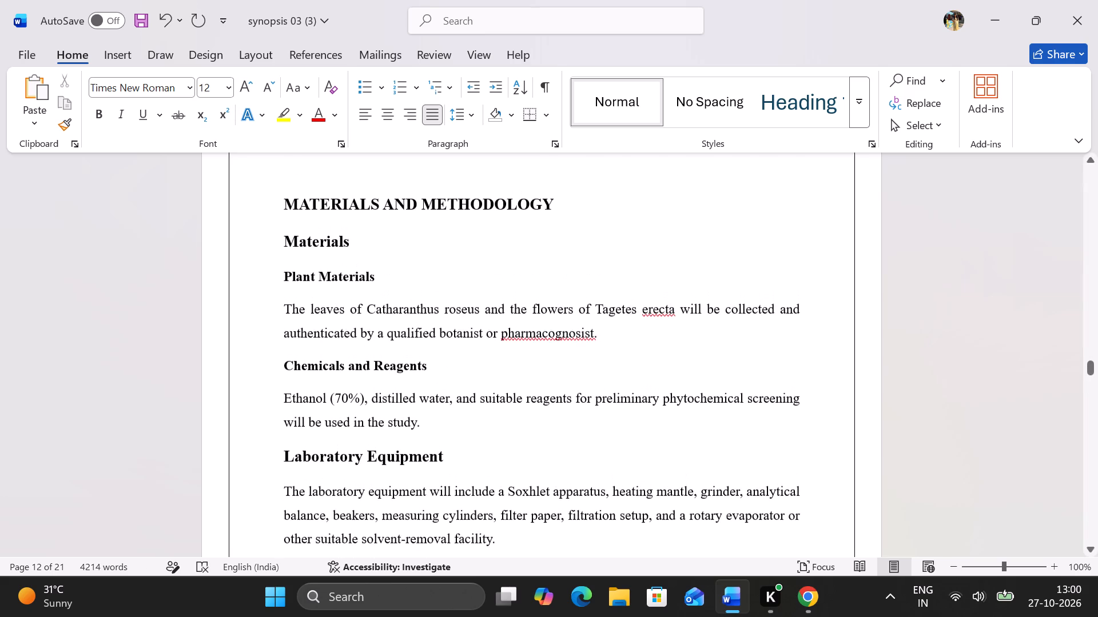
pyautogui.scroll(-1, 532, 330)
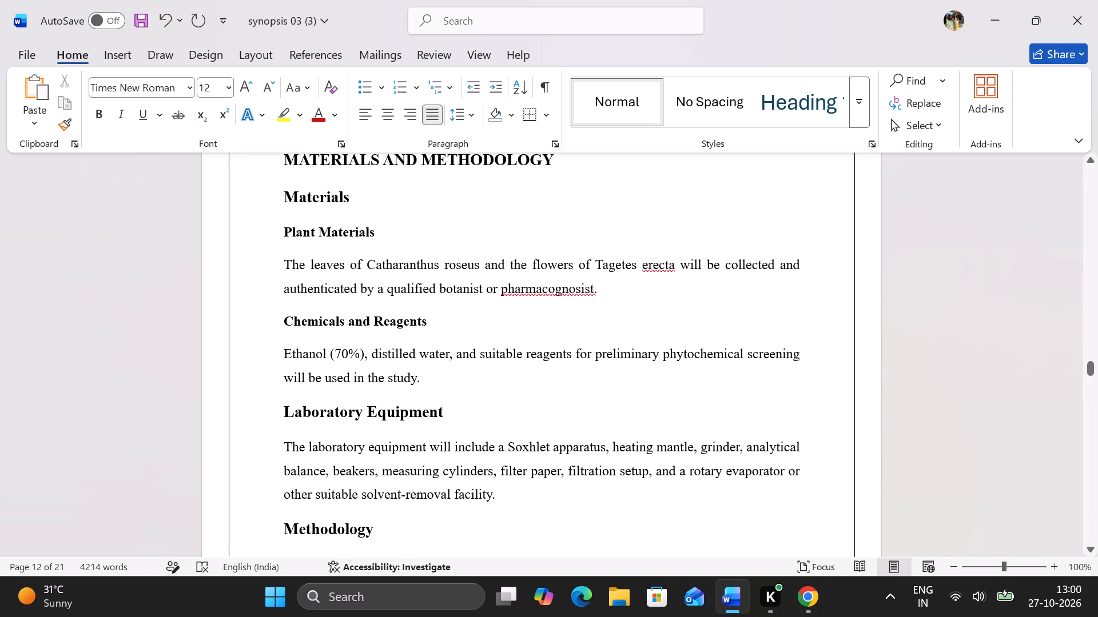
pyautogui.scroll(-1, 532, 330)
pyautogui.scroll(1, 532, 330)
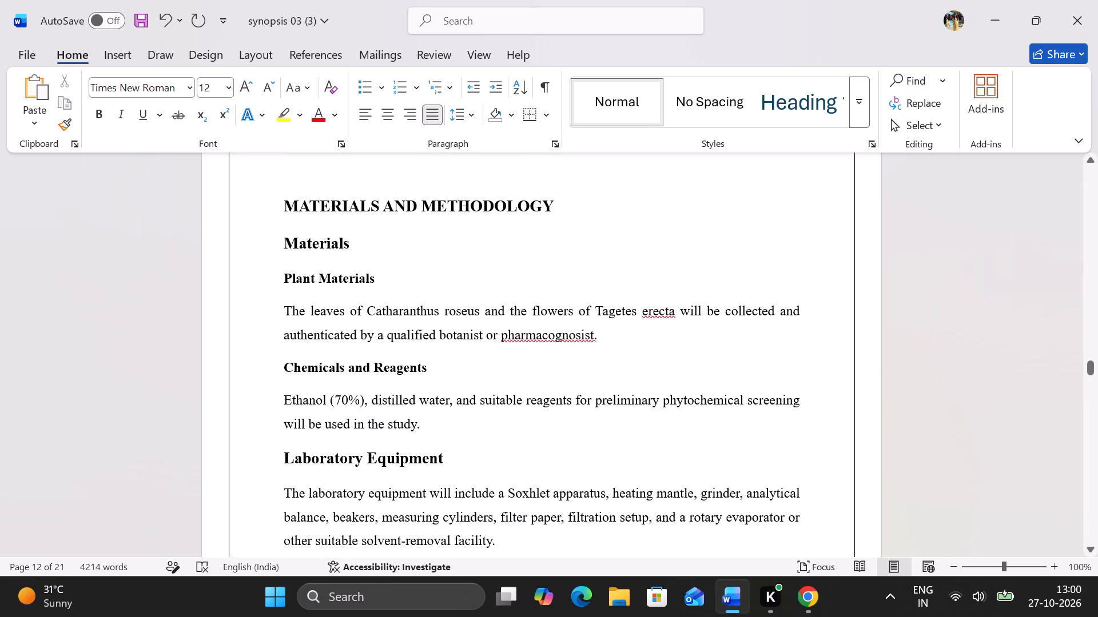
pyautogui.scroll(-4, 532, 330)
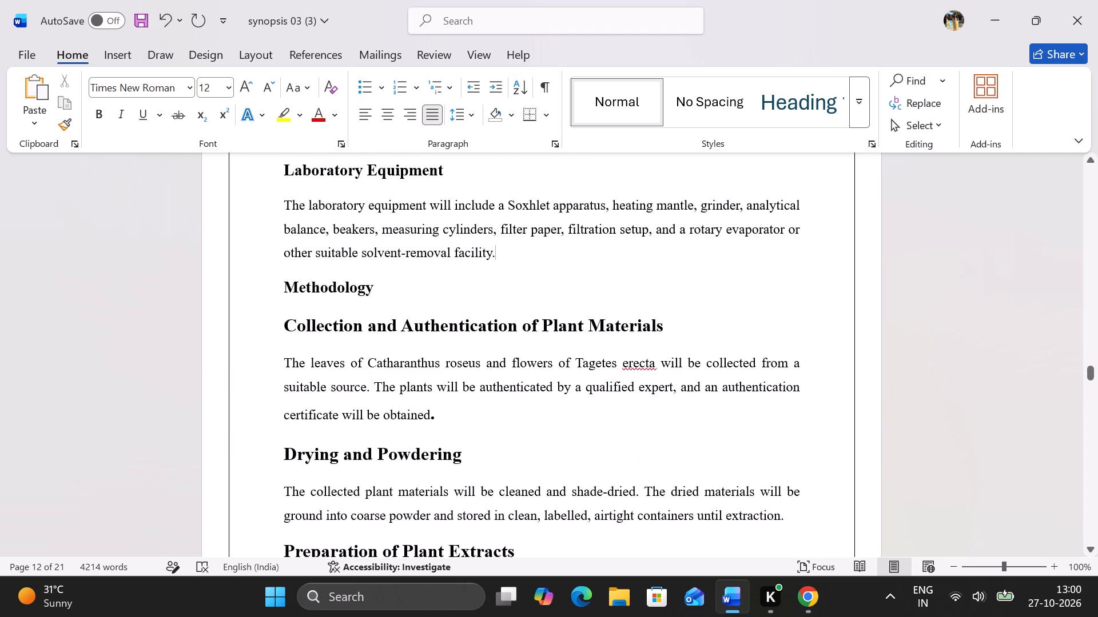
pyautogui.moveTo(280, 327); pyautogui.dragTo(440, 335)
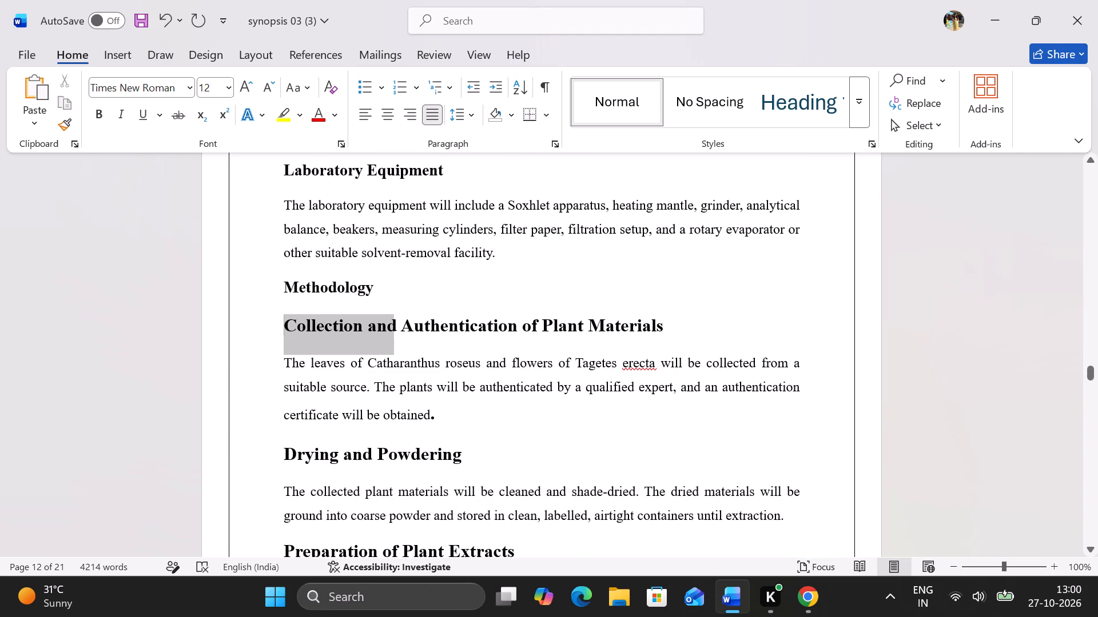
pyautogui.moveTo(440, 335); pyautogui.dragTo(654, 344)
pyautogui.scroll(-1, 653, 335)
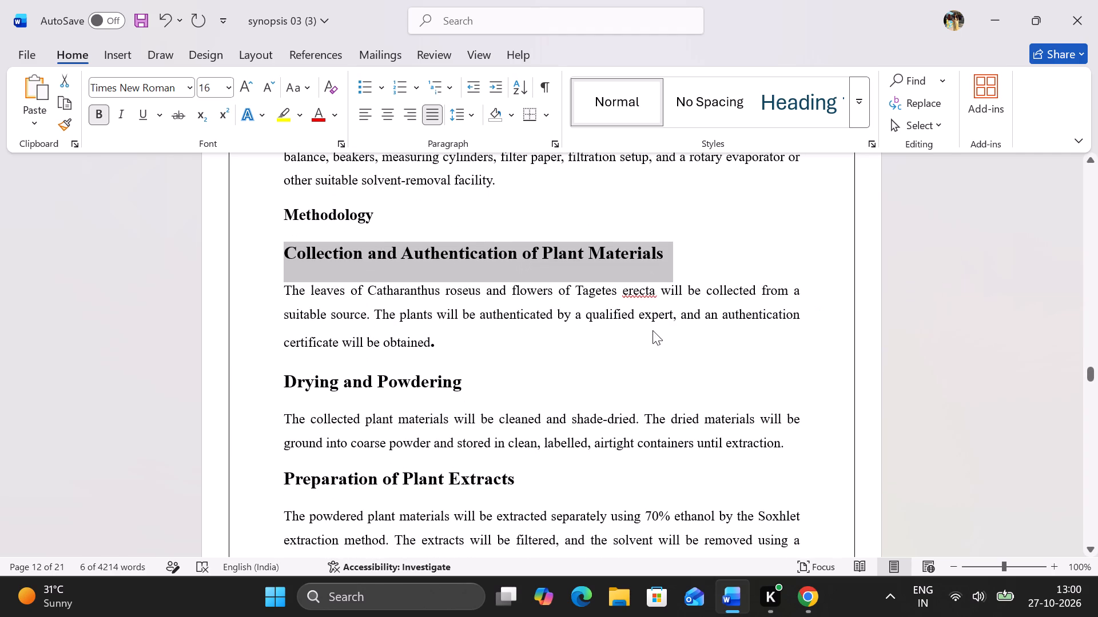
pyautogui.scroll(-2, 653, 330)
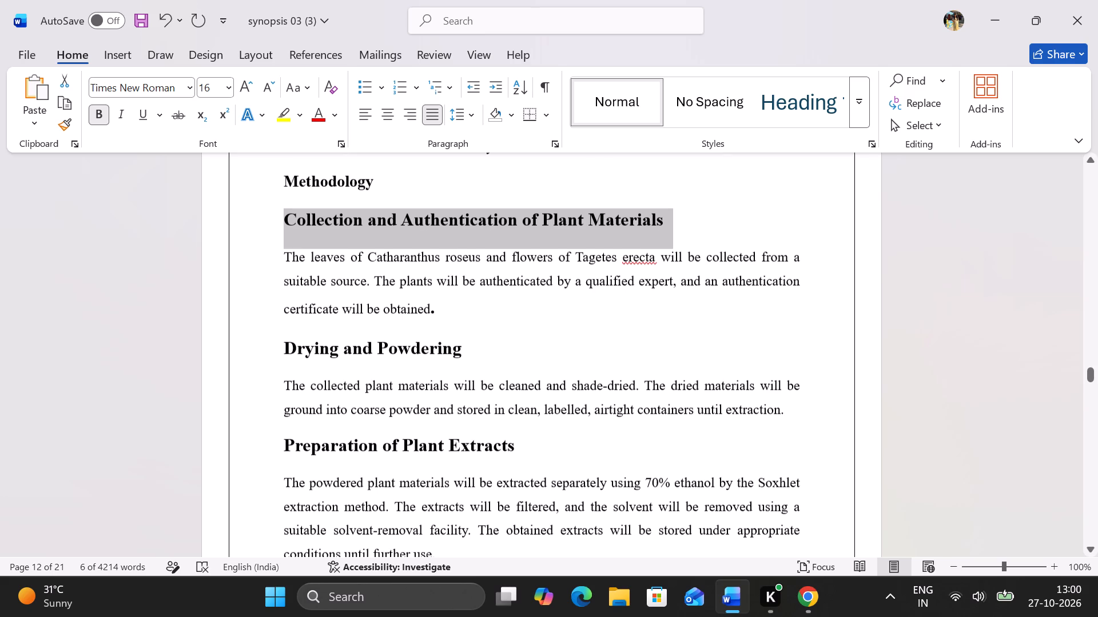
pyautogui.keyDown('ctrl'); pyautogui.moveTo(461, 351); pyautogui.dragTo(283, 355); pyautogui.keyUp('ctrl')
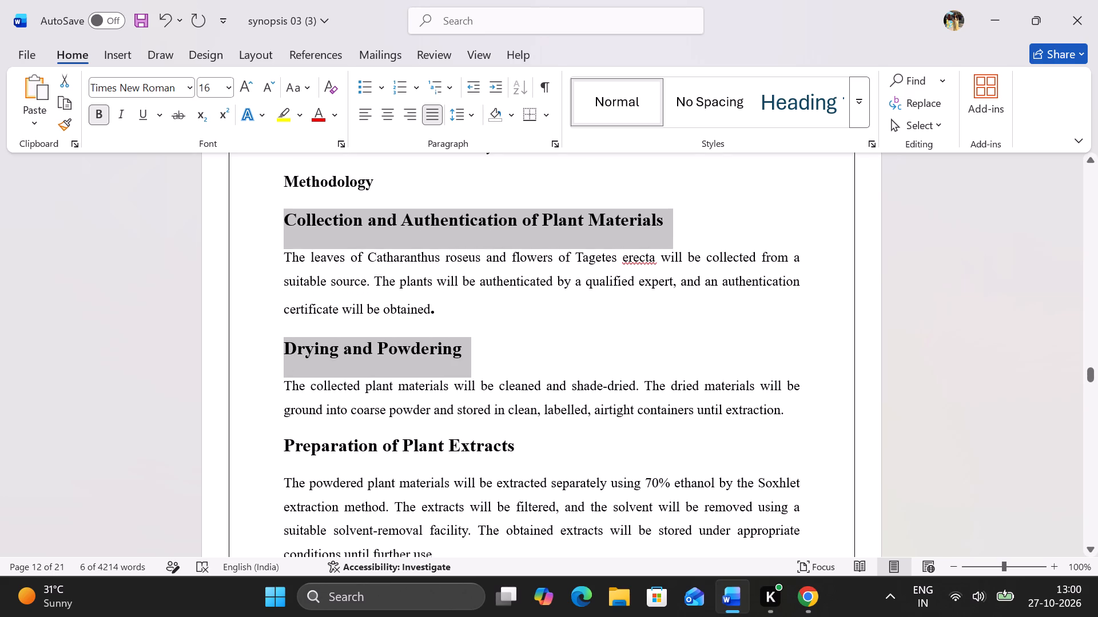
pyautogui.keyDown('ctrl'); pyautogui.moveTo(520, 443); pyautogui.dragTo(308, 437); pyautogui.keyUp('ctrl')
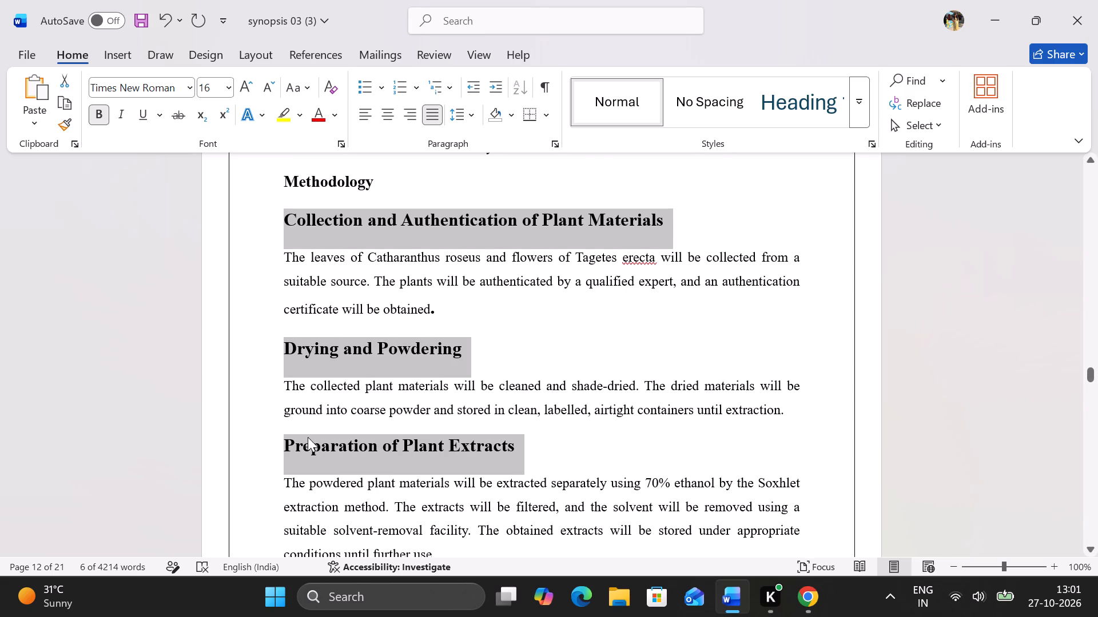
pyautogui.scroll(-4, 308, 437)
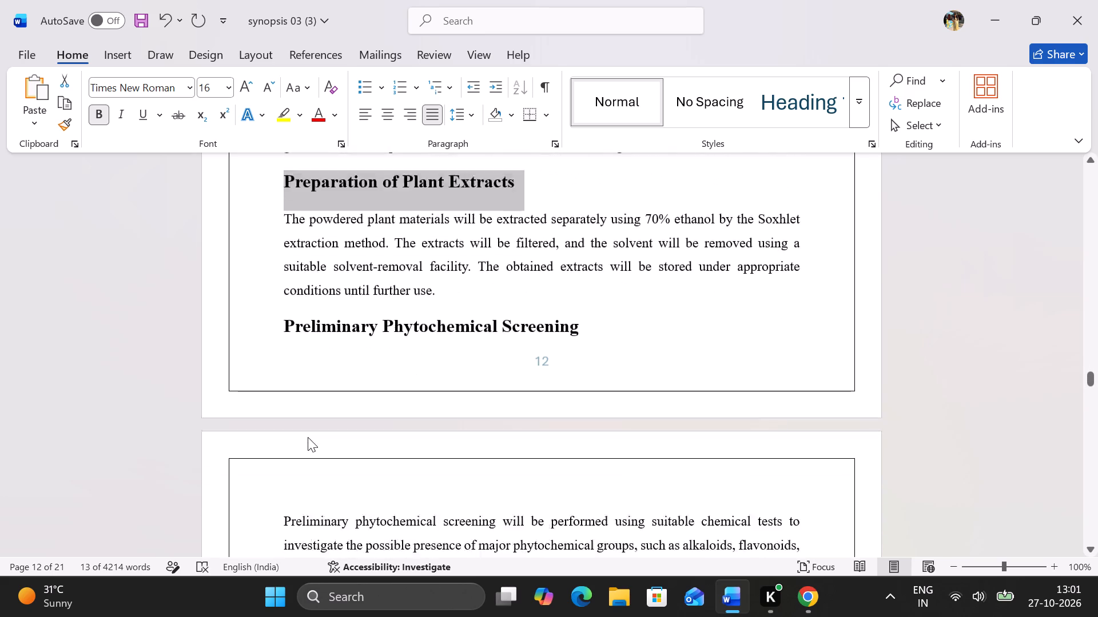
pyautogui.scroll(-1, 308, 437)
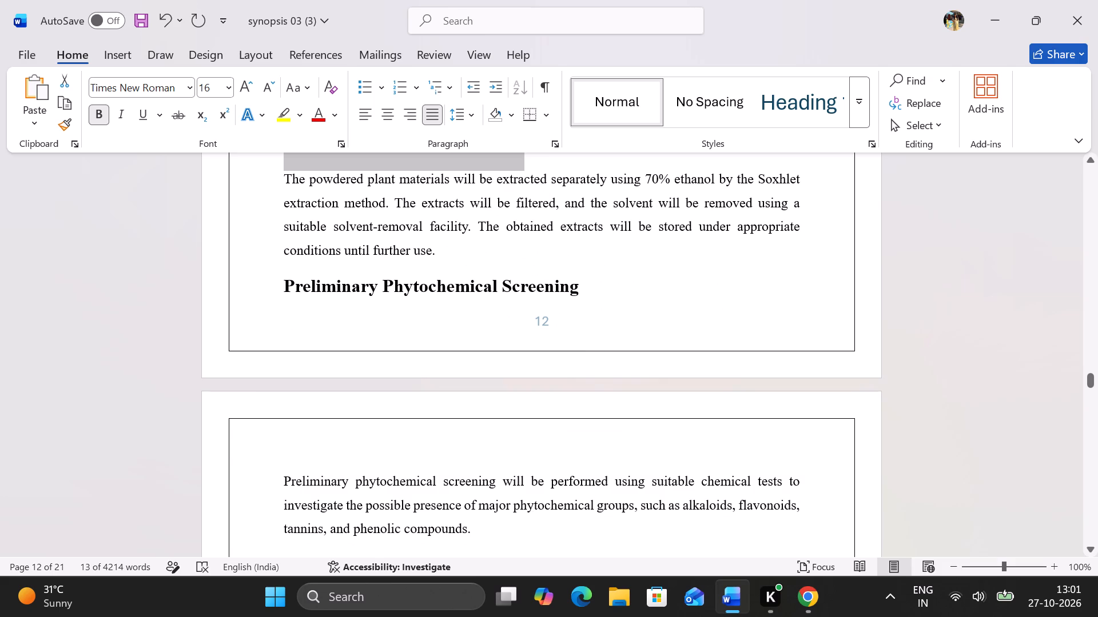
pyautogui.keyDown('ctrl'); pyautogui.moveTo(596, 290); pyautogui.dragTo(391, 303); pyautogui.keyUp('ctrl')
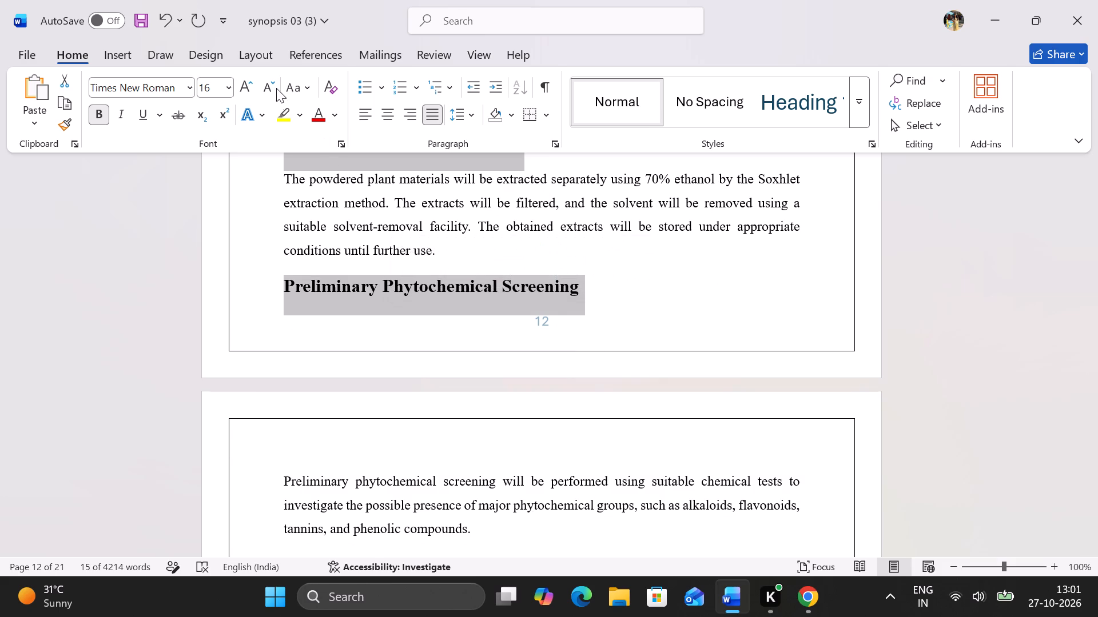
pyautogui.click(262, 85)
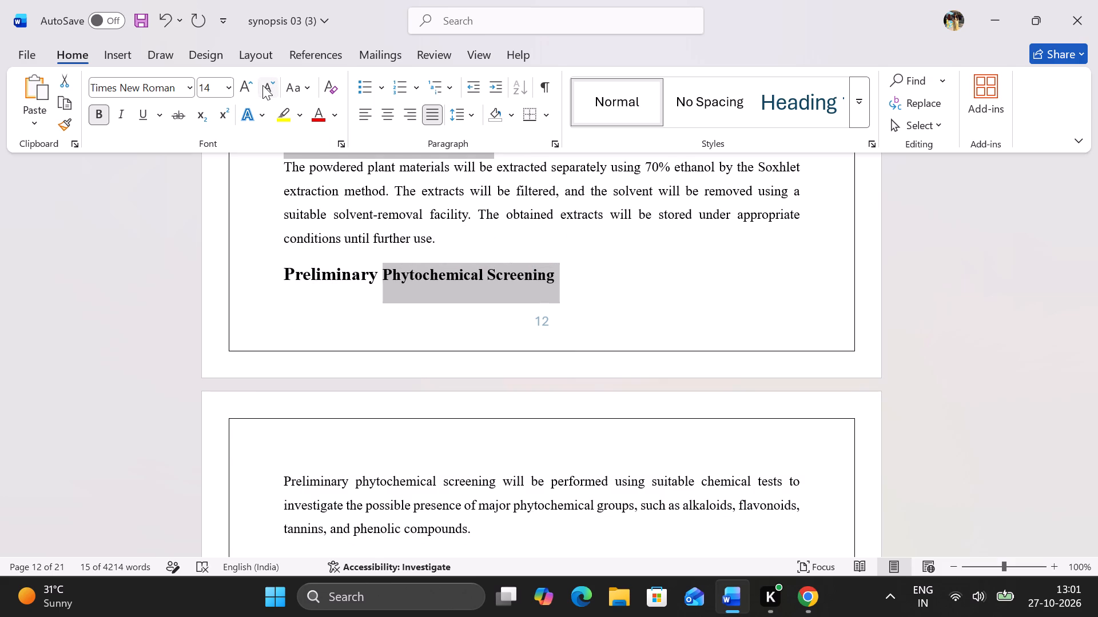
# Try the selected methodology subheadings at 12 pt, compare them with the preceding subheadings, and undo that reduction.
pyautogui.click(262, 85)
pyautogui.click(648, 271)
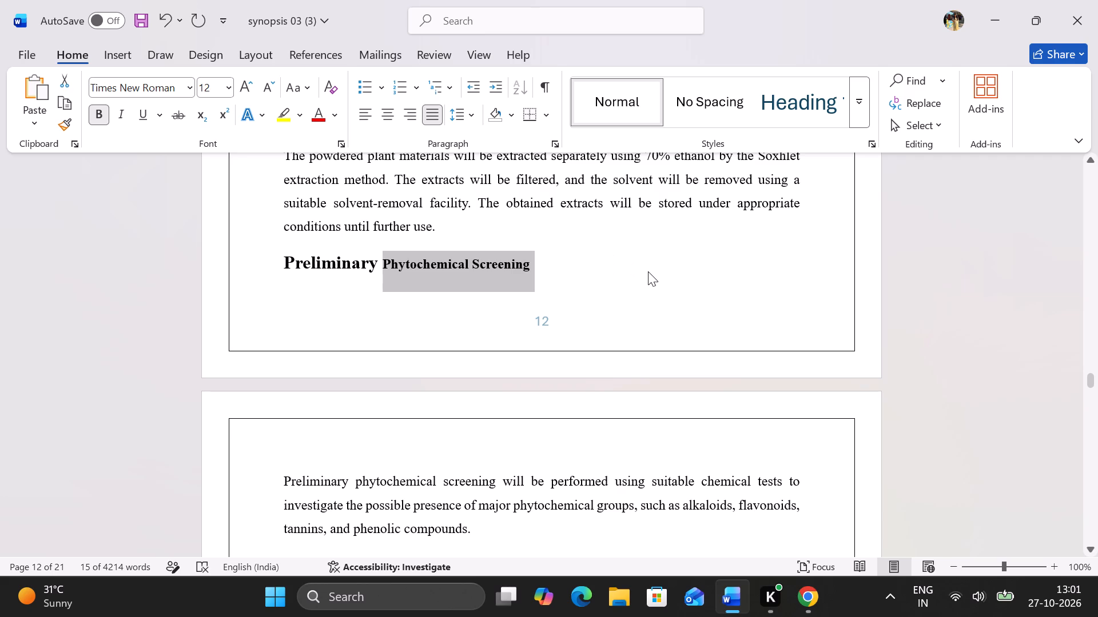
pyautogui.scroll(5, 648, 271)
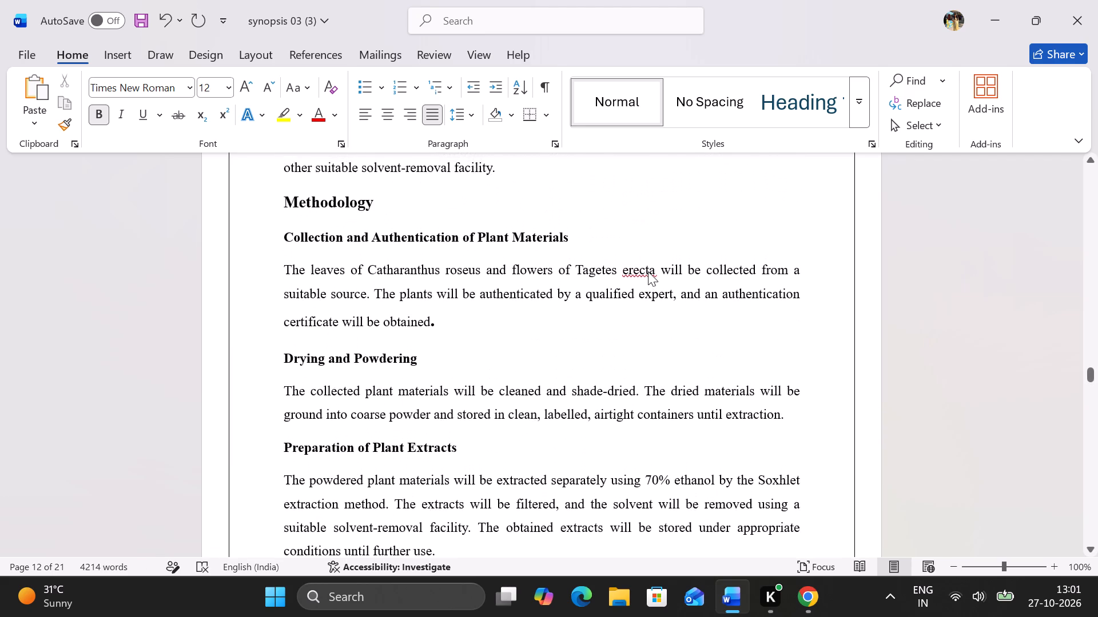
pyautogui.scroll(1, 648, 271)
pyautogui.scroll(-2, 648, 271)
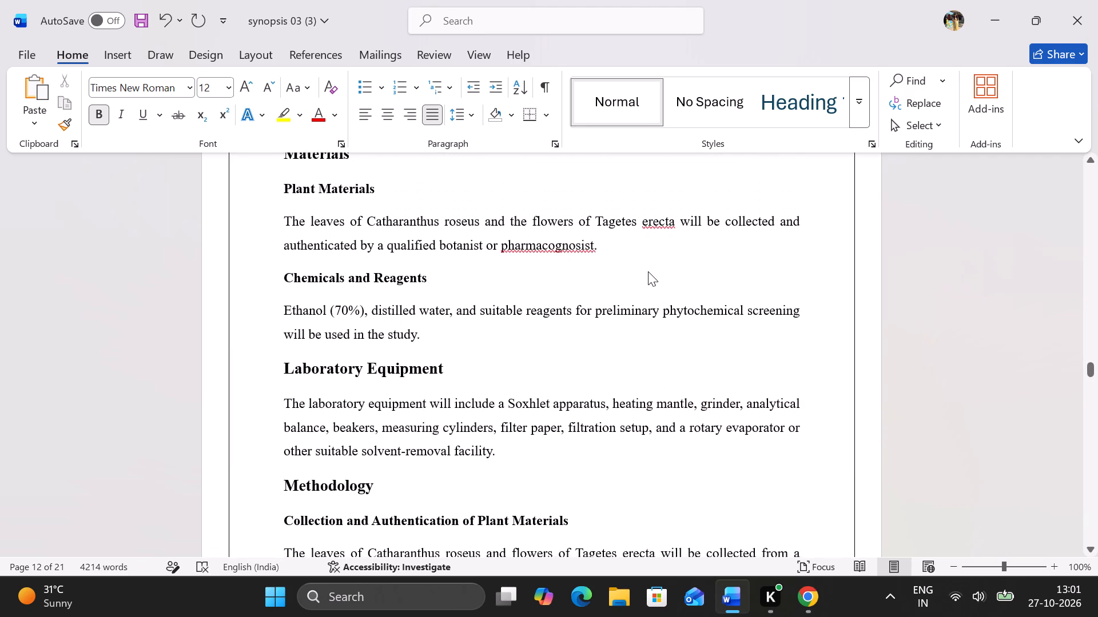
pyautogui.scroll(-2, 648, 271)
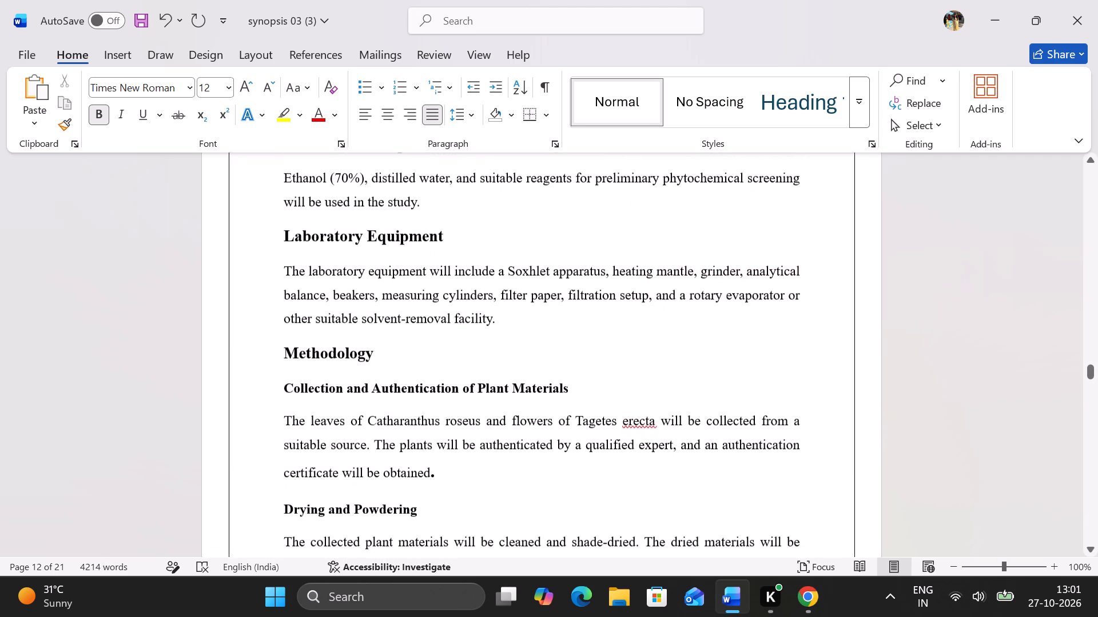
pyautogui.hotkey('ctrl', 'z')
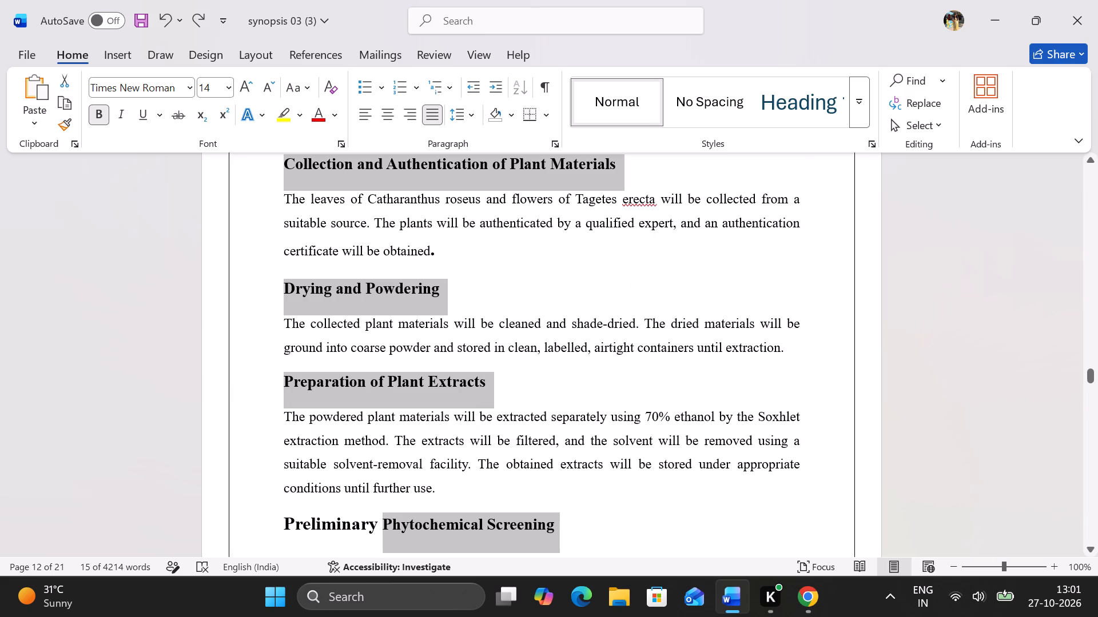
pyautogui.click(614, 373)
# Reduce the word "Preliminary" in the "Preliminary Phytochemical Screening" subheading to 14 pt.
pyautogui.scroll(3, 505, 371)
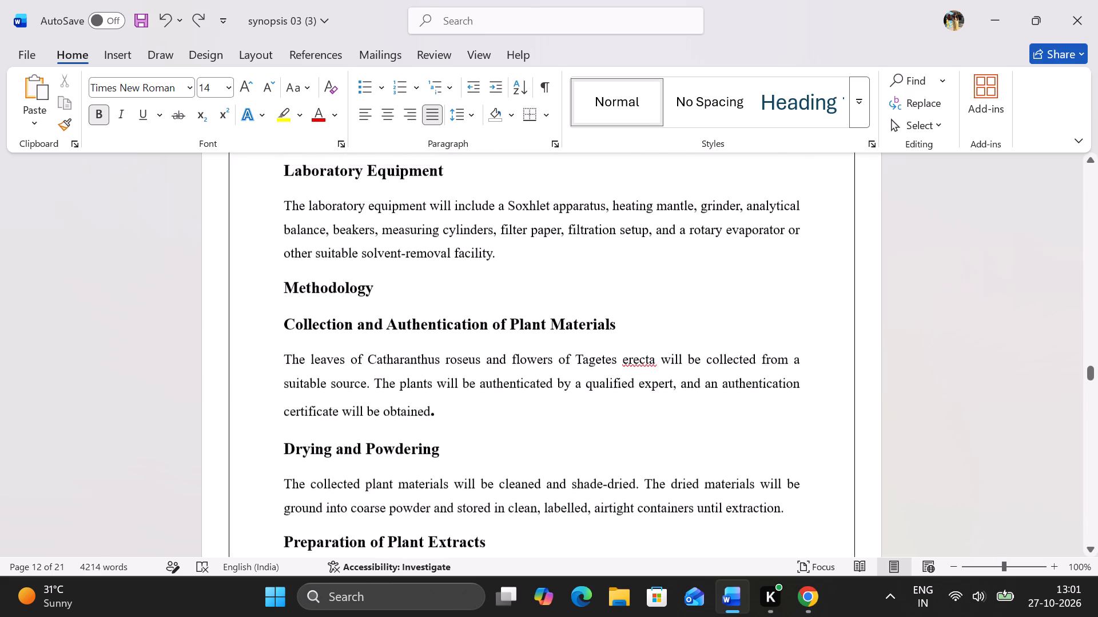
pyautogui.scroll(2, 505, 371)
pyautogui.scroll(-1, 505, 371)
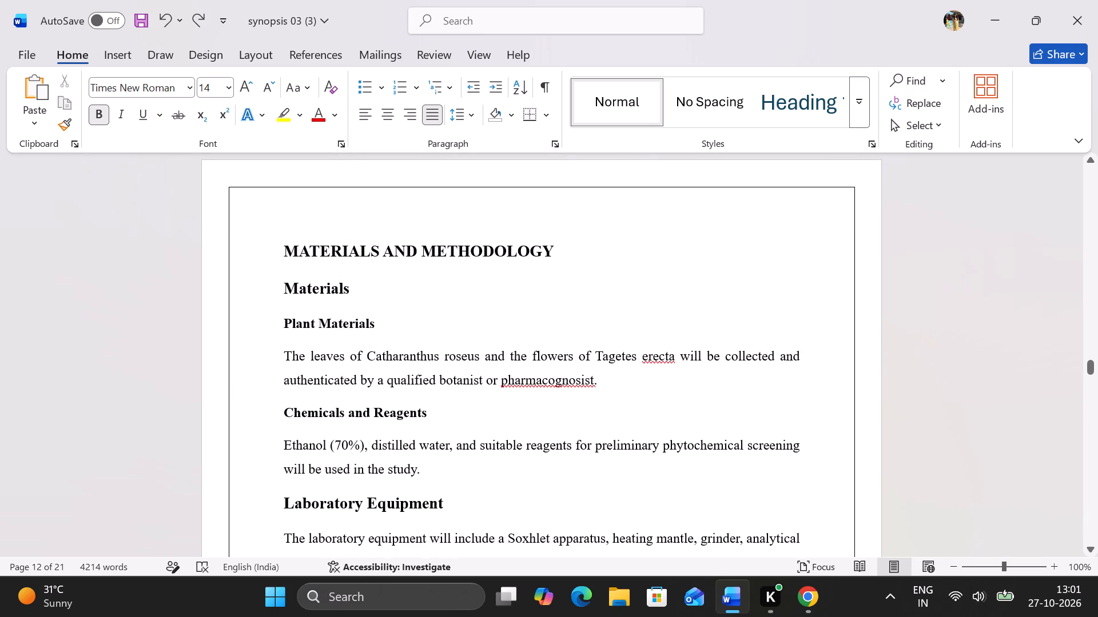
pyautogui.click(331, 504)
pyautogui.scroll(-3, 331, 504)
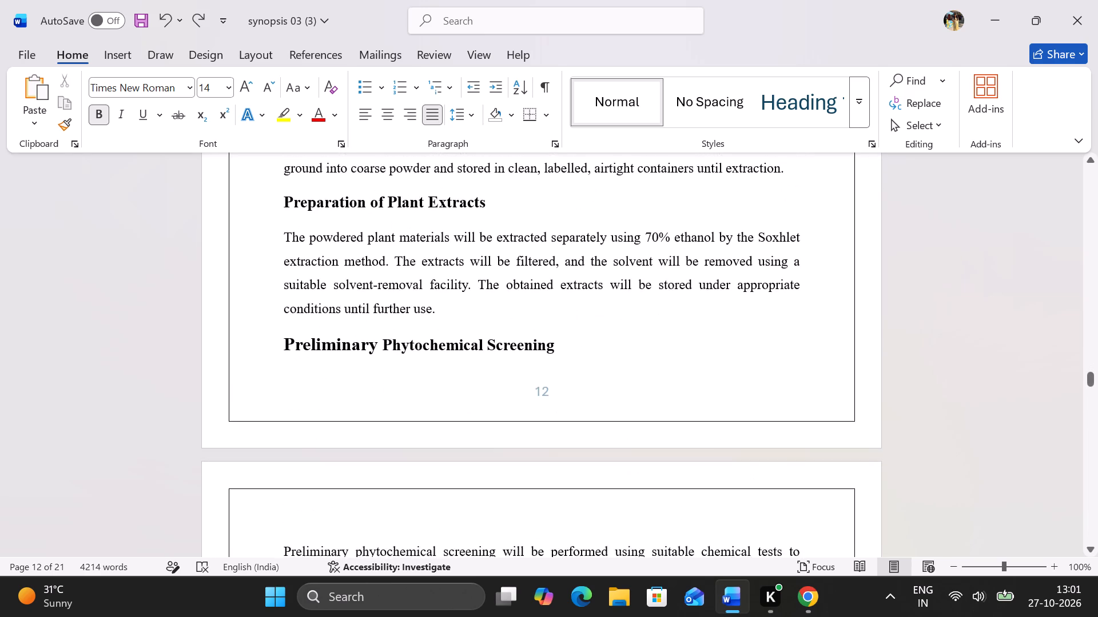
pyautogui.scroll(-3, 331, 504)
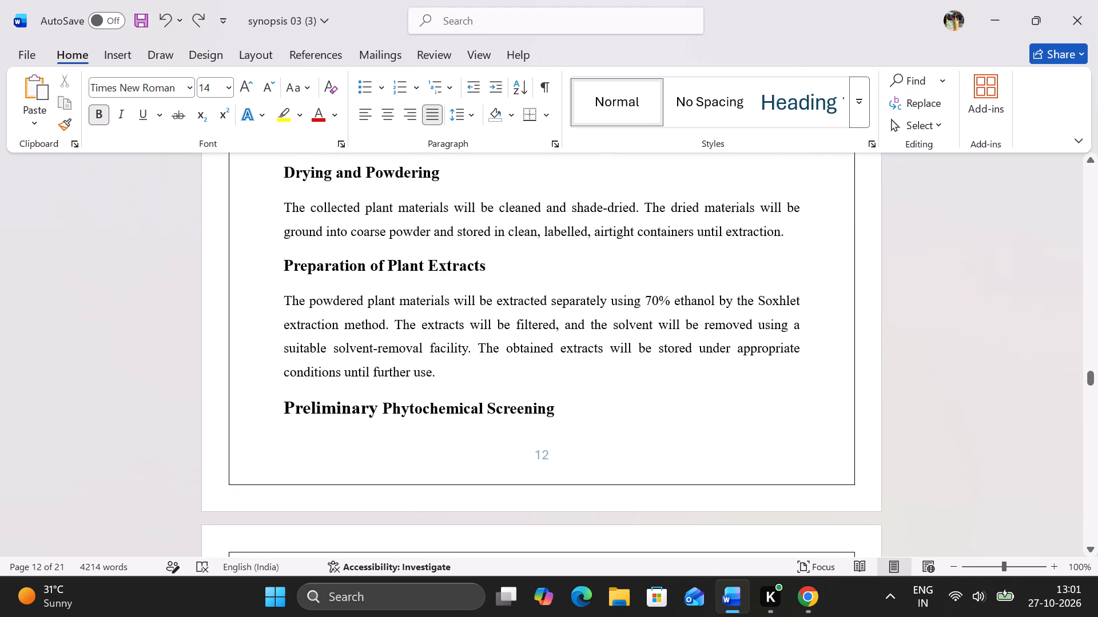
pyautogui.moveTo(381, 411); pyautogui.dragTo(281, 407)
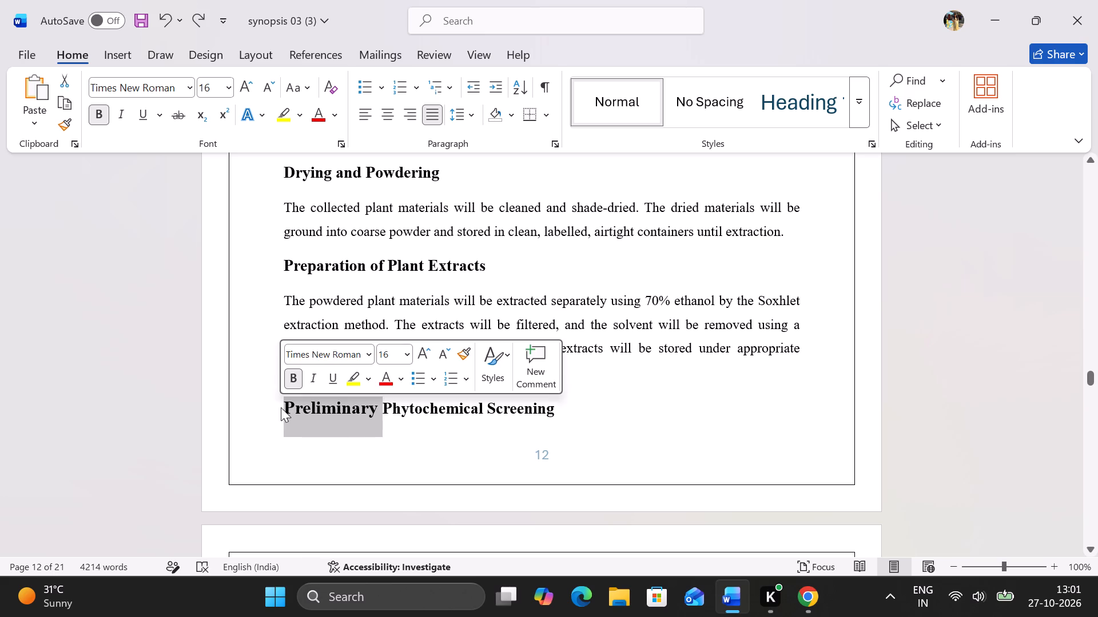
pyautogui.click(264, 79)
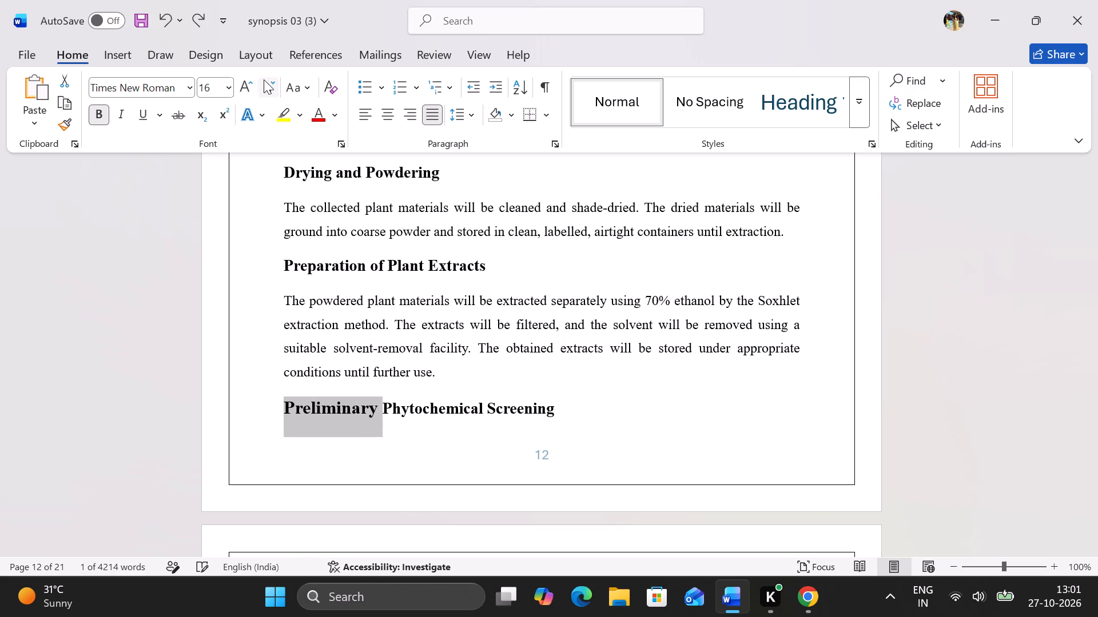
# Insert an empty paragraph after "conditions until further use." to push the "Preliminary Phytochemical Screening" subheading onto the page with its text.
pyautogui.scroll(-3, 531, 439)
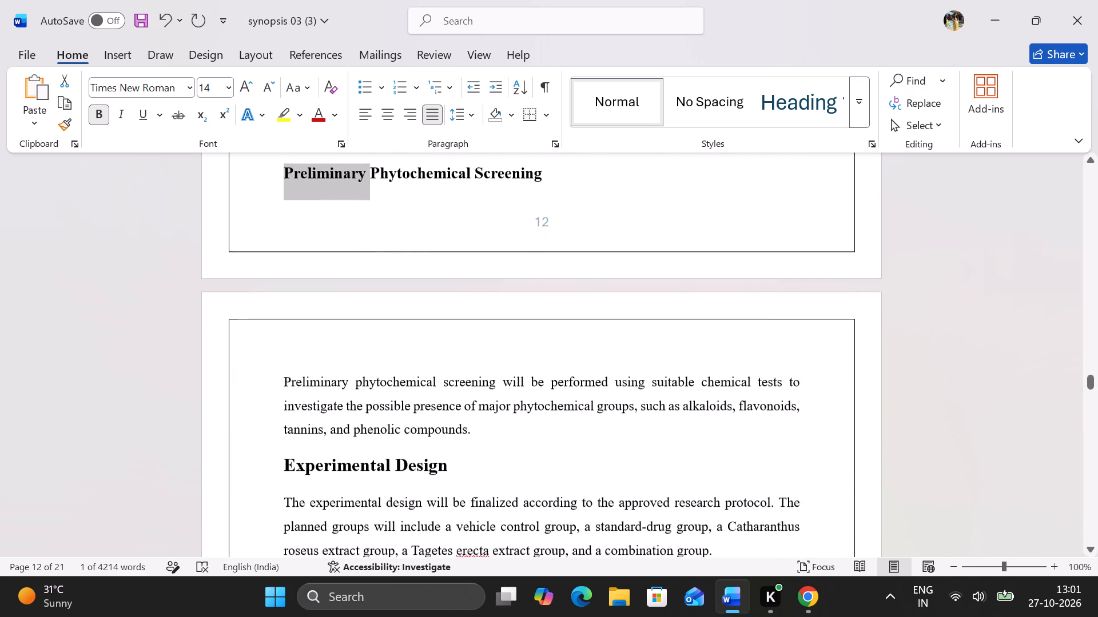
pyautogui.scroll(1, 531, 439)
pyautogui.click(453, 438)
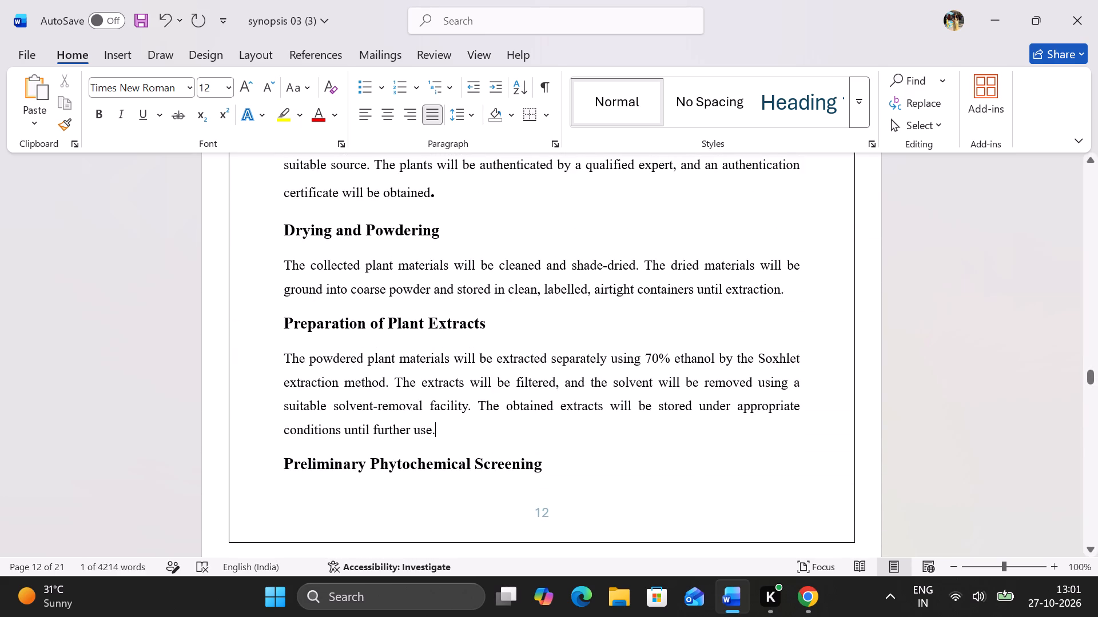
pyautogui.press('Return')
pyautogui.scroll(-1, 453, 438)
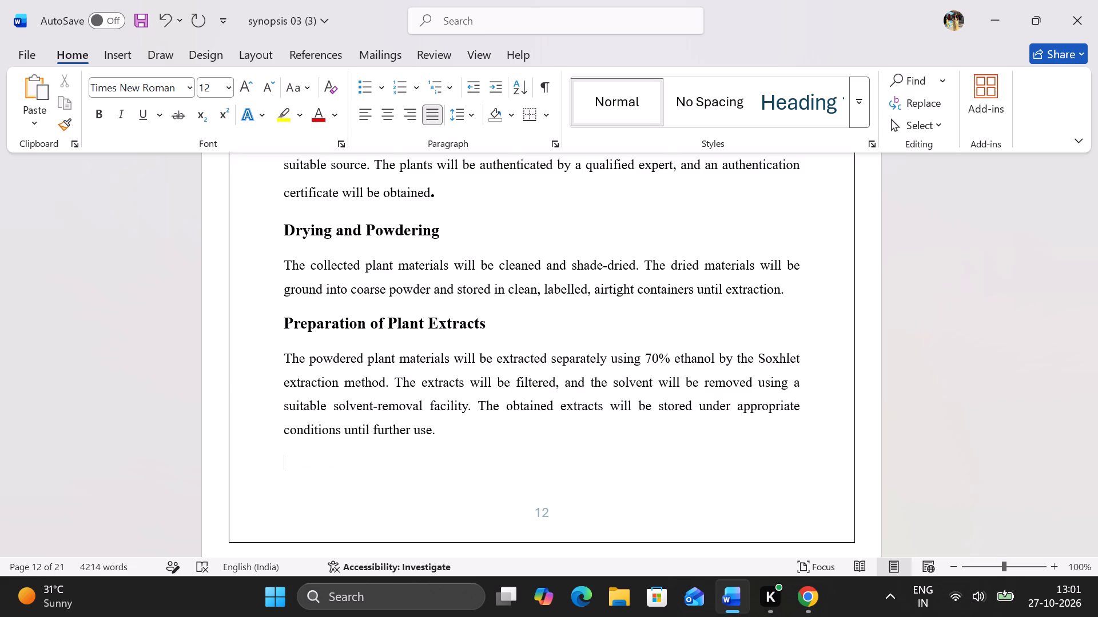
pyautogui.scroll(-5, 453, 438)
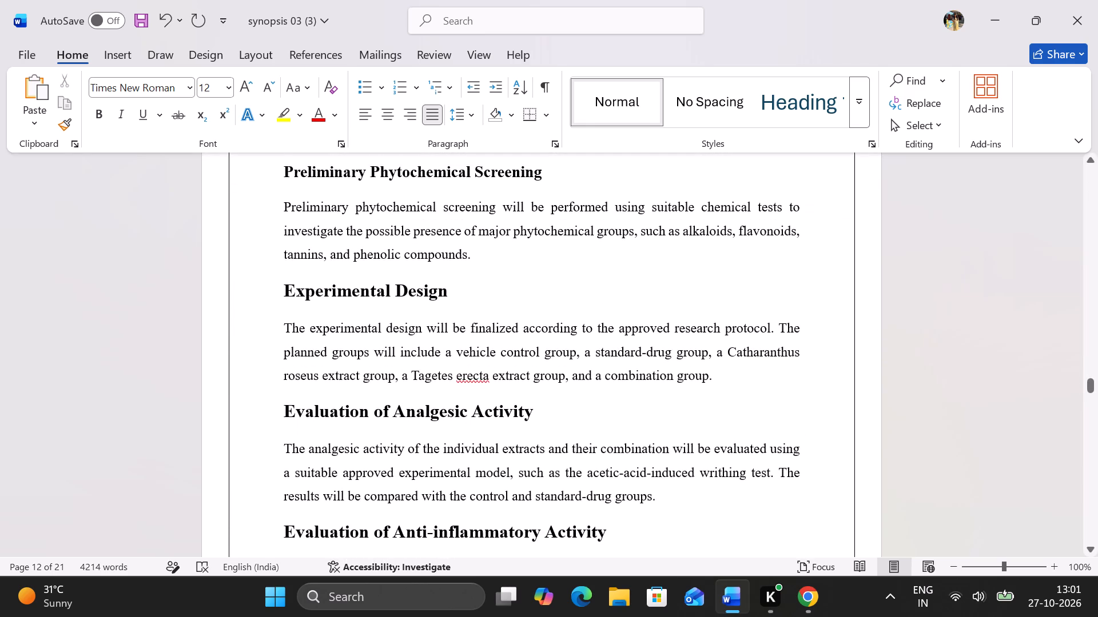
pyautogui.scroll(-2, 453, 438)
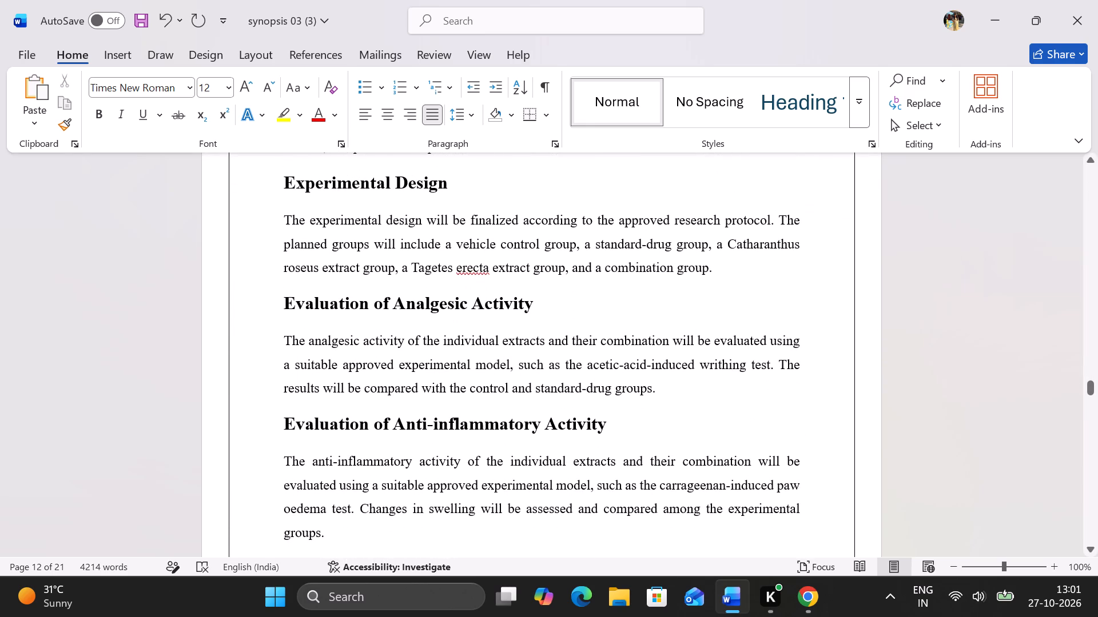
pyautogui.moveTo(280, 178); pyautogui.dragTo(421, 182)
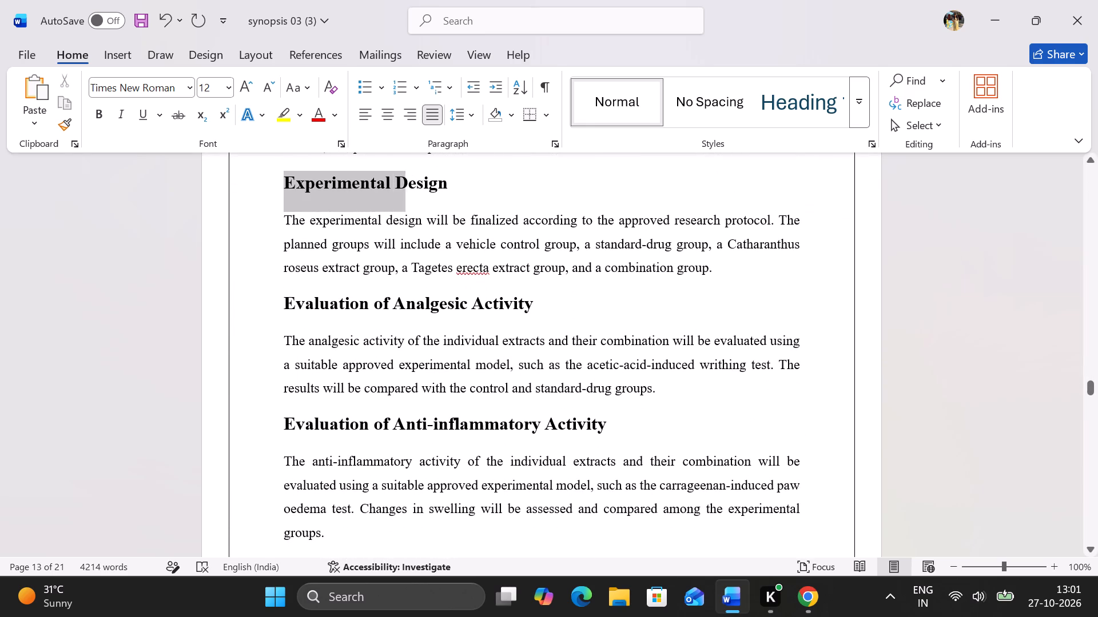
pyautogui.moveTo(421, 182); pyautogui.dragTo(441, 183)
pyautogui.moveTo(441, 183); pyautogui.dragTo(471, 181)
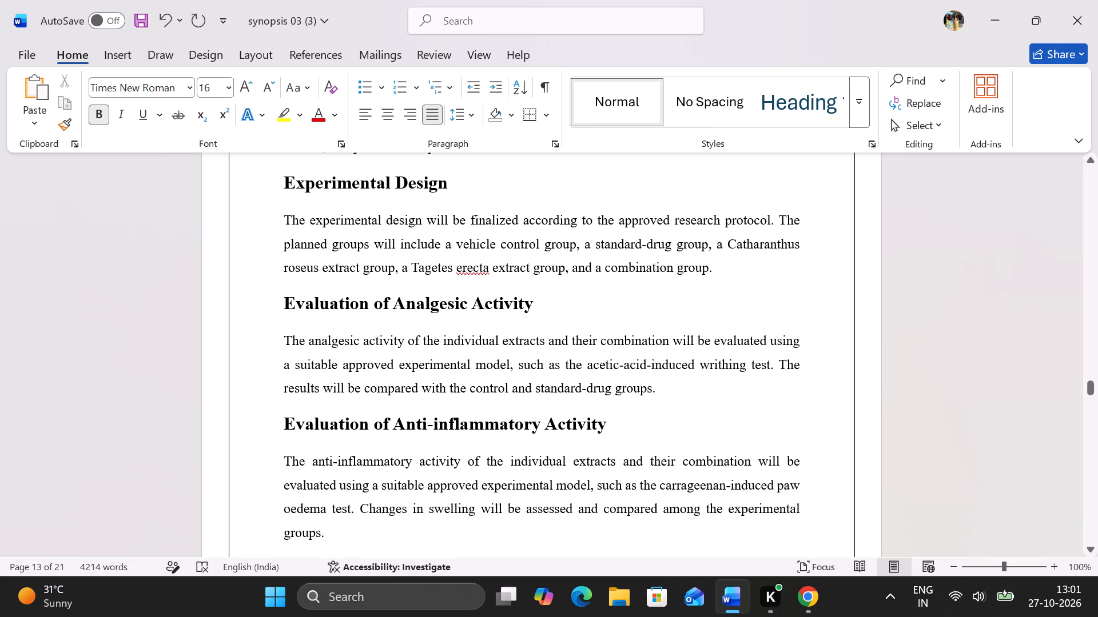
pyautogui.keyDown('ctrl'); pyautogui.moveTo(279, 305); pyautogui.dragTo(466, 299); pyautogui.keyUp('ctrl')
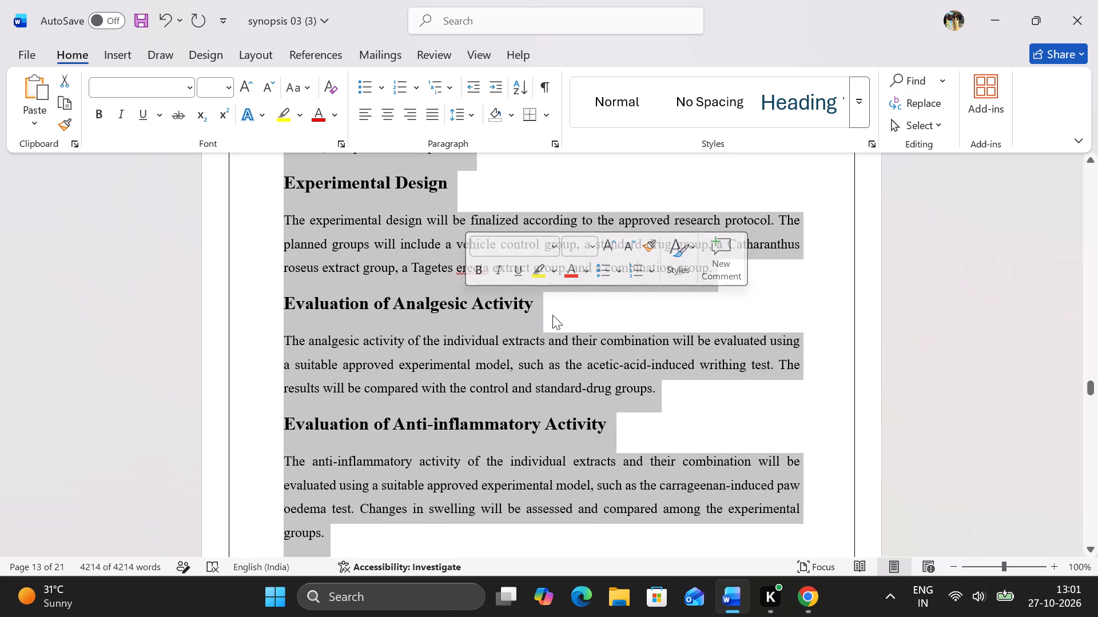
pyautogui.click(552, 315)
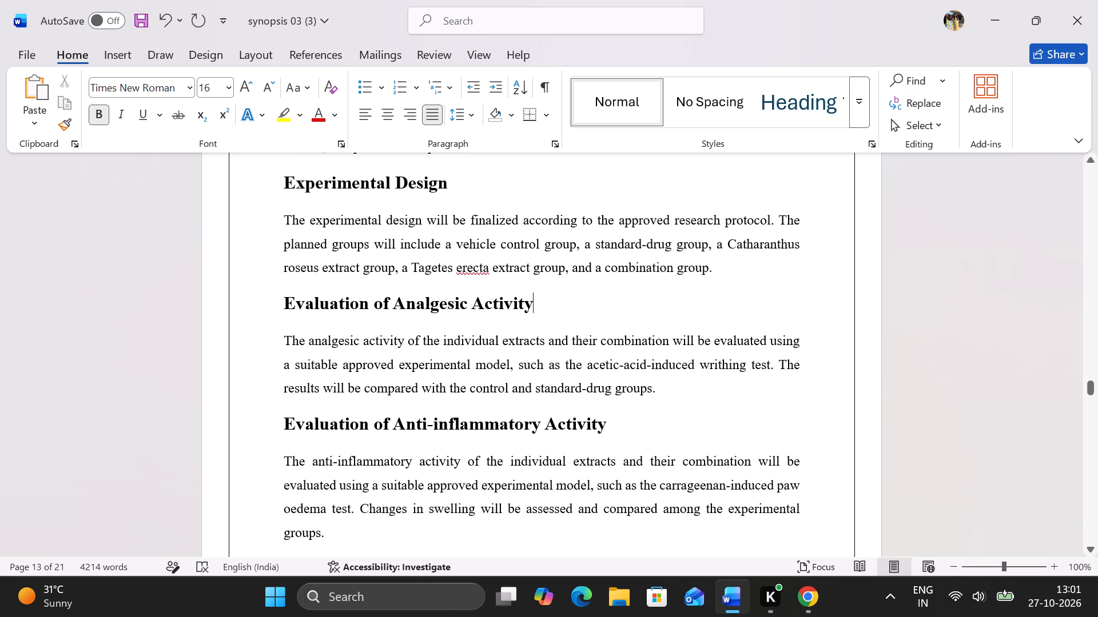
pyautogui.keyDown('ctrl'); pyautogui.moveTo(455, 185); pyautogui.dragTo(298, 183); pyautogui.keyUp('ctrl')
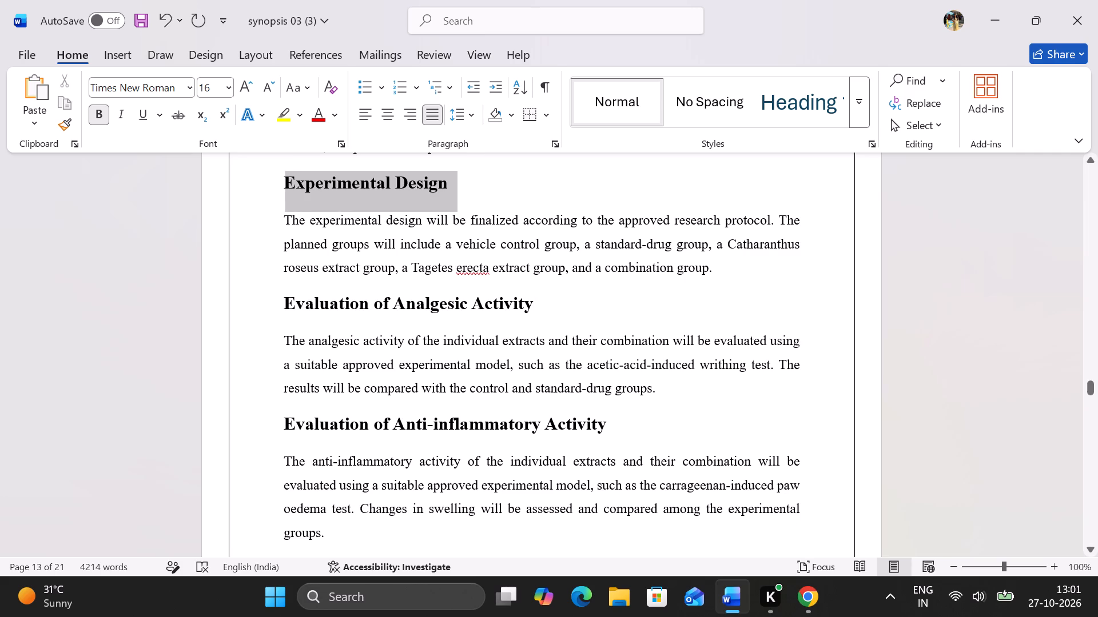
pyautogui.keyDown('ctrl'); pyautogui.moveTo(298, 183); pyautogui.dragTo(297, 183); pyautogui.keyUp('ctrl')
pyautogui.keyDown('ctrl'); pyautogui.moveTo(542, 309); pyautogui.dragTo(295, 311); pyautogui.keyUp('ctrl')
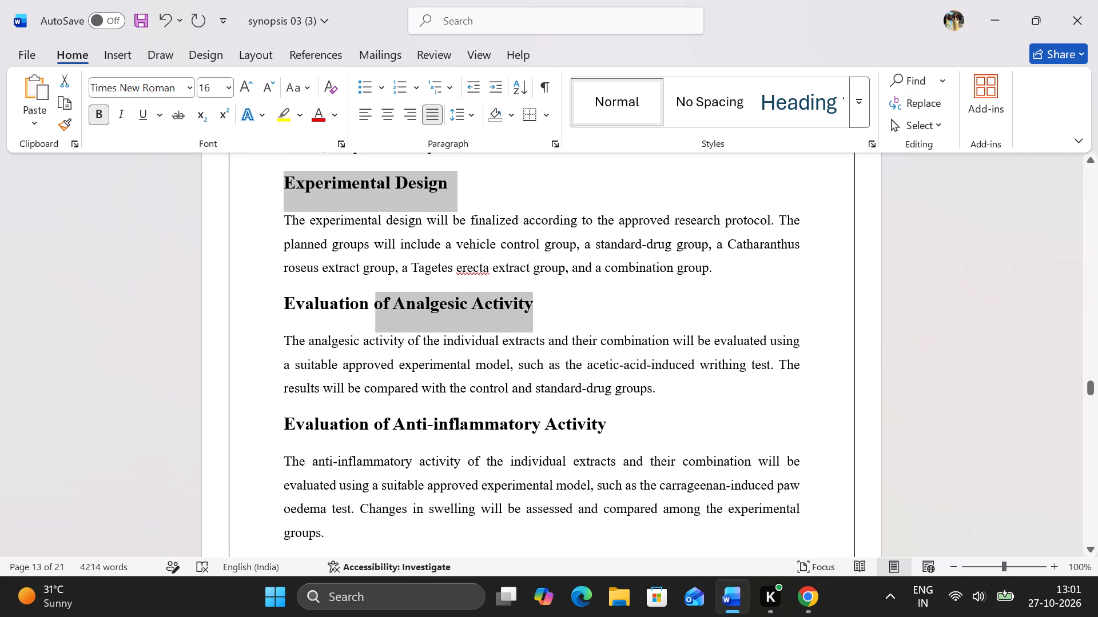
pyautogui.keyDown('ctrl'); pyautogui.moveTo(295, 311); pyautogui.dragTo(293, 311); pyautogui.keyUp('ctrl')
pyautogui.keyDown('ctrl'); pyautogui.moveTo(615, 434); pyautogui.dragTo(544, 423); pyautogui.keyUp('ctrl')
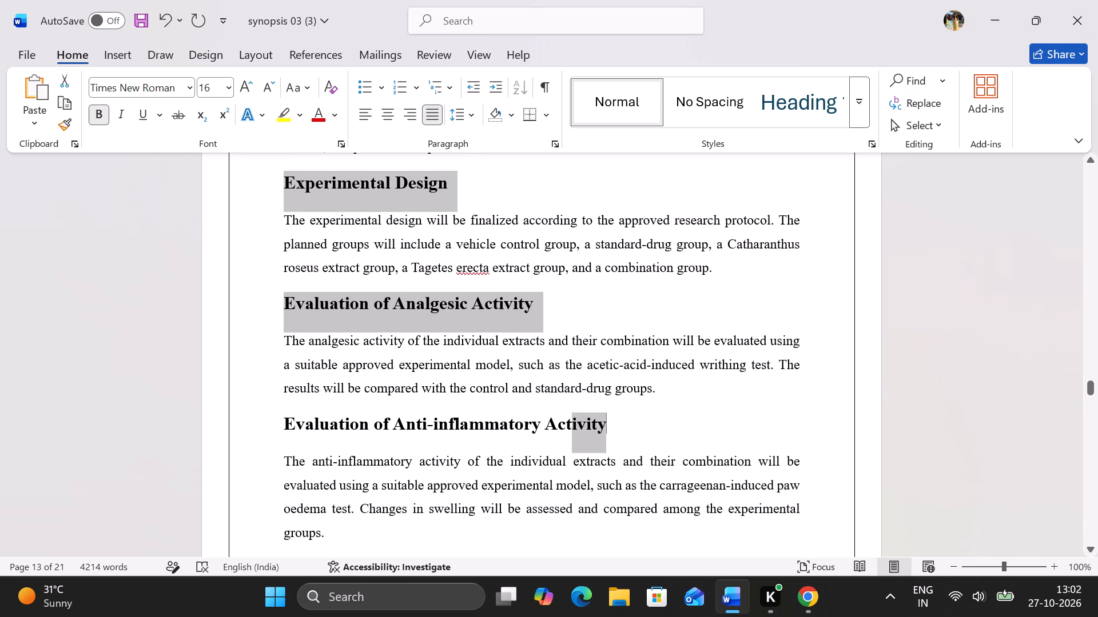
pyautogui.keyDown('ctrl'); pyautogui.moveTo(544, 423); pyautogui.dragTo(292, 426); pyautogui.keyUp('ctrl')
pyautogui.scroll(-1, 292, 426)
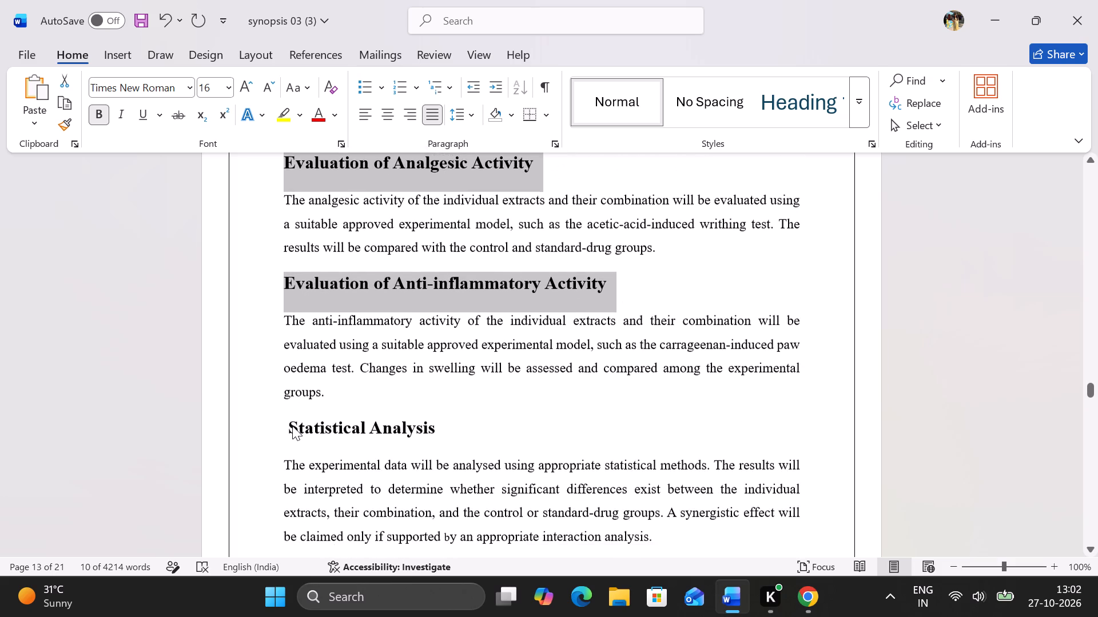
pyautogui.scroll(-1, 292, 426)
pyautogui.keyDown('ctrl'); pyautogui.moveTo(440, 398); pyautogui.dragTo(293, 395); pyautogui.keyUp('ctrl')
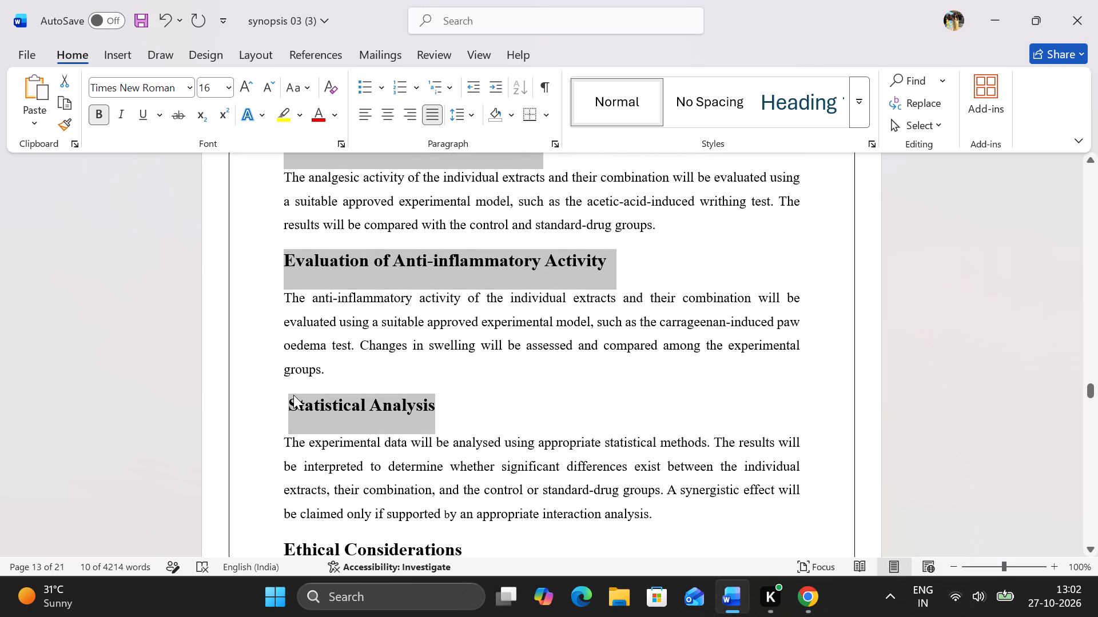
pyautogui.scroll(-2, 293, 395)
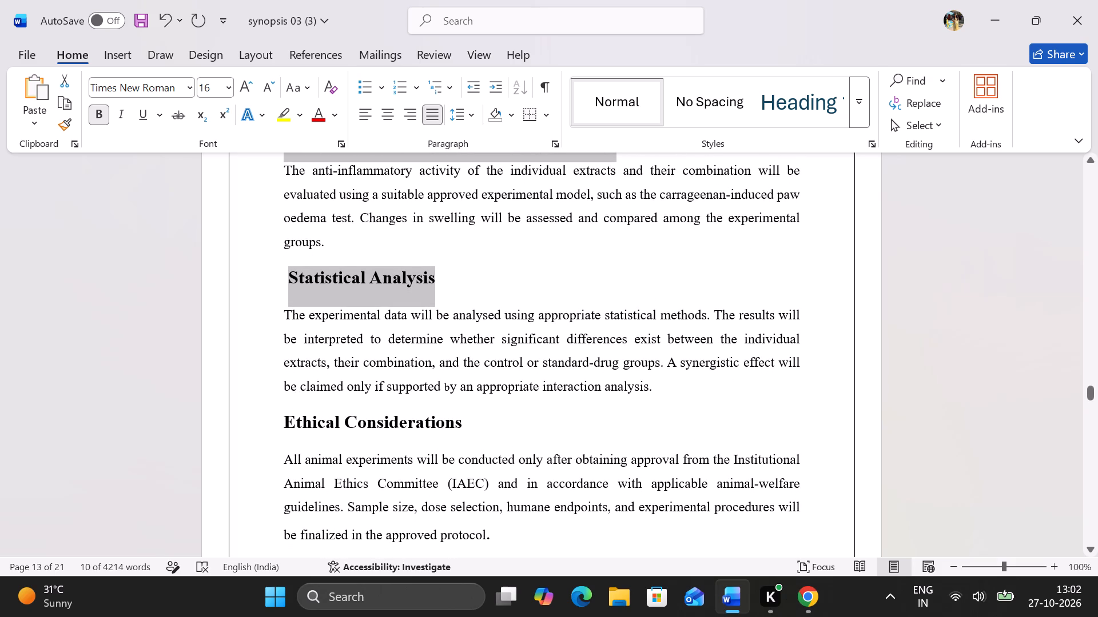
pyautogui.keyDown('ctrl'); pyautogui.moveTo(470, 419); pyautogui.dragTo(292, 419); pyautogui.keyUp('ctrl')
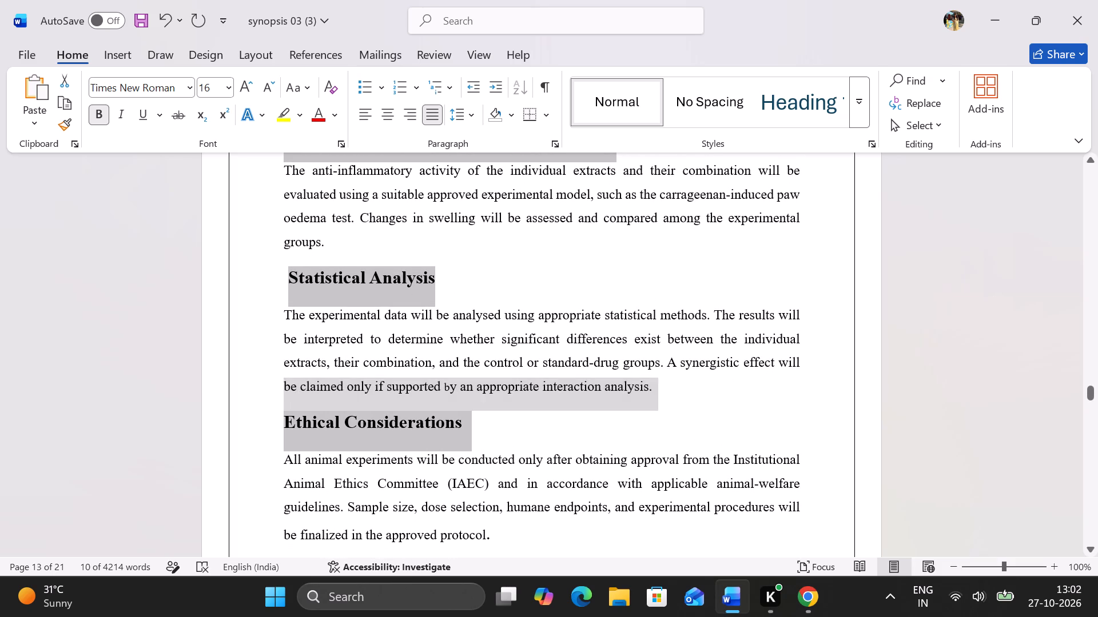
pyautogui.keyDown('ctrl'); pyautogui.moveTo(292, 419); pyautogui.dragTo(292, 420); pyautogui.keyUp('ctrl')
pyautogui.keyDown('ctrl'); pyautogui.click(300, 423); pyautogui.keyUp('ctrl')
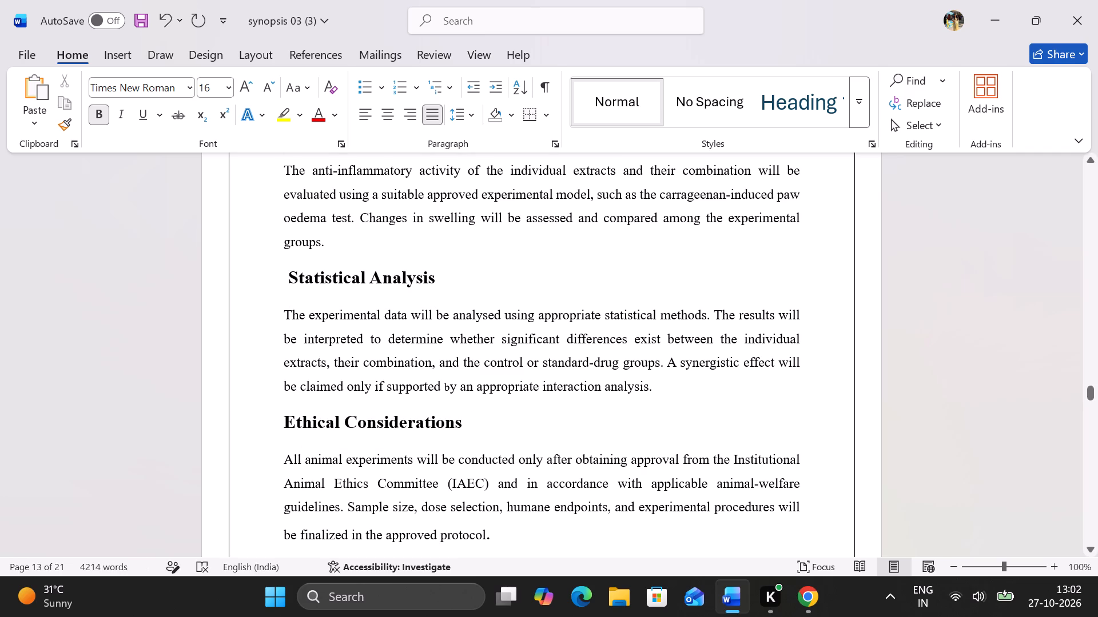
# Reduce the subheadings "Experimental Design", "Evaluation of Analgesic Activity", "Evaluation of Anti-inflammatory Activity", "Statistical Analysis" and "Ethical Considerations" to 14 pt.
pyautogui.scroll(3, 458, 444)
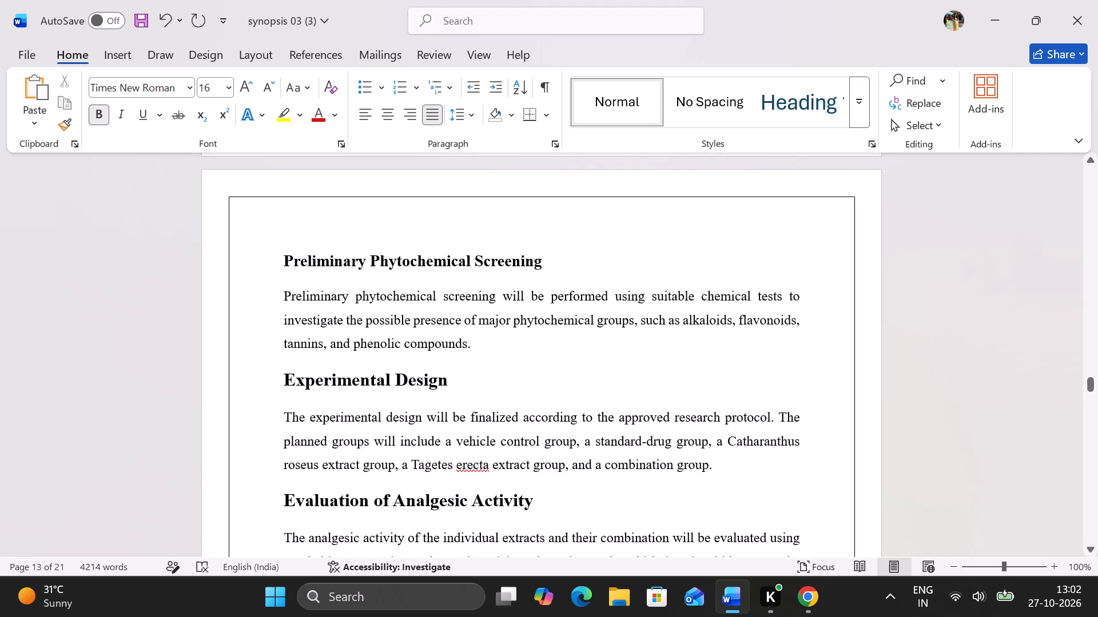
pyautogui.keyDown('ctrl'); pyautogui.moveTo(456, 375); pyautogui.dragTo(360, 363); pyautogui.keyUp('ctrl')
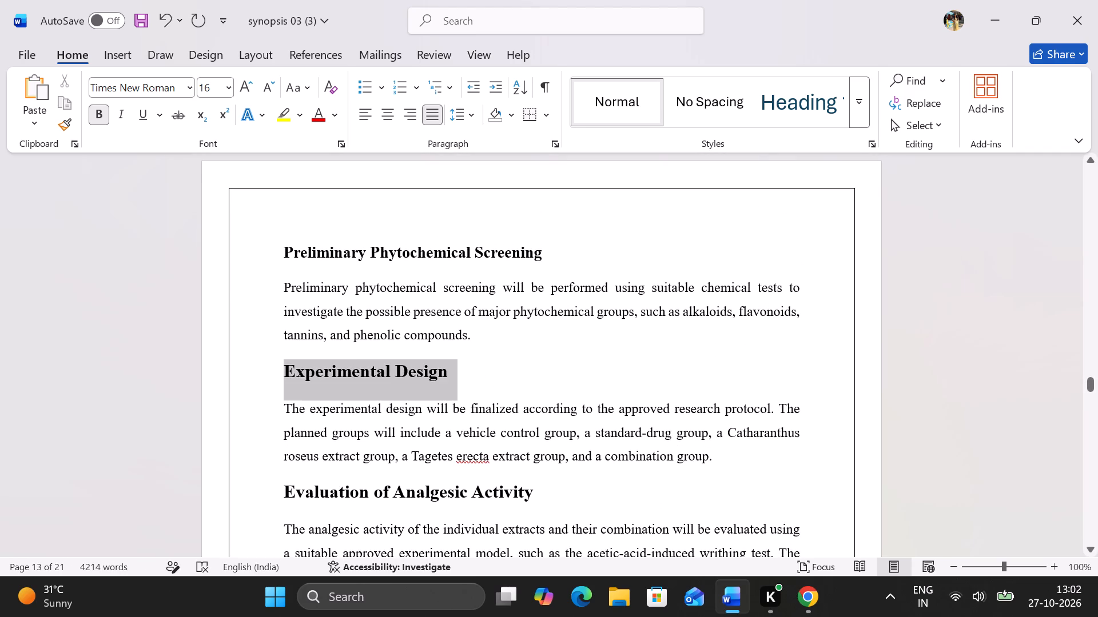
pyautogui.keyDown('ctrl'); pyautogui.moveTo(360, 363); pyautogui.dragTo(358, 364); pyautogui.keyUp('ctrl')
pyautogui.keyDown('ctrl'); pyautogui.moveTo(546, 501); pyautogui.dragTo(311, 500); pyautogui.keyUp('ctrl')
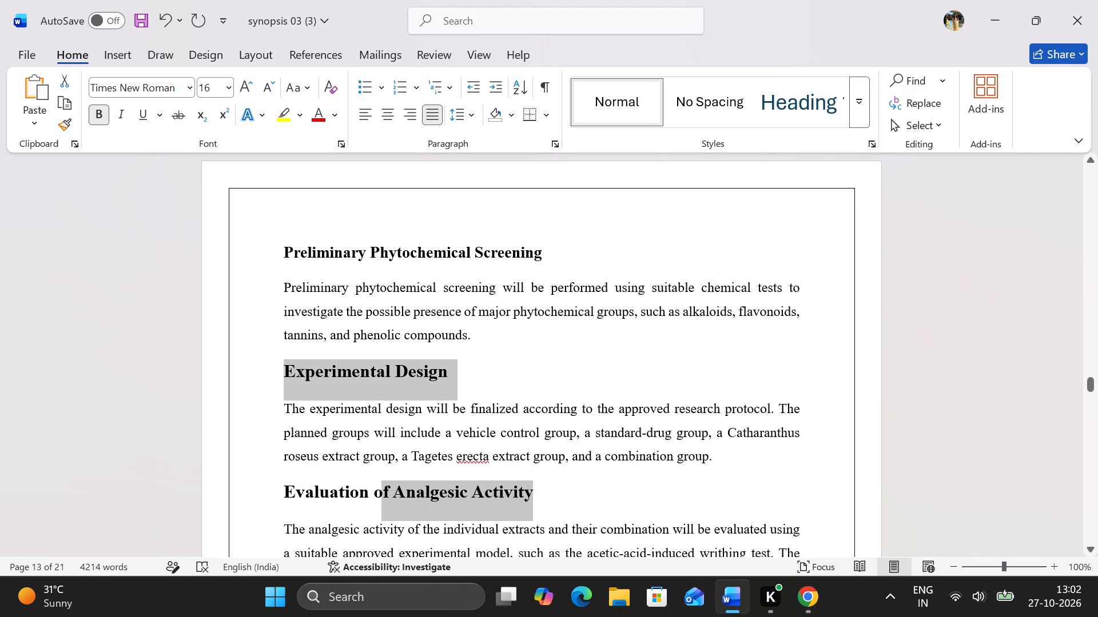
pyautogui.keyDown('ctrl'); pyautogui.moveTo(311, 500); pyautogui.dragTo(288, 498); pyautogui.keyUp('ctrl')
pyautogui.scroll(-3, 288, 498)
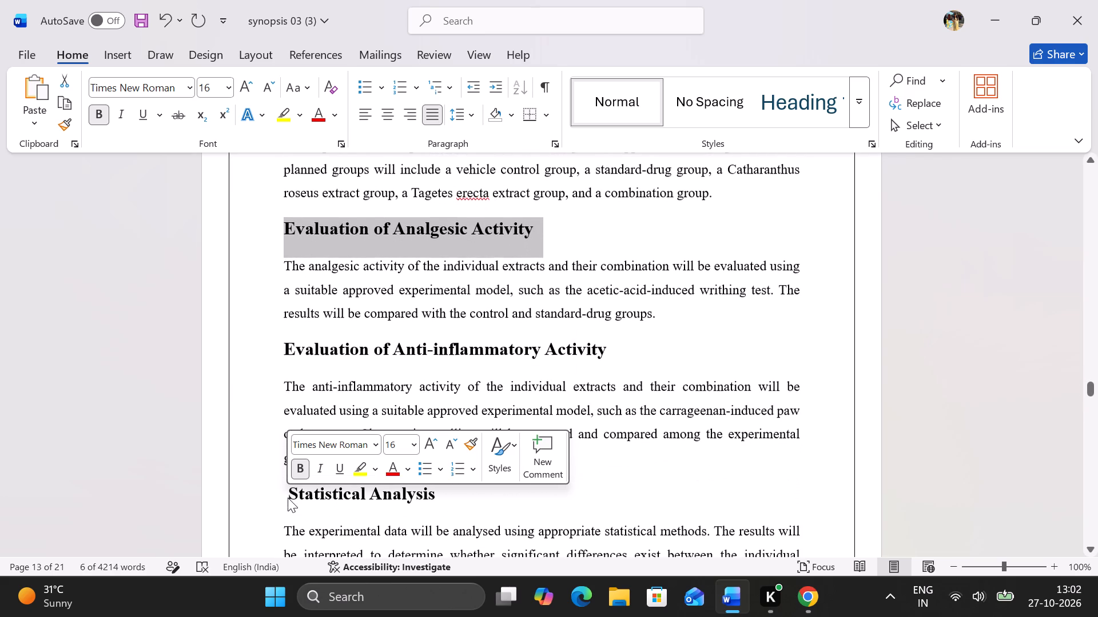
pyautogui.keyDown('ctrl'); pyautogui.moveTo(613, 362); pyautogui.dragTo(545, 319); pyautogui.keyUp('ctrl')
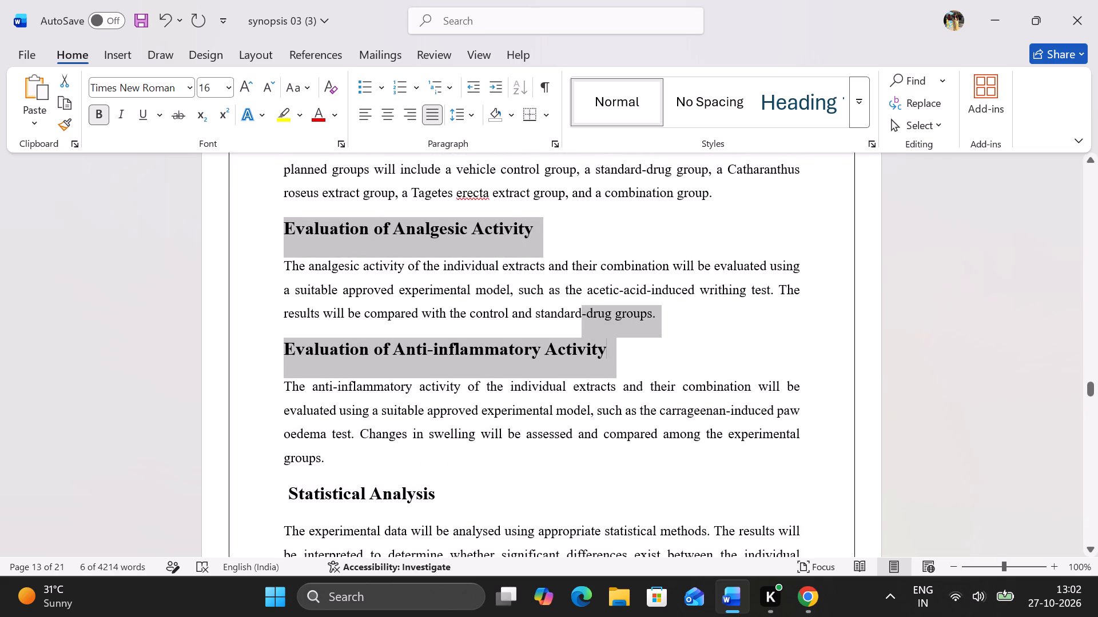
pyautogui.keyDown('ctrl'); pyautogui.moveTo(545, 319); pyautogui.dragTo(296, 338); pyautogui.keyUp('ctrl')
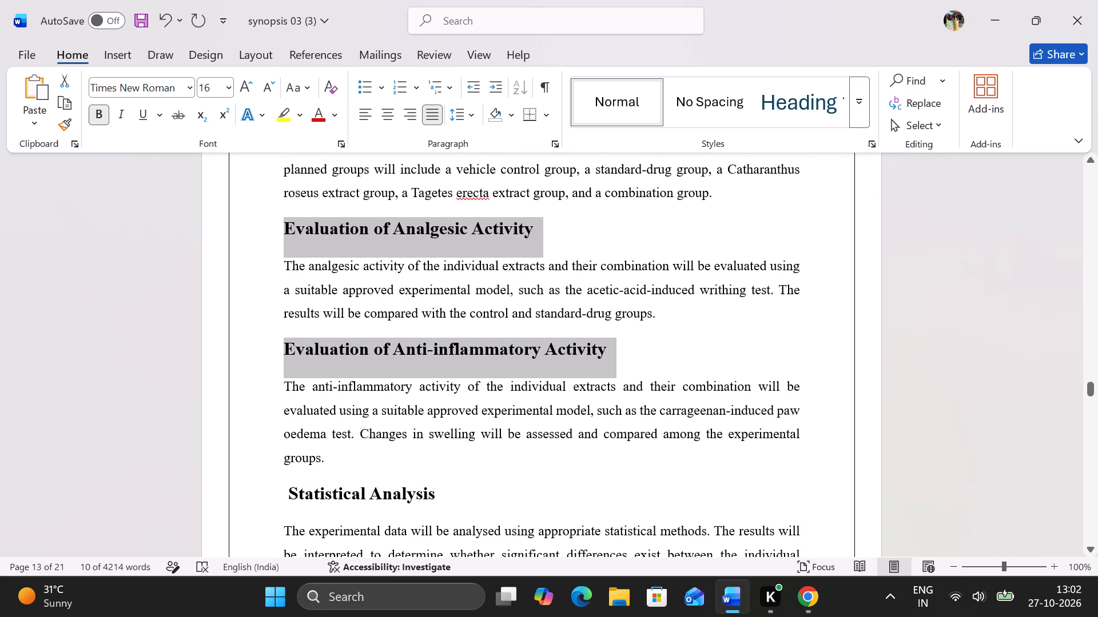
pyautogui.scroll(-1, 565, 419)
pyautogui.keyDown('ctrl'); pyautogui.moveTo(448, 387); pyautogui.dragTo(324, 366); pyautogui.keyUp('ctrl')
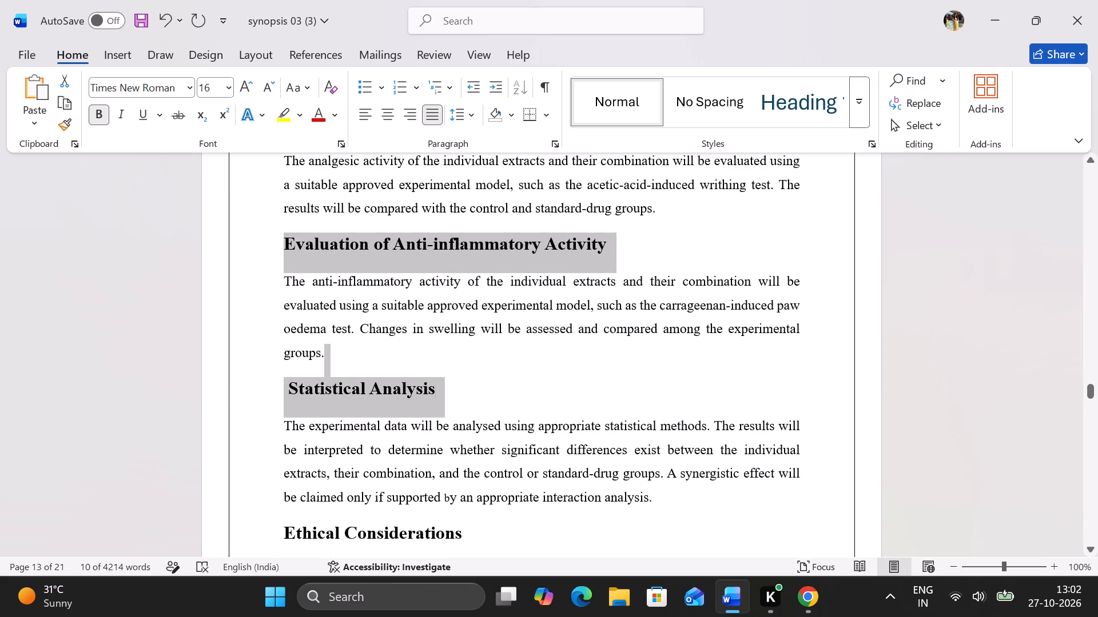
pyautogui.keyDown('ctrl'); pyautogui.moveTo(324, 366); pyautogui.dragTo(292, 382); pyautogui.keyUp('ctrl')
pyautogui.scroll(-1, 292, 382)
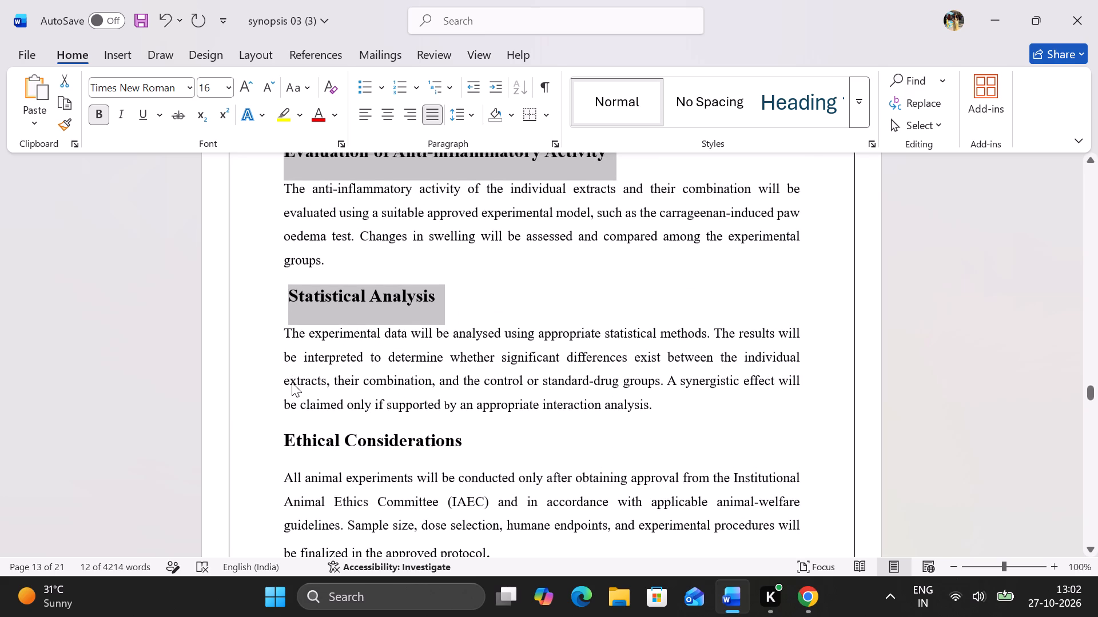
pyautogui.scroll(-1, 292, 382)
pyautogui.keyDown('ctrl'); pyautogui.moveTo(473, 433); pyautogui.dragTo(281, 436); pyautogui.keyUp('ctrl')
pyautogui.click(266, 82)
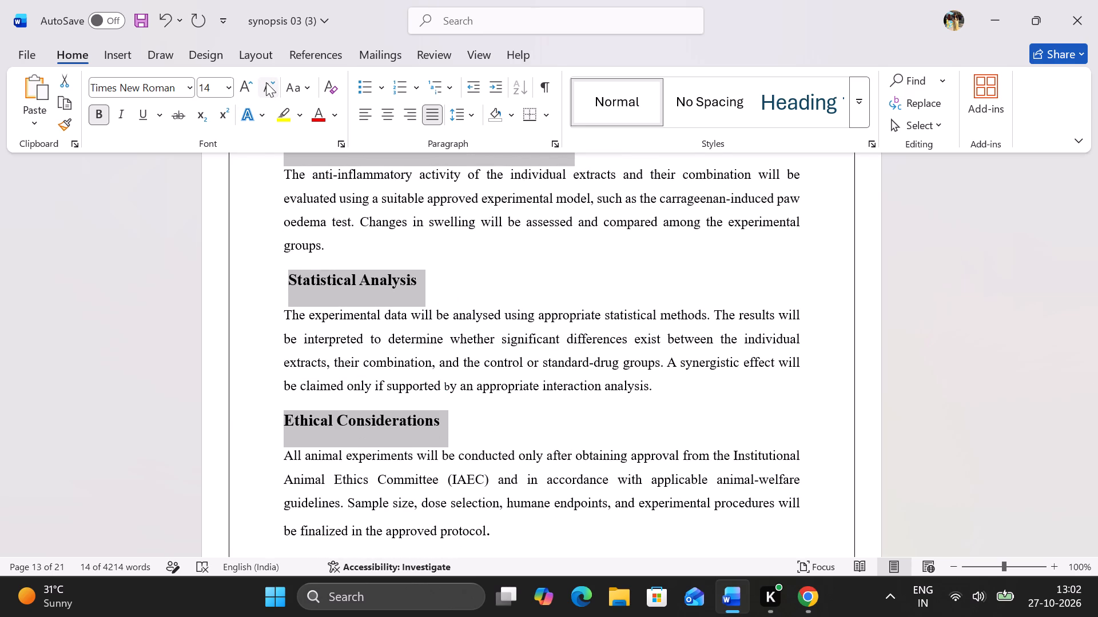
# Delete the stray leading space before the "Statistical Analysis" subheading.
pyautogui.scroll(-5, 471, 340)
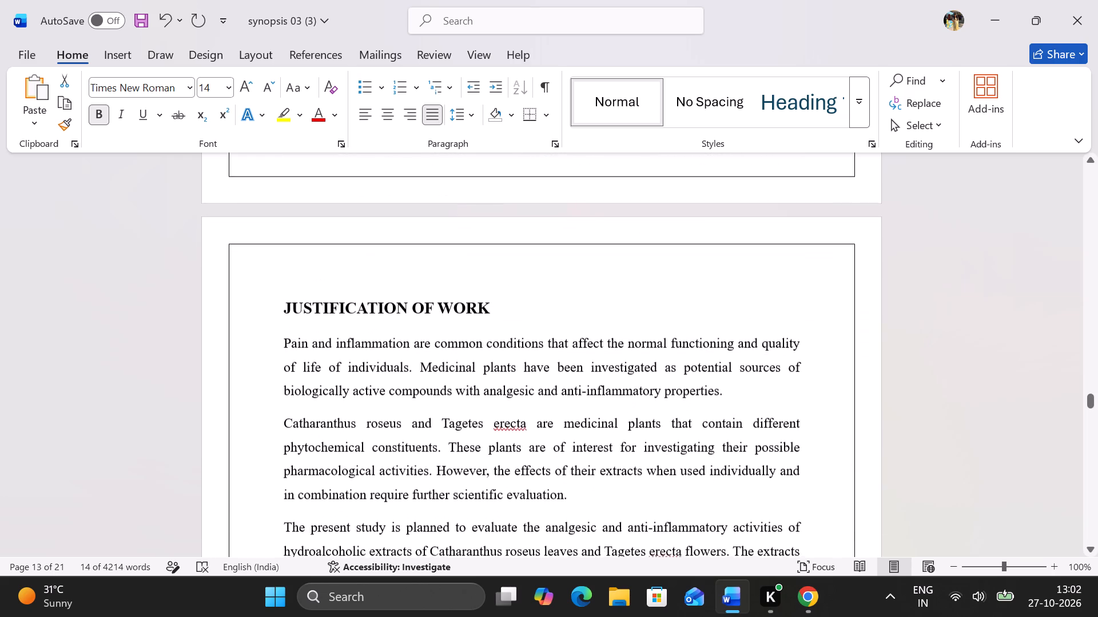
pyautogui.scroll(-1, 471, 340)
pyautogui.moveTo(545, 277); pyautogui.dragTo(440, 268)
pyautogui.click(440, 268)
pyautogui.scroll(5, 440, 268)
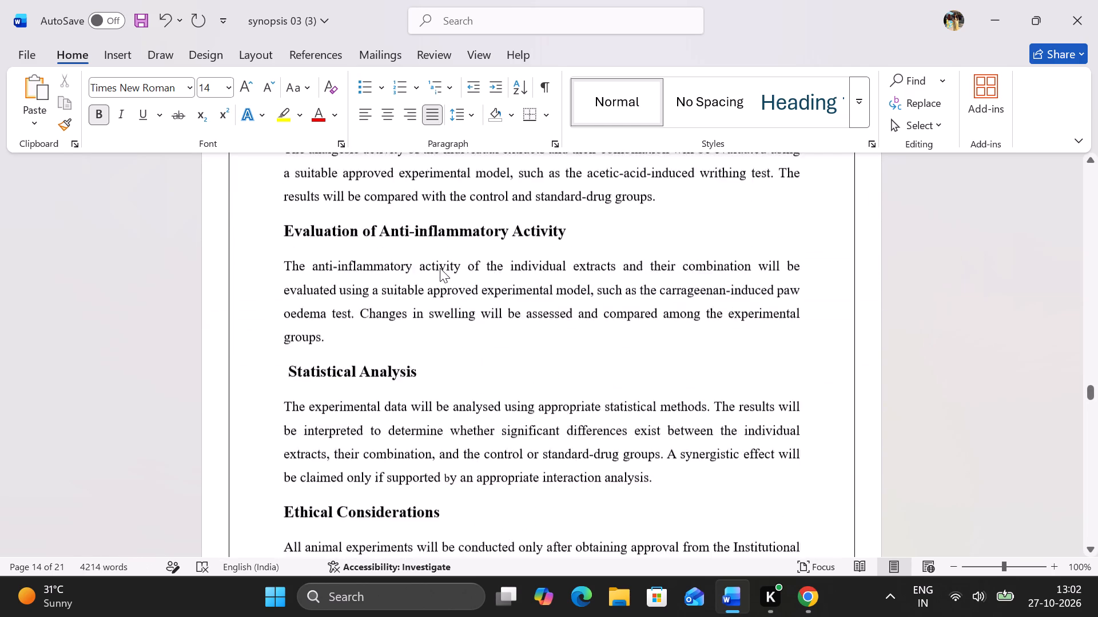
pyautogui.scroll(-1, 440, 268)
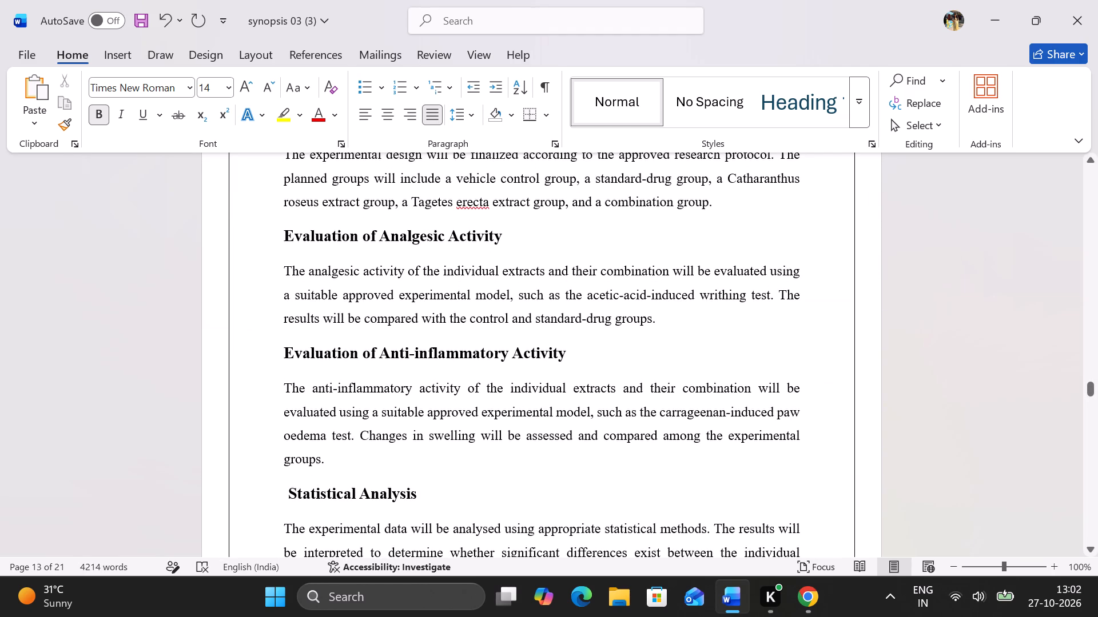
pyautogui.click(288, 490)
pyautogui.press('BackSpace')
# Check the resized subheadings and the font sizes of the "JUSTIFICATION OF WORK" and "5.14 BIOLOGICAL EVALUATION" headings.
pyautogui.scroll(1, 288, 490)
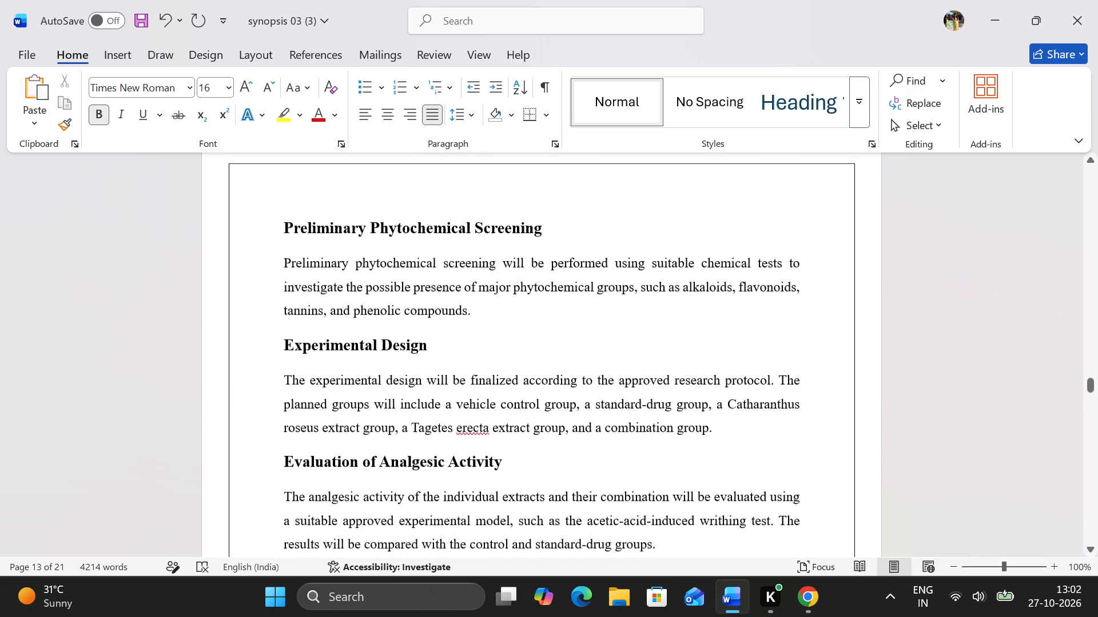
pyautogui.scroll(-6, 288, 490)
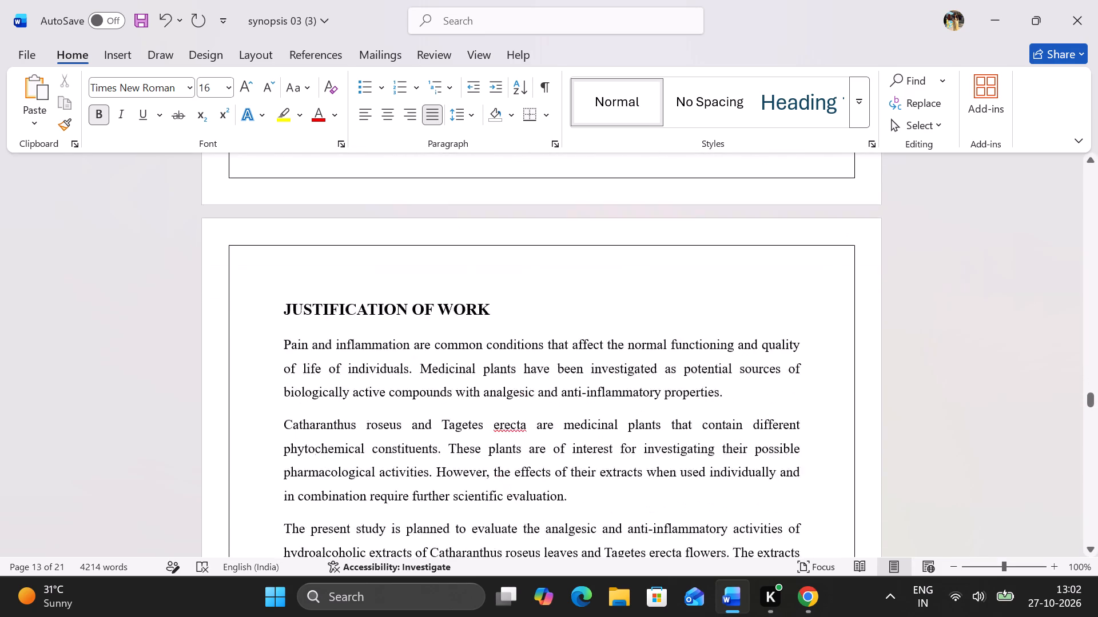
pyautogui.scroll(-1, 288, 490)
pyautogui.click(323, 265)
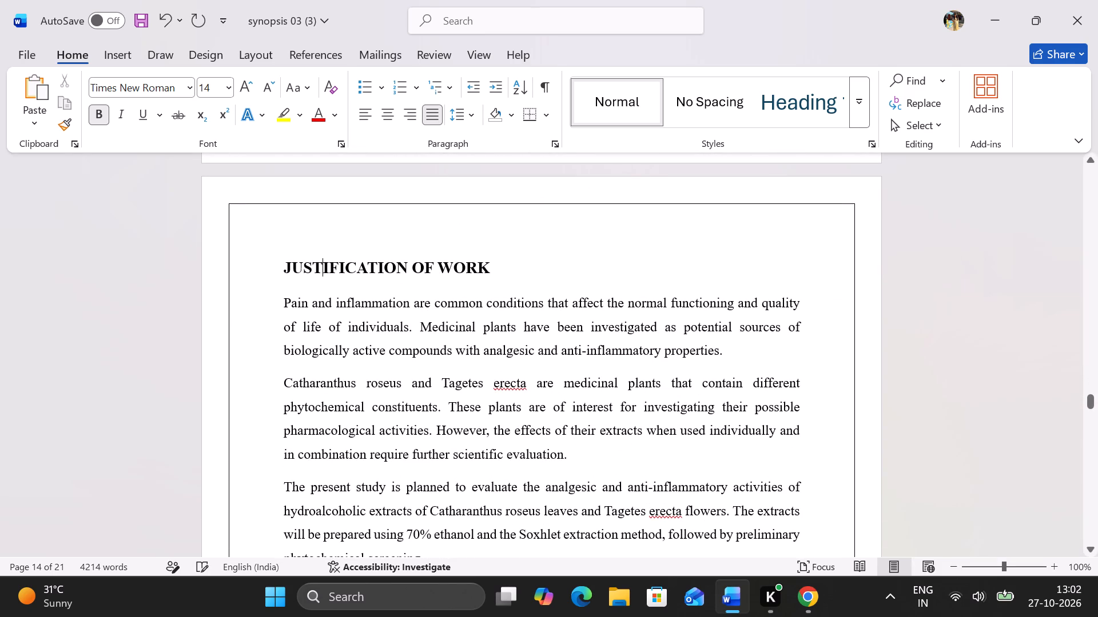
pyautogui.scroll(-3, 451, 260)
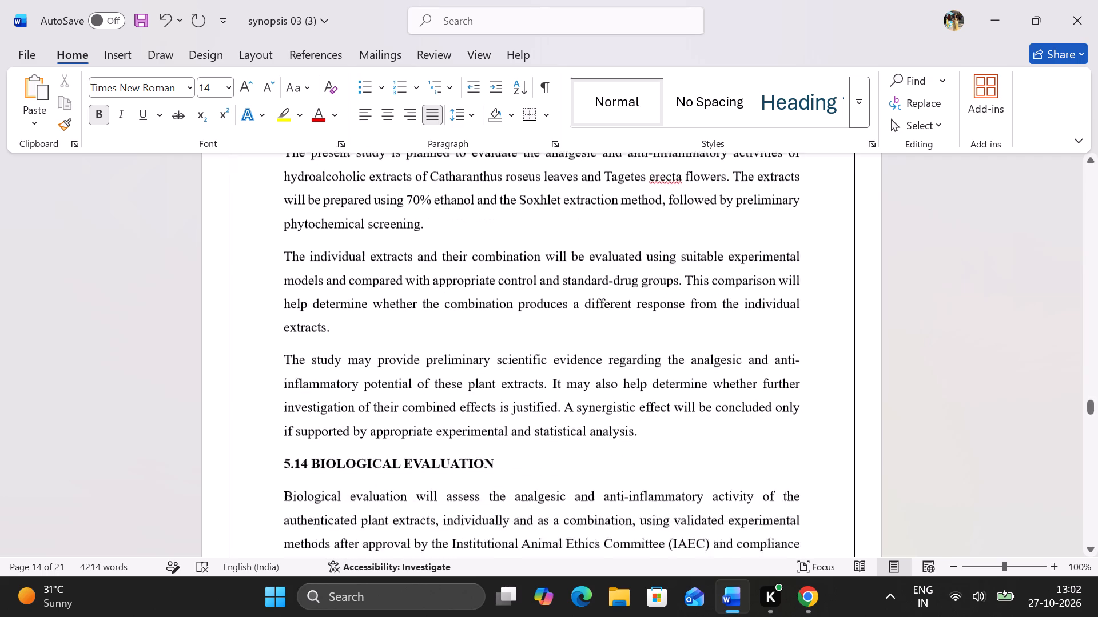
pyautogui.scroll(-2, 451, 260)
pyautogui.click(454, 224)
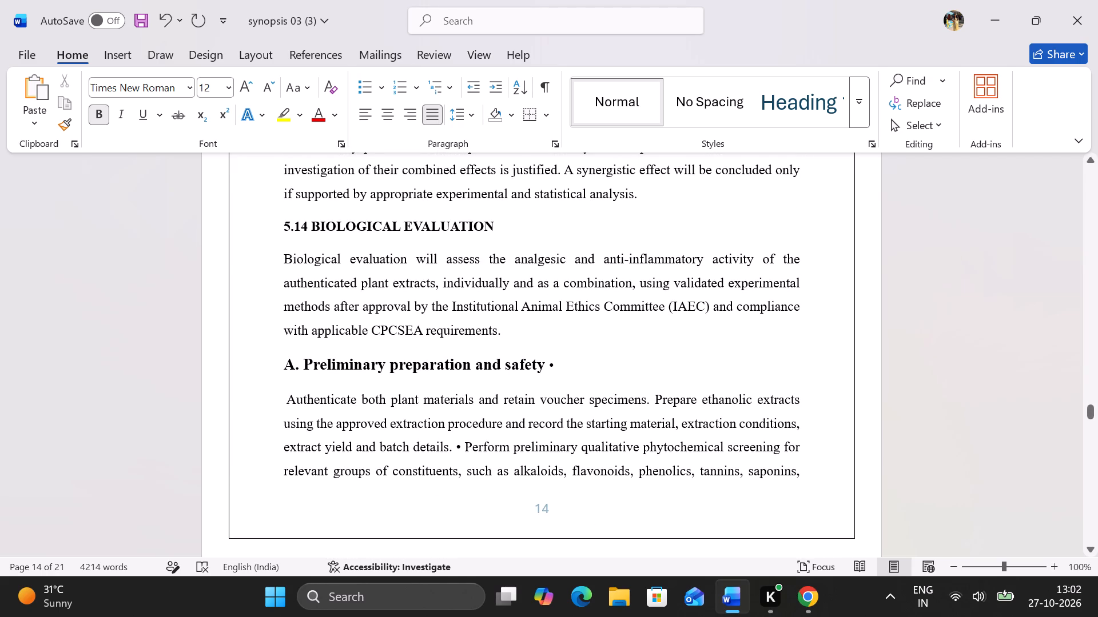
# Reduce the font of the "A. Preliminary preparation and safety" subheading by one size step.
pyautogui.click(370, 359)
pyautogui.moveTo(552, 361); pyautogui.dragTo(278, 362)
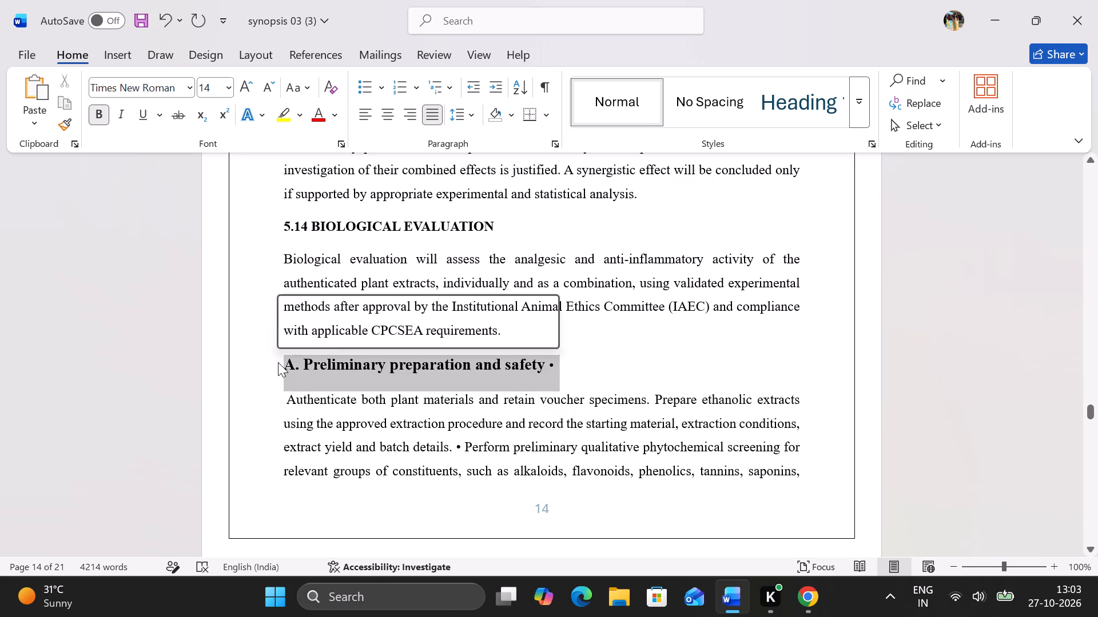
pyautogui.click(267, 87)
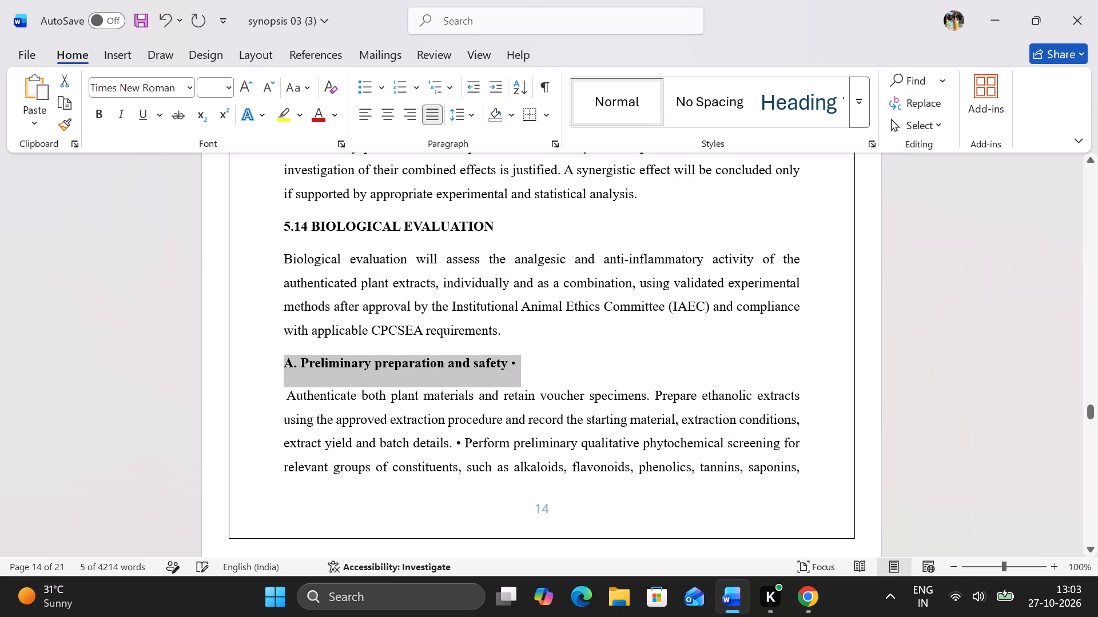
# Delete the stray bullet at the end of the "A. Preliminary preparation and safety" subheading.
pyautogui.click(527, 364)
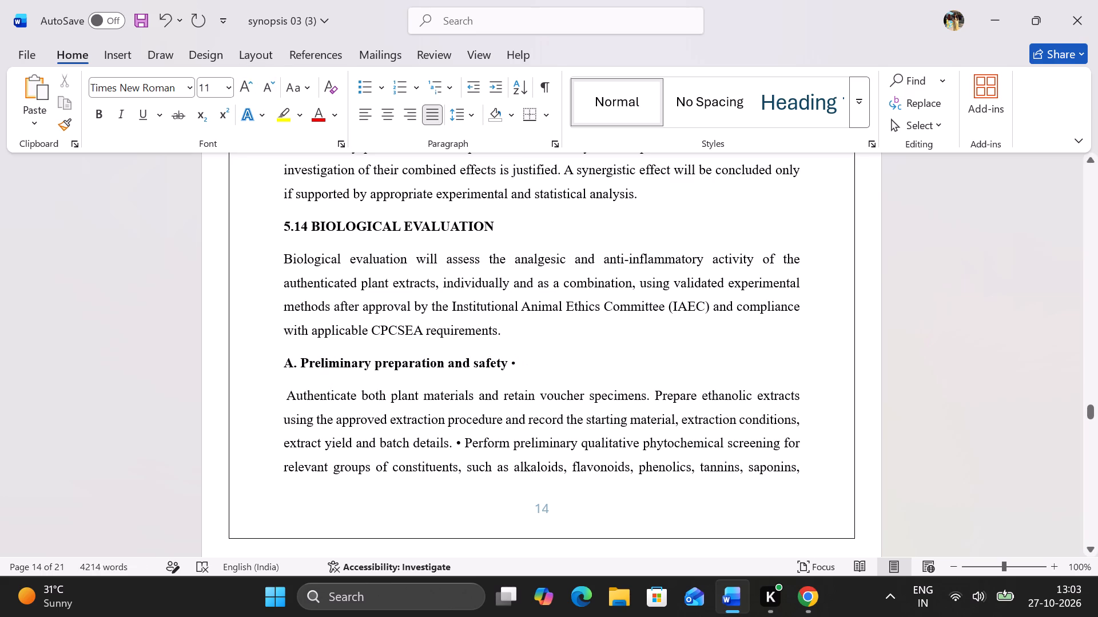
pyautogui.press('BackSpace')
# Reduce the "B. Analgesic evaluation" subheading, along with the empty line above it, to 12 pt.
pyautogui.scroll(-4, 519, 364)
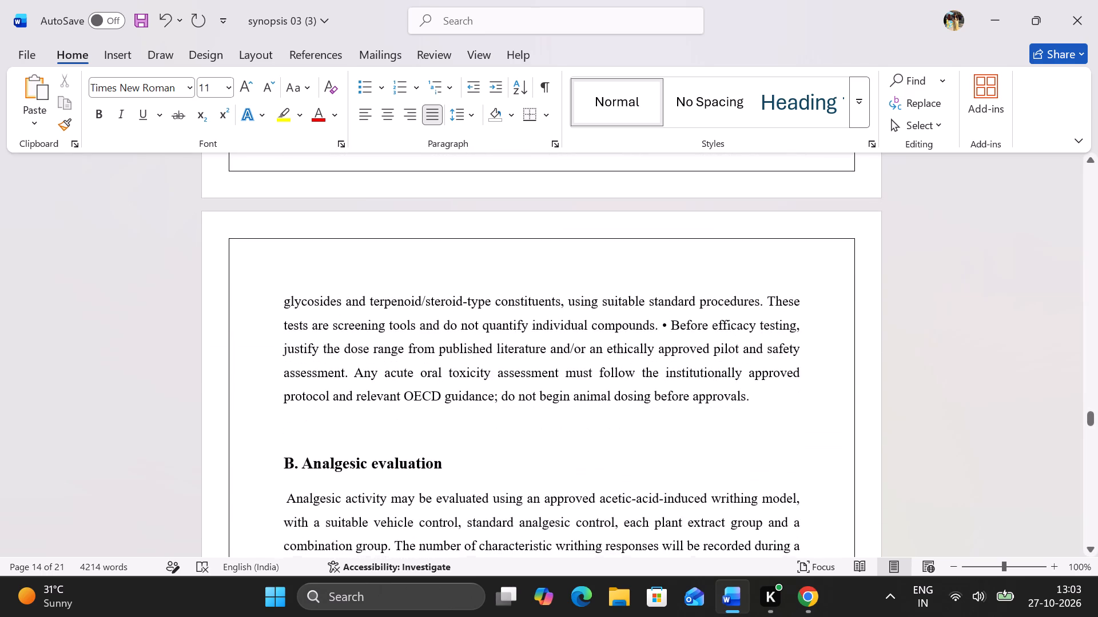
pyautogui.scroll(-1, 519, 364)
pyautogui.scroll(2, 519, 364)
pyautogui.scroll(-1, 519, 364)
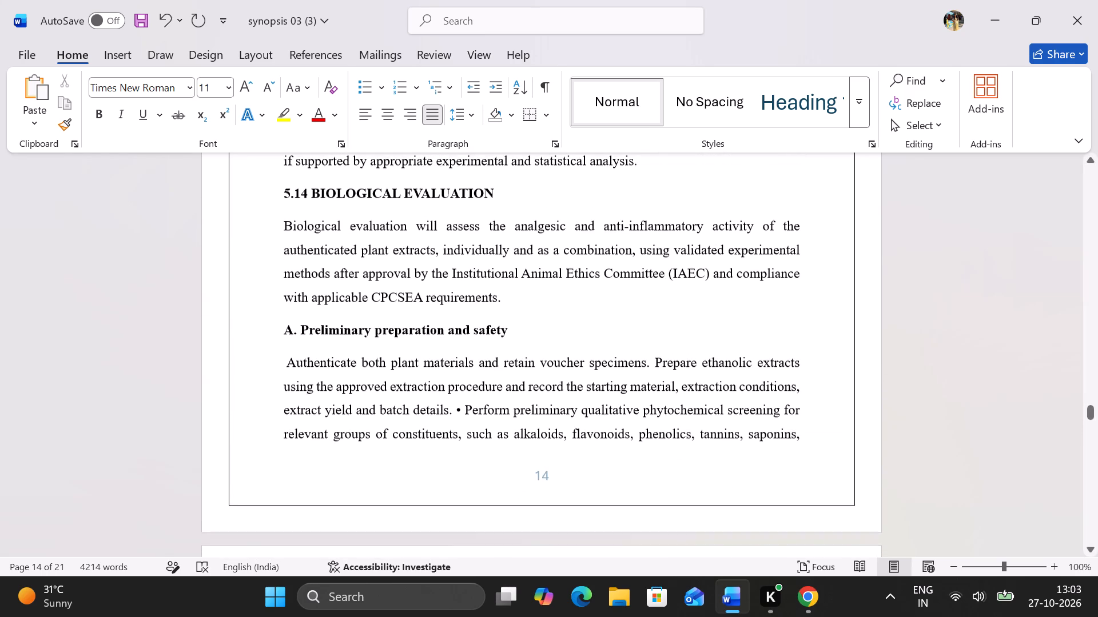
pyautogui.scroll(-2, 519, 364)
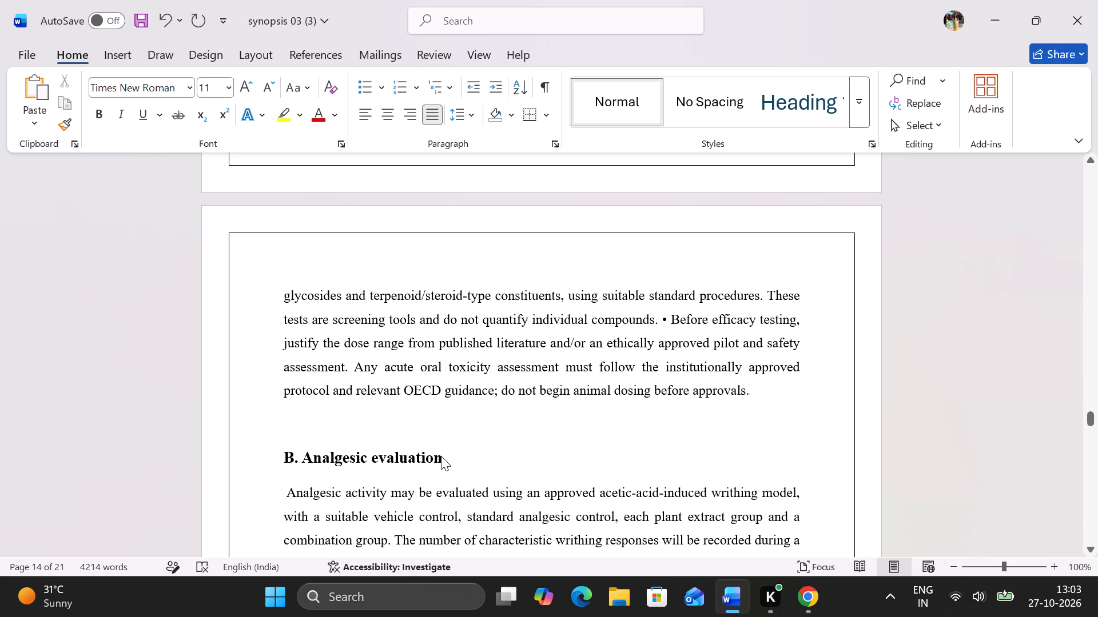
pyautogui.moveTo(441, 456); pyautogui.dragTo(258, 446)
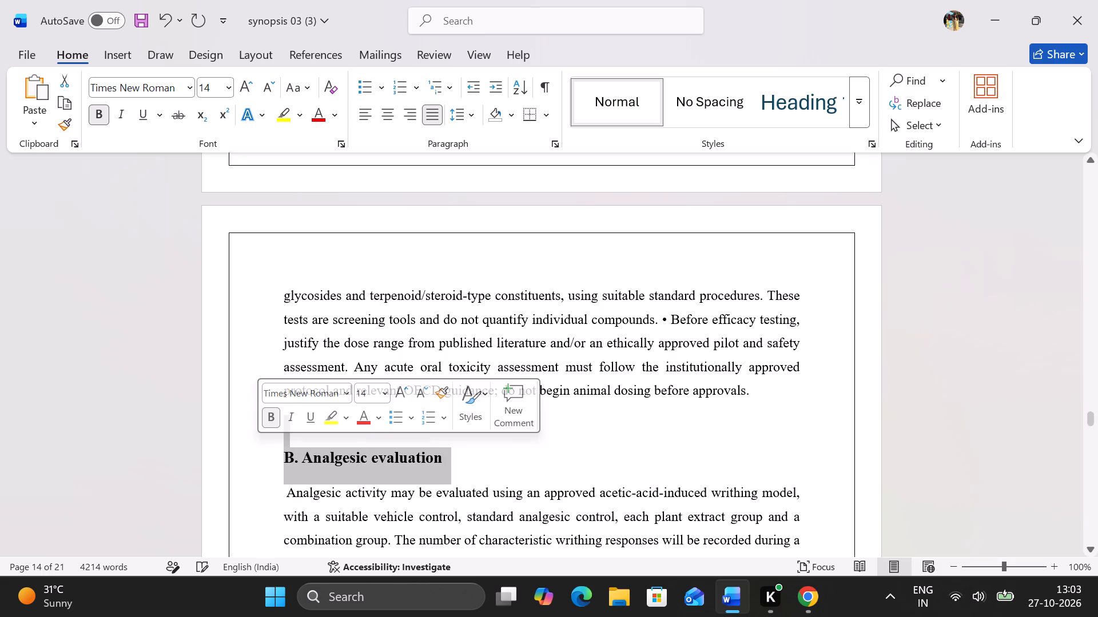
pyautogui.click(265, 87)
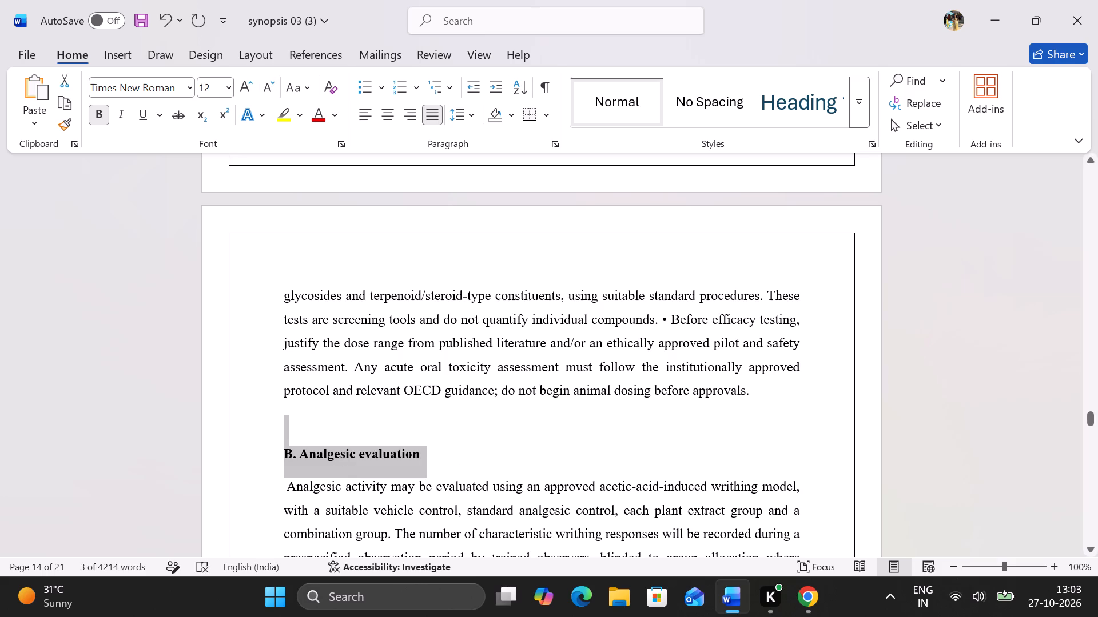
# Reduce the "C. Anti-inflammatory evaluation" and "D. Comparison, outcomes and analysis" subheadings together to 12 pt.
pyautogui.scroll(-4, 564, 491)
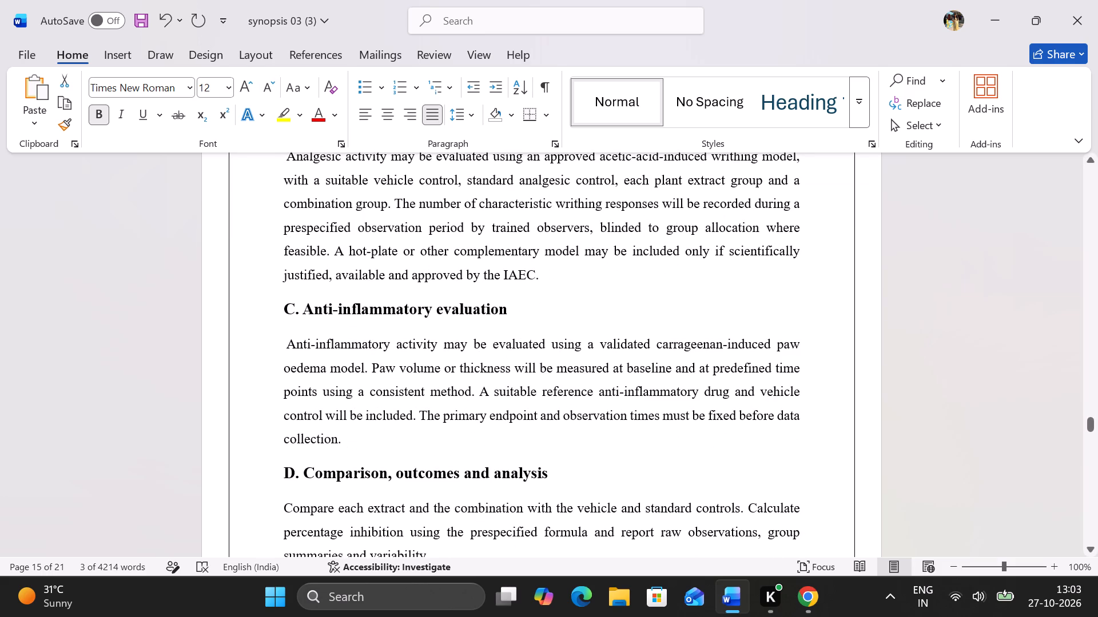
pyautogui.moveTo(515, 307); pyautogui.dragTo(268, 322)
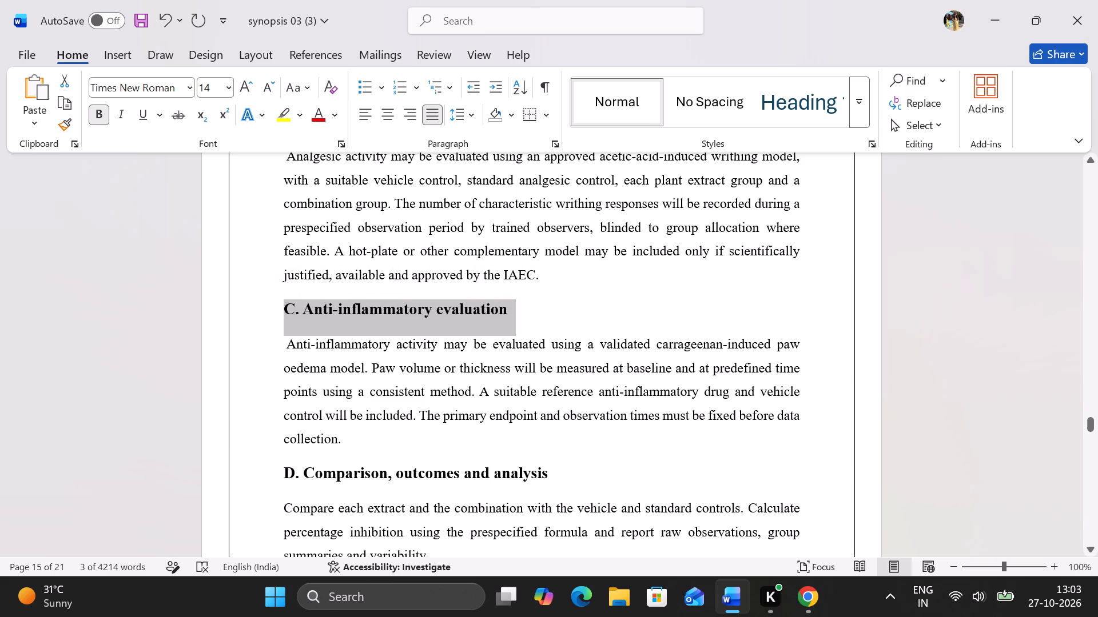
pyautogui.keyDown('ctrl'); pyautogui.moveTo(554, 472); pyautogui.dragTo(296, 468); pyautogui.keyUp('ctrl')
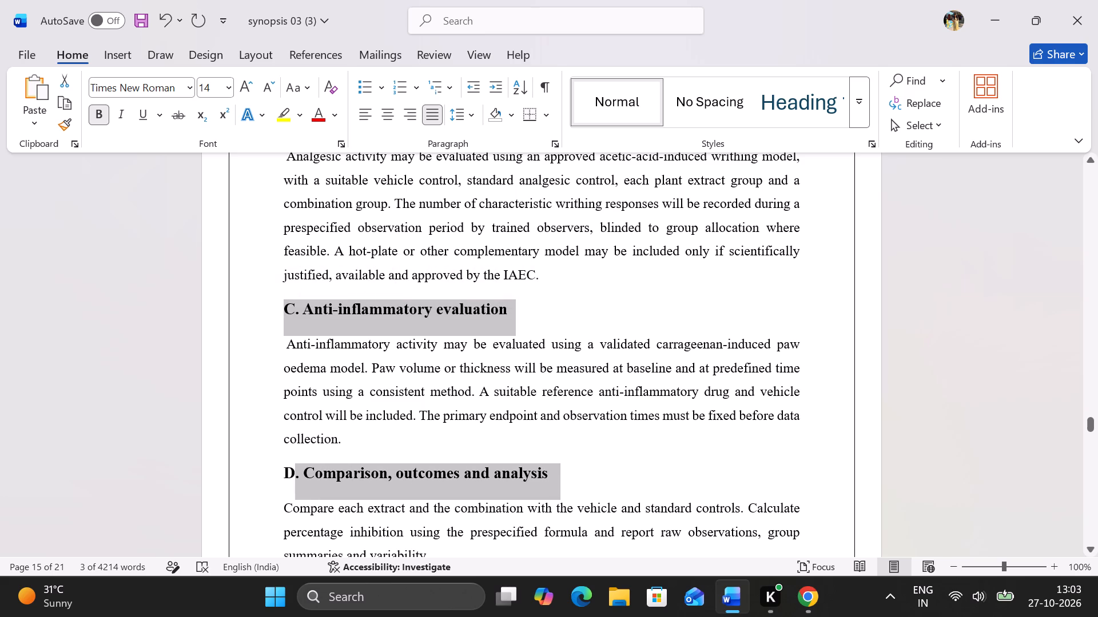
pyautogui.keyDown('ctrl'); pyautogui.moveTo(296, 468); pyautogui.dragTo(282, 471); pyautogui.keyUp('ctrl')
pyautogui.scroll(-3, 282, 471)
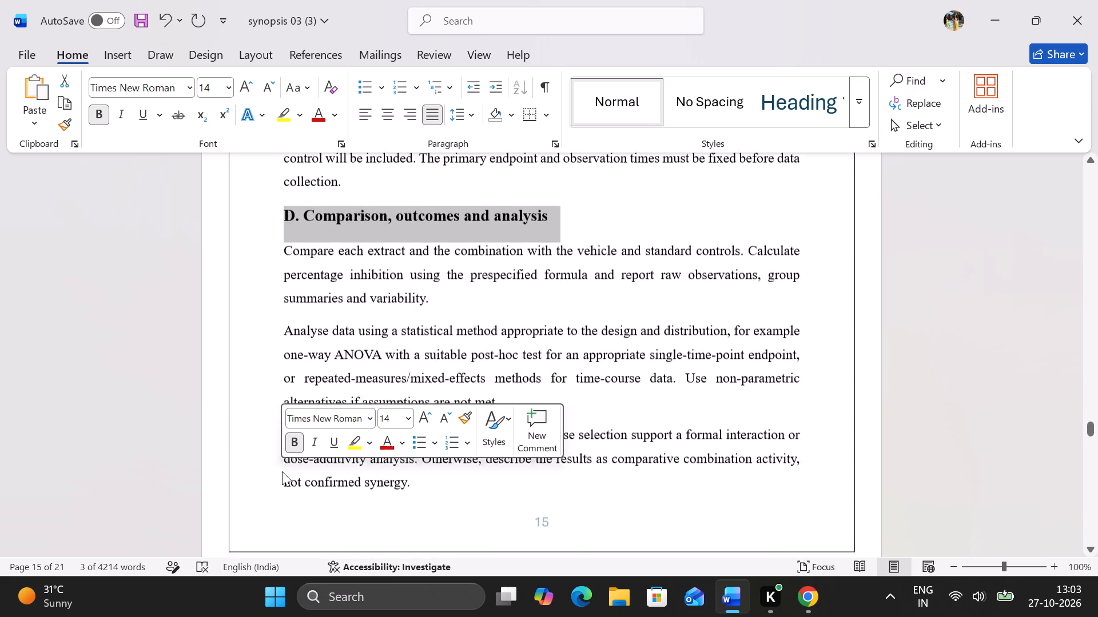
pyautogui.scroll(-2, 282, 471)
pyautogui.scroll(4, 282, 471)
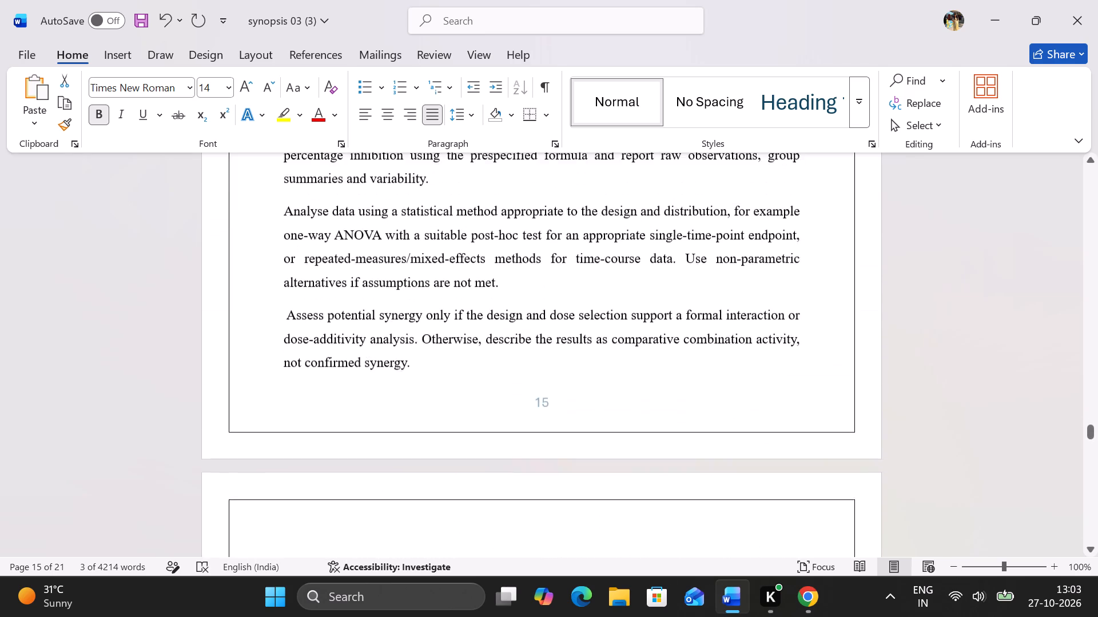
pyautogui.scroll(1, 282, 471)
pyautogui.click(269, 84)
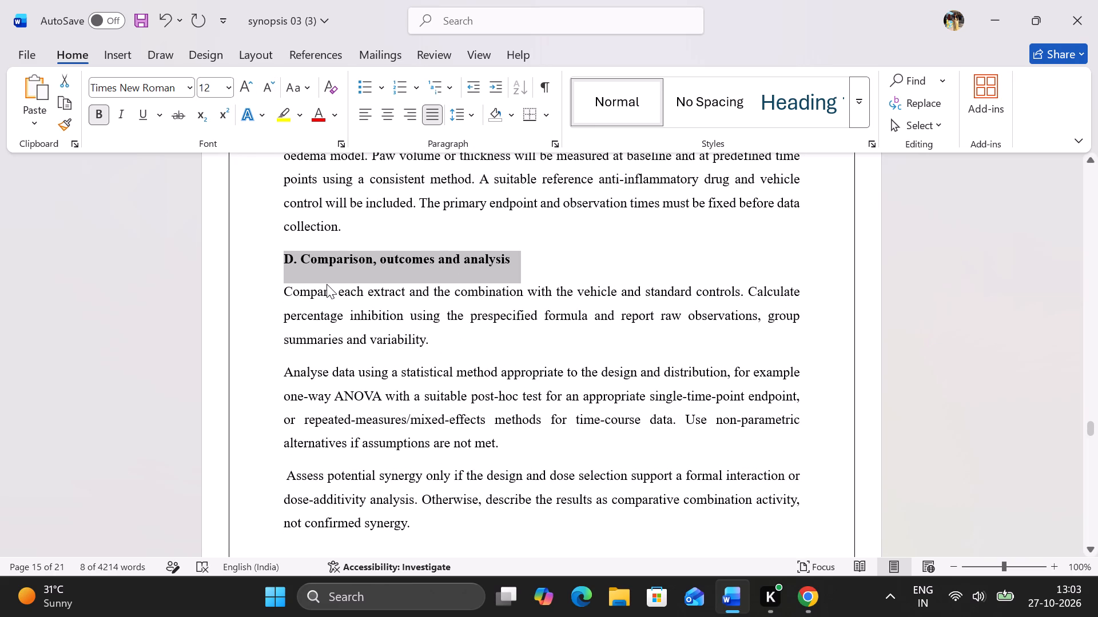
pyautogui.click(408, 343)
pyautogui.click(476, 354)
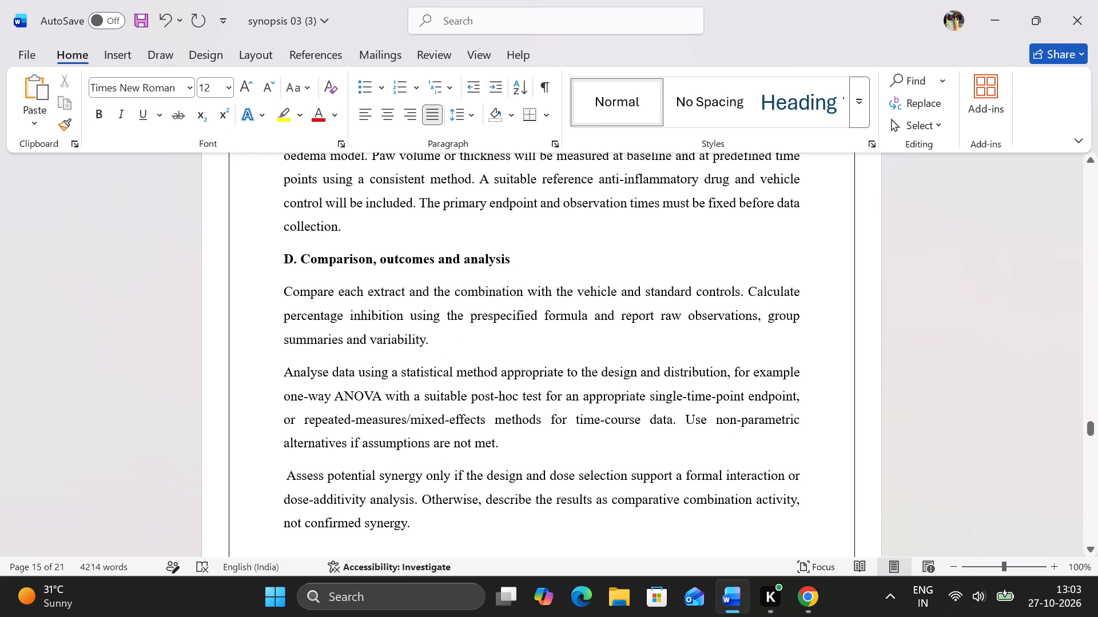
# Reduce the "E. Animal welfare and reporting" subheading to 12 pt.
pyautogui.scroll(-4, 476, 354)
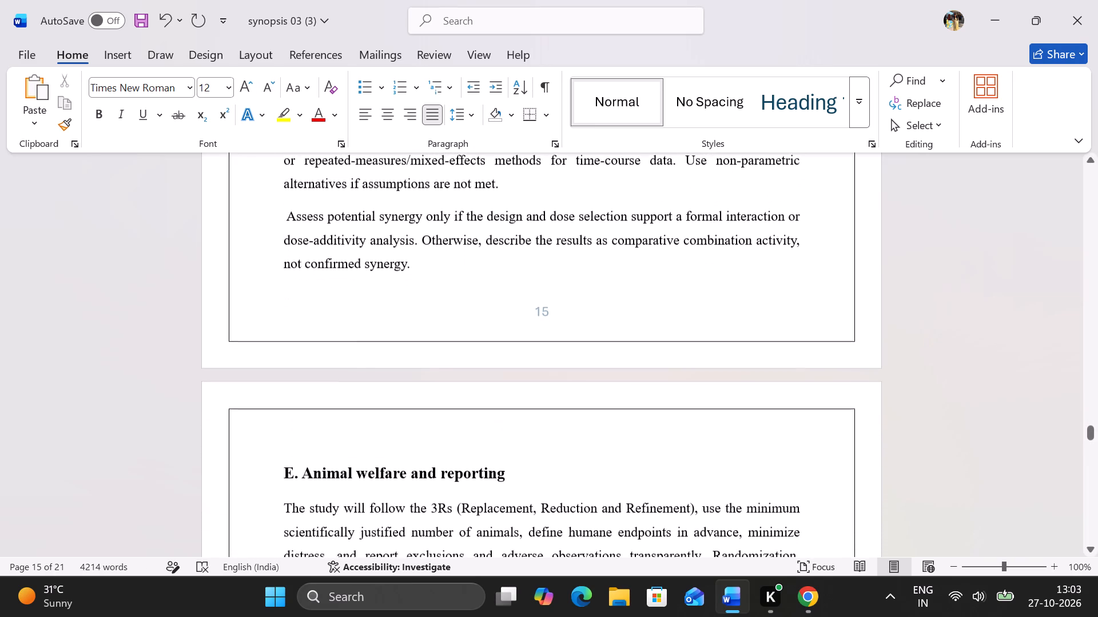
pyautogui.scroll(-2, 476, 354)
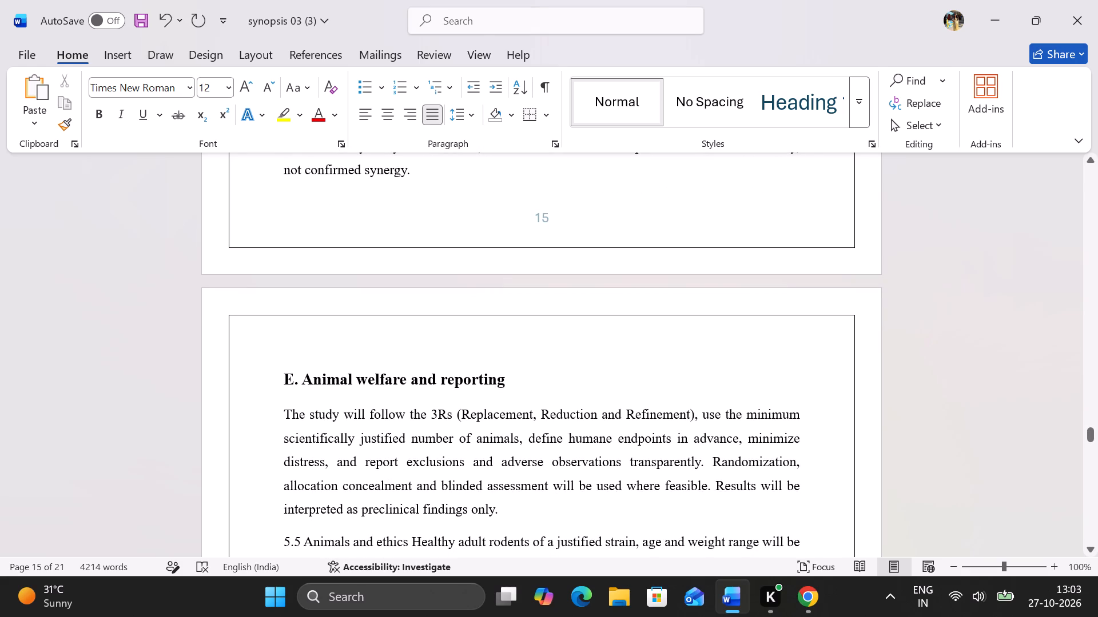
pyautogui.scroll(-1, 511, 381)
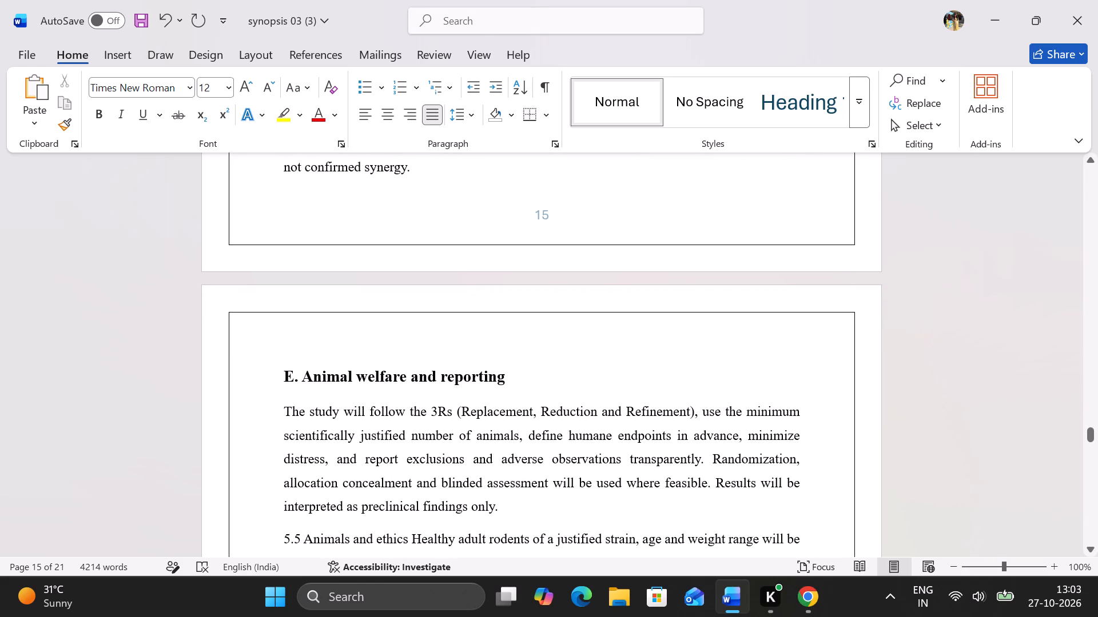
pyautogui.keyDown('ctrl'); pyautogui.moveTo(515, 374); pyautogui.dragTo(283, 360); pyautogui.keyUp('ctrl')
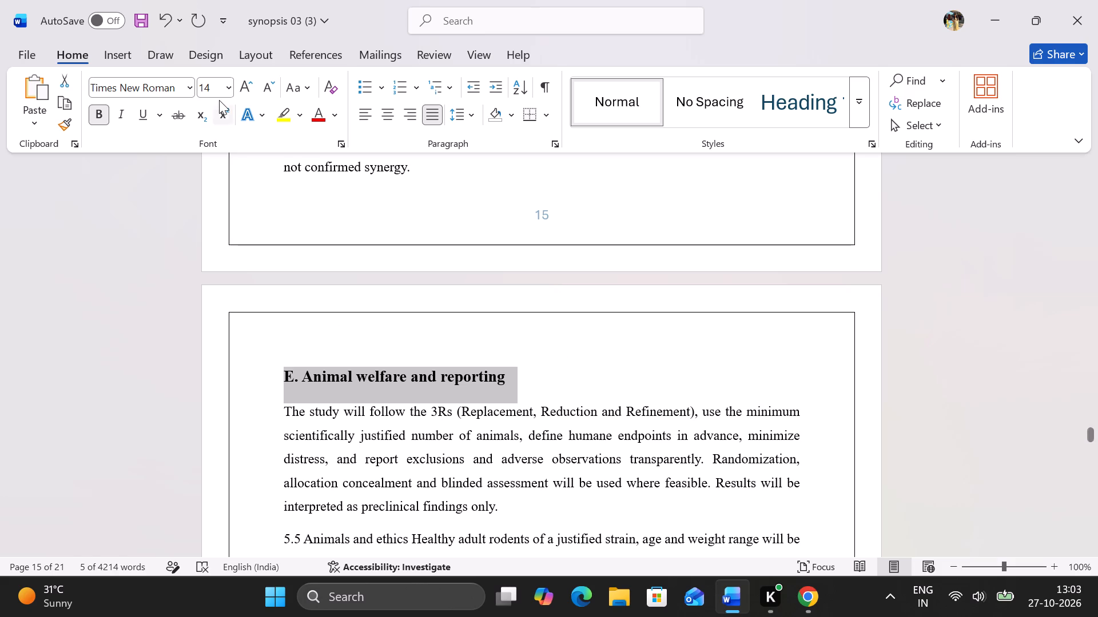
pyautogui.keyDown('ctrl'); pyautogui.click(268, 88); pyautogui.keyUp('ctrl')
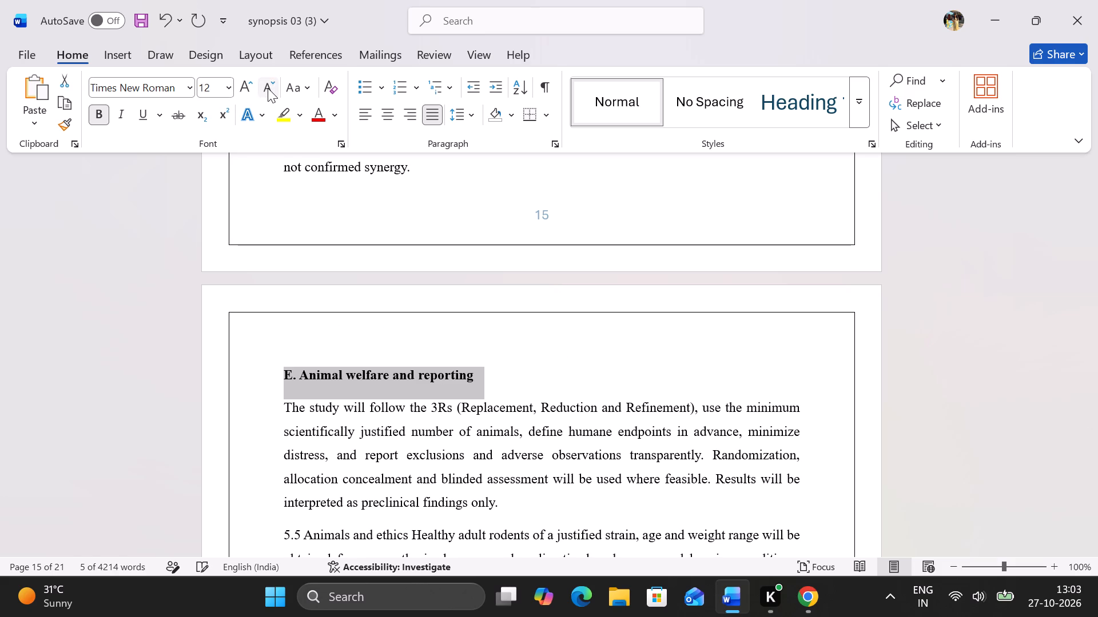
# Review sections 5.5 to 5.7 and check the spelling suggestions for "ProGroup" in the 5.7 heading.
pyautogui.scroll(-2, 568, 384)
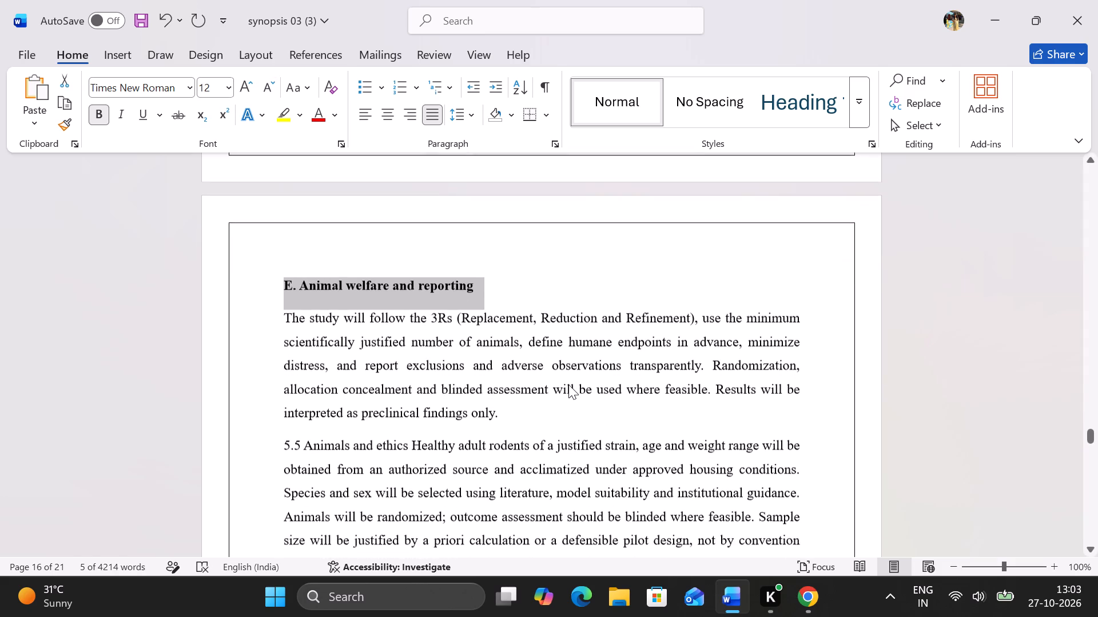
pyautogui.scroll(-1, 568, 384)
pyautogui.scroll(1, 568, 384)
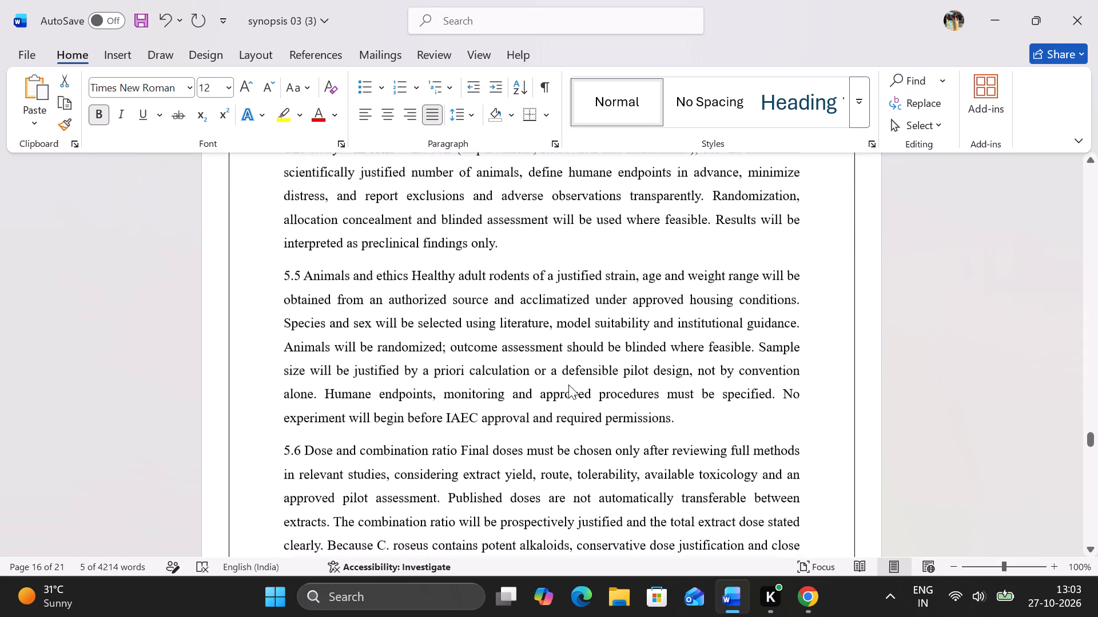
pyautogui.scroll(-2, 568, 384)
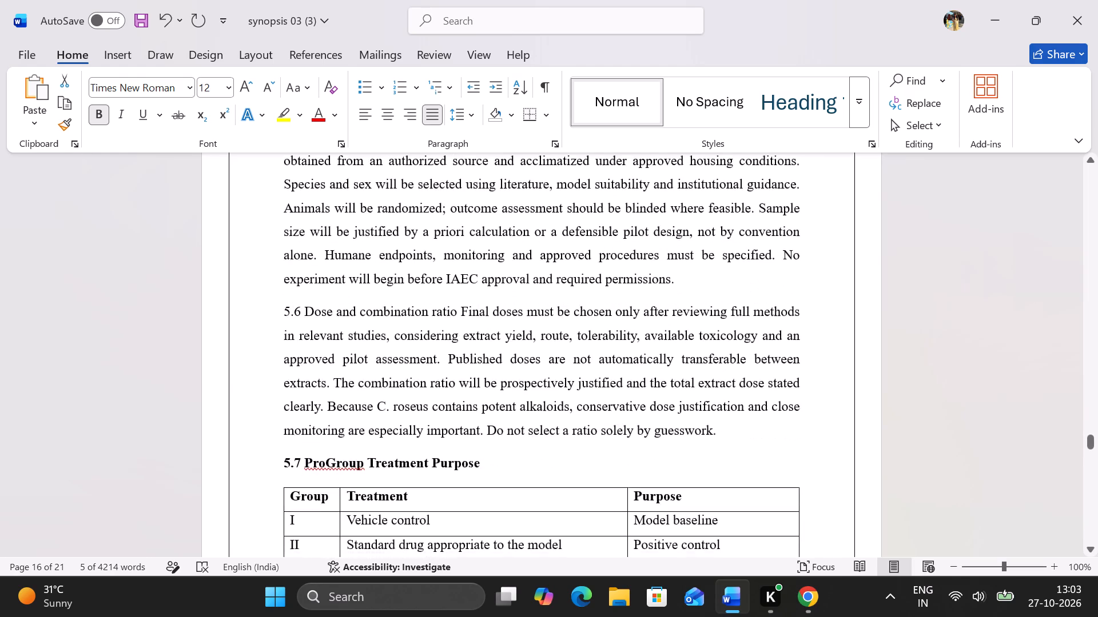
pyautogui.scroll(-1, 568, 384)
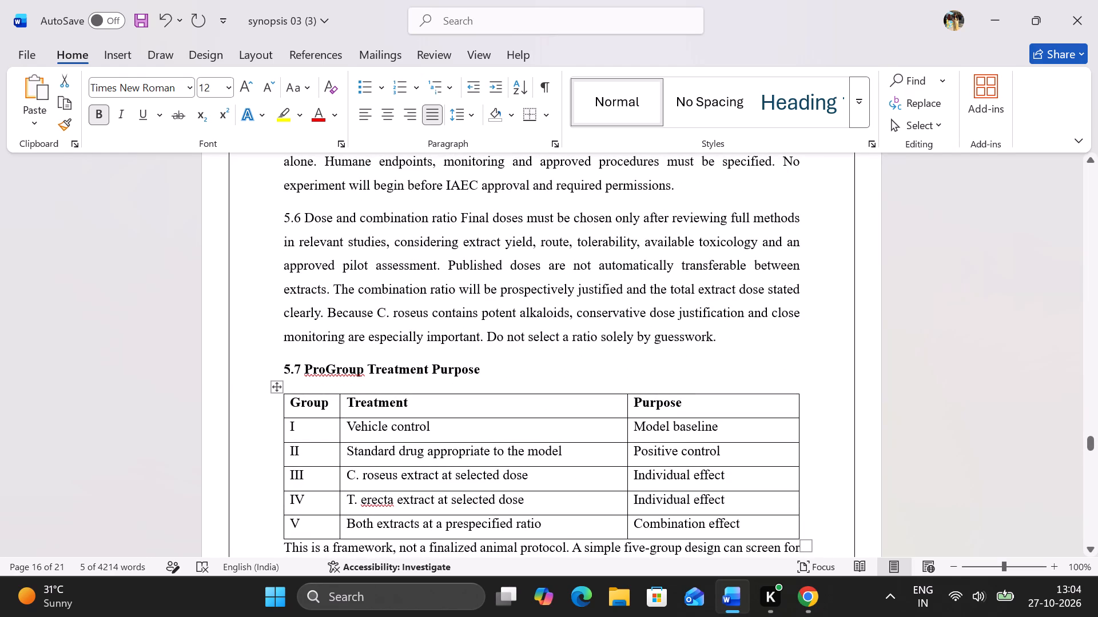
pyautogui.click(467, 380)
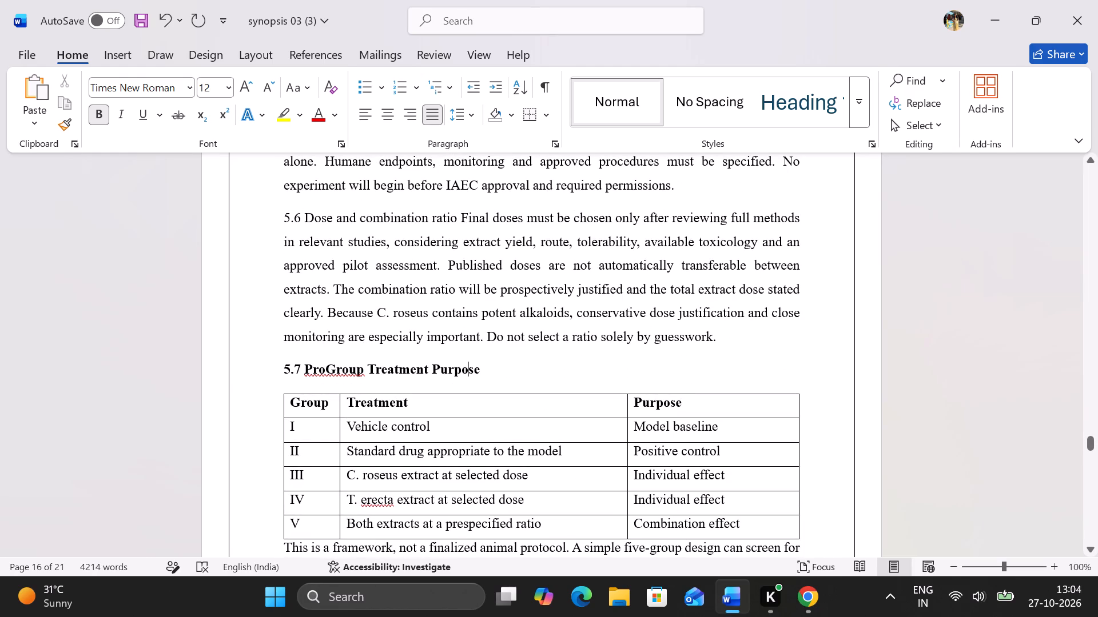
pyautogui.scroll(-1, 521, 378)
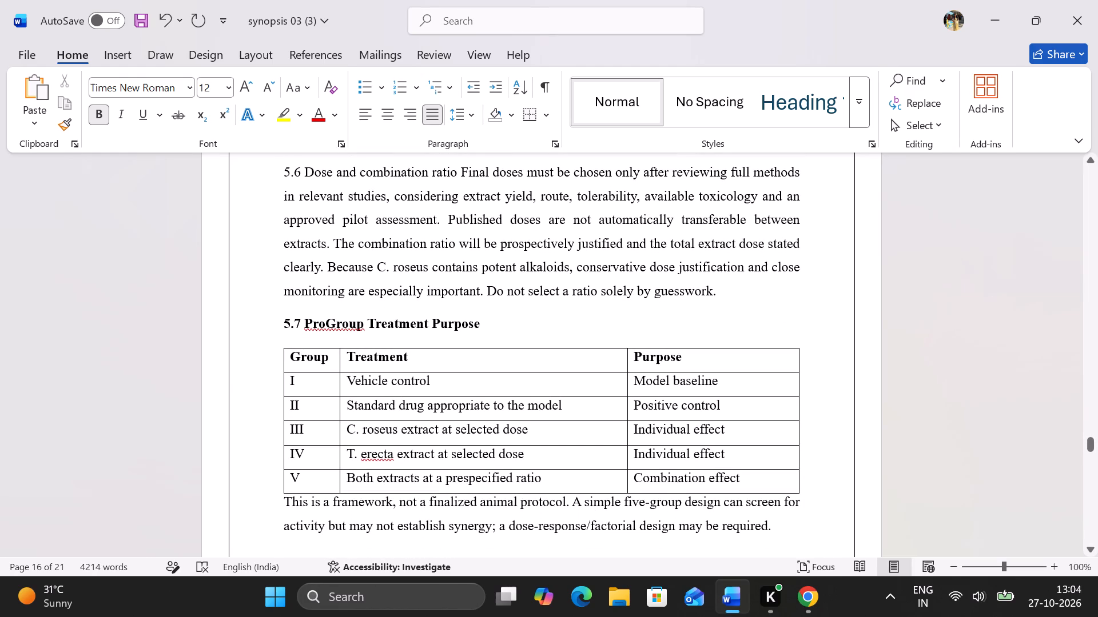
pyautogui.click(320, 326)
pyautogui.rightClick(320, 326)
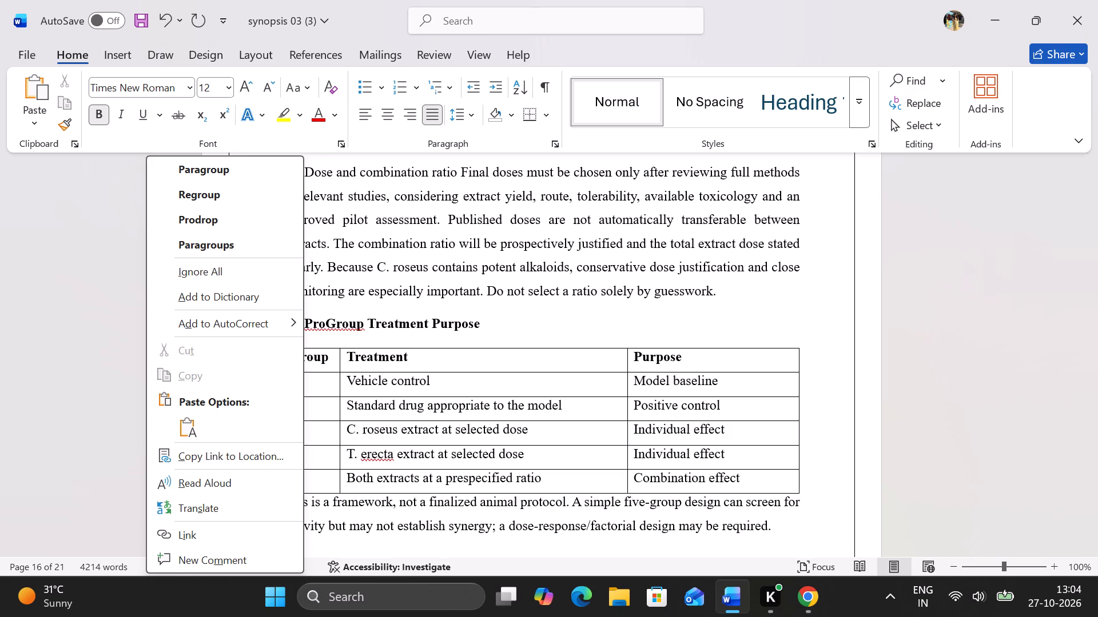
pyautogui.click(519, 330)
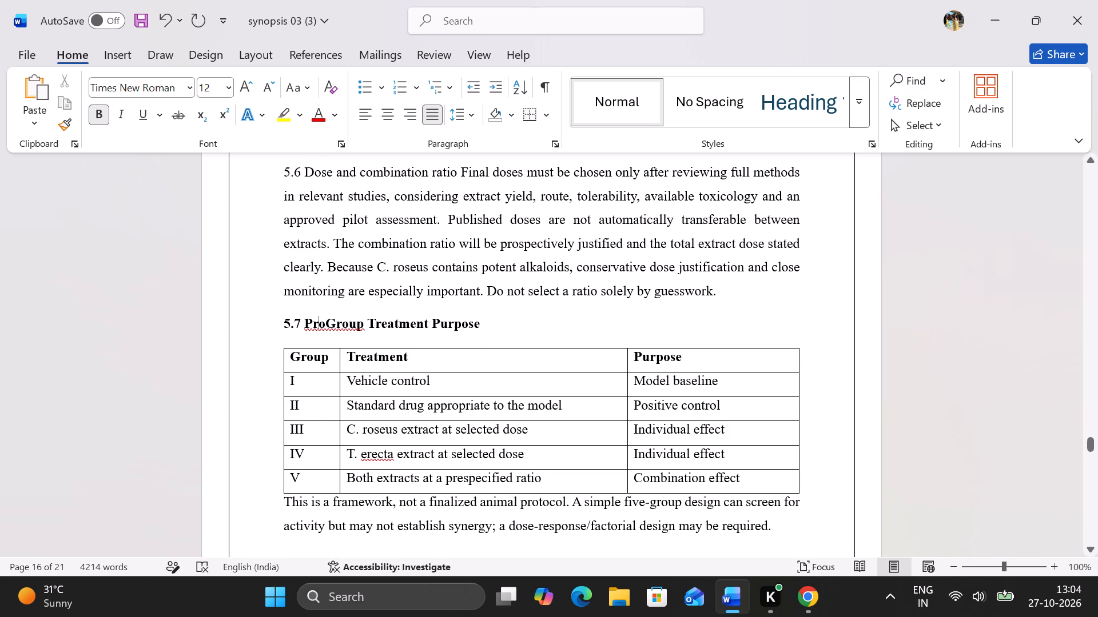
# Enlarge the "5.8 Analgesic activity" heading to 14 pt.
pyautogui.scroll(-3, 519, 330)
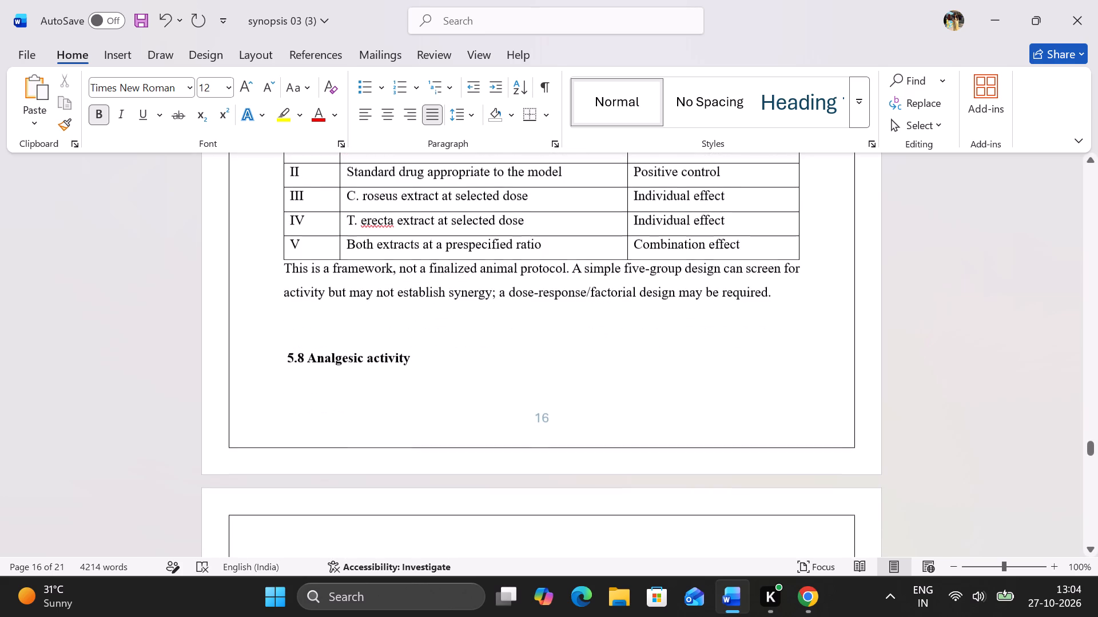
pyautogui.scroll(-2, 519, 330)
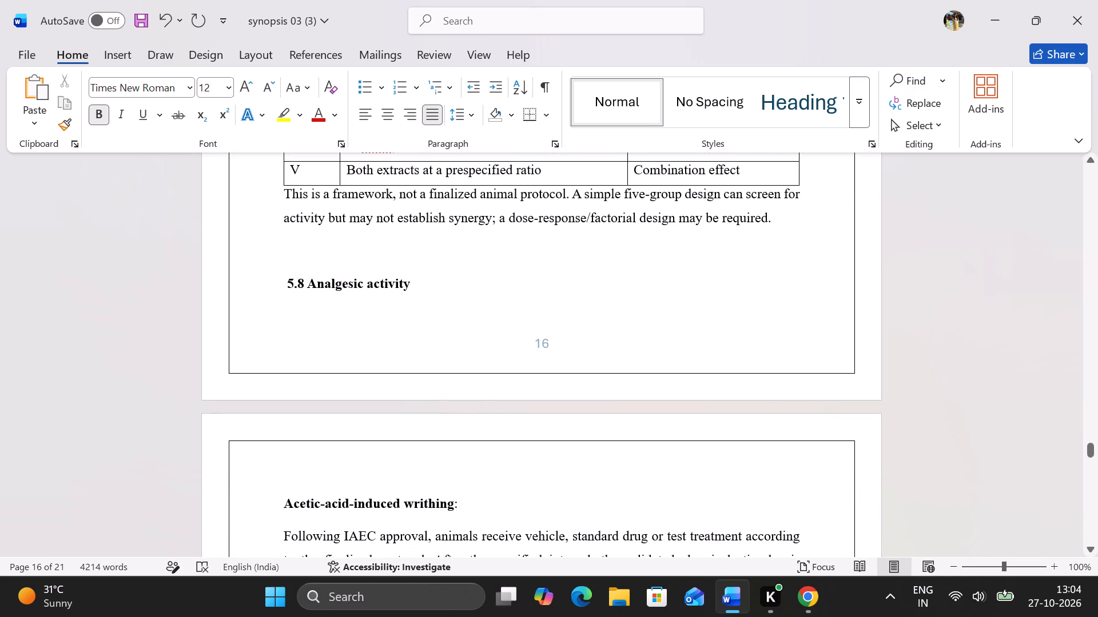
pyautogui.keyDown('ctrl'); pyautogui.moveTo(415, 276); pyautogui.dragTo(399, 278); pyautogui.keyUp('ctrl')
pyautogui.keyDown('ctrl'); pyautogui.moveTo(399, 278); pyautogui.dragTo(287, 298); pyautogui.keyUp('ctrl')
pyautogui.click(241, 90)
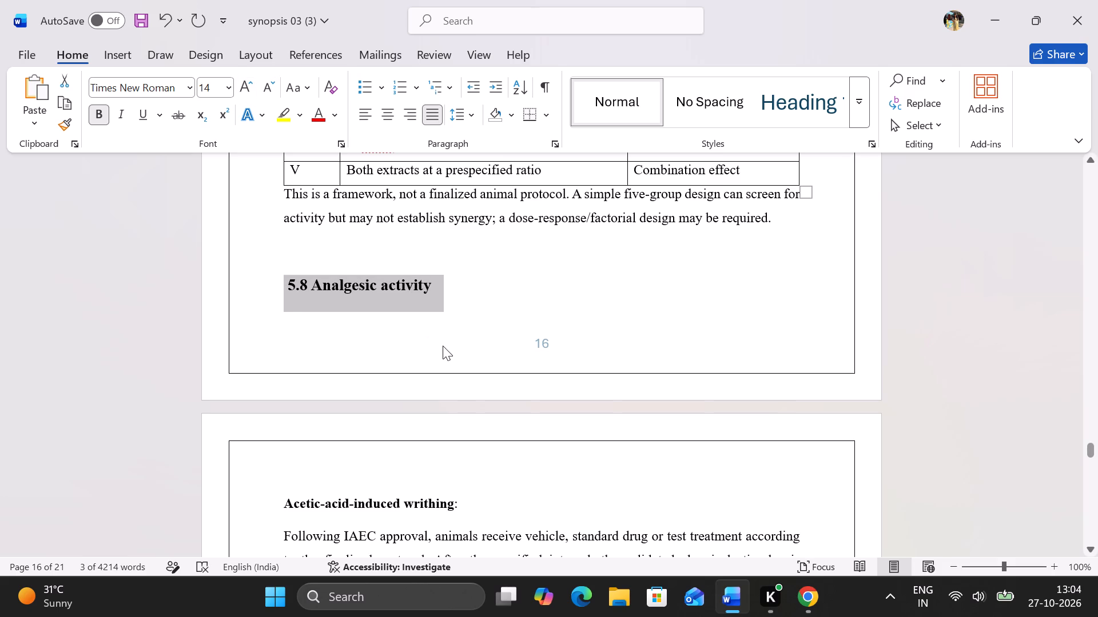
pyautogui.click(498, 325)
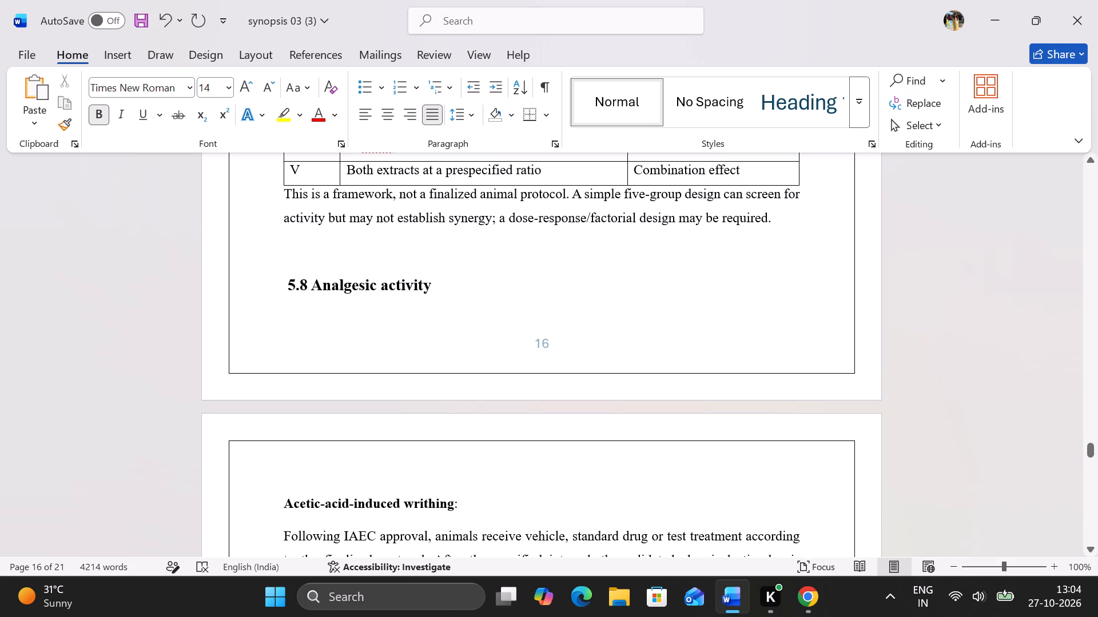
# Insert a line break before the "5.8 Analgesic activity" heading to push it onto the following page.
pyautogui.click(287, 282)
pyautogui.press('Return')
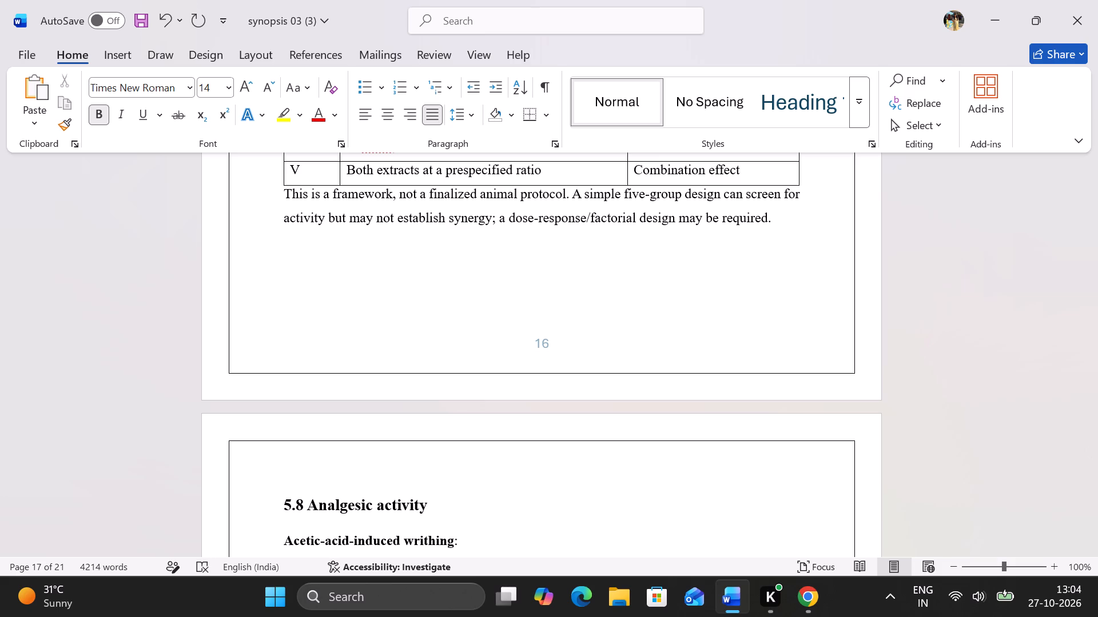
# Add a blank line above the "5.7 ProGroup Treatment Purpose" heading.
pyautogui.scroll(3, 340, 234)
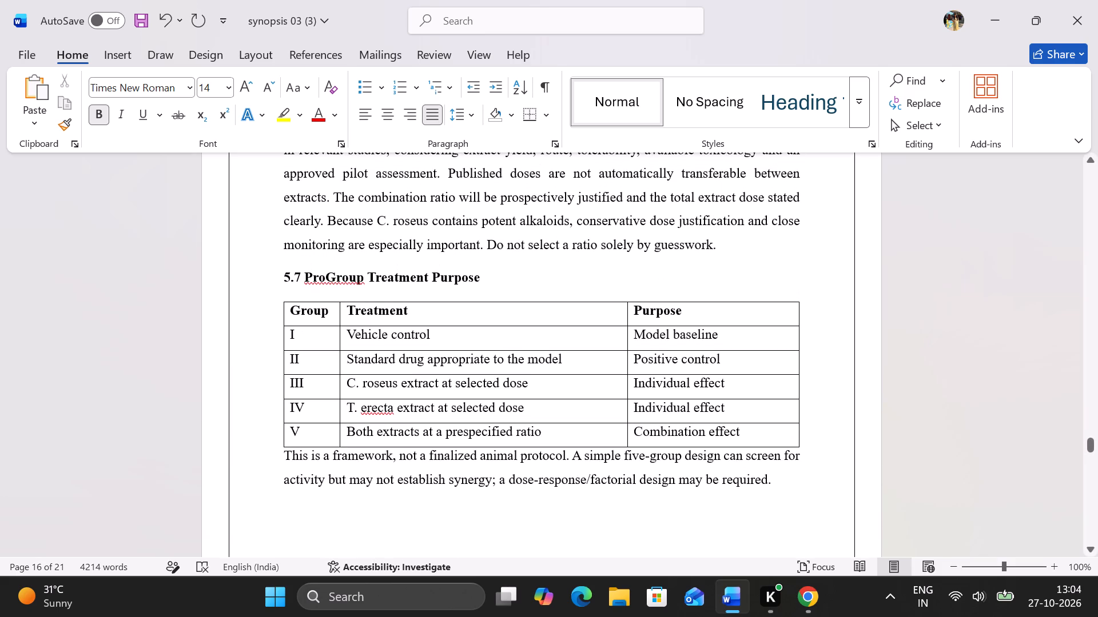
pyautogui.click(279, 279)
pyautogui.press('Return')
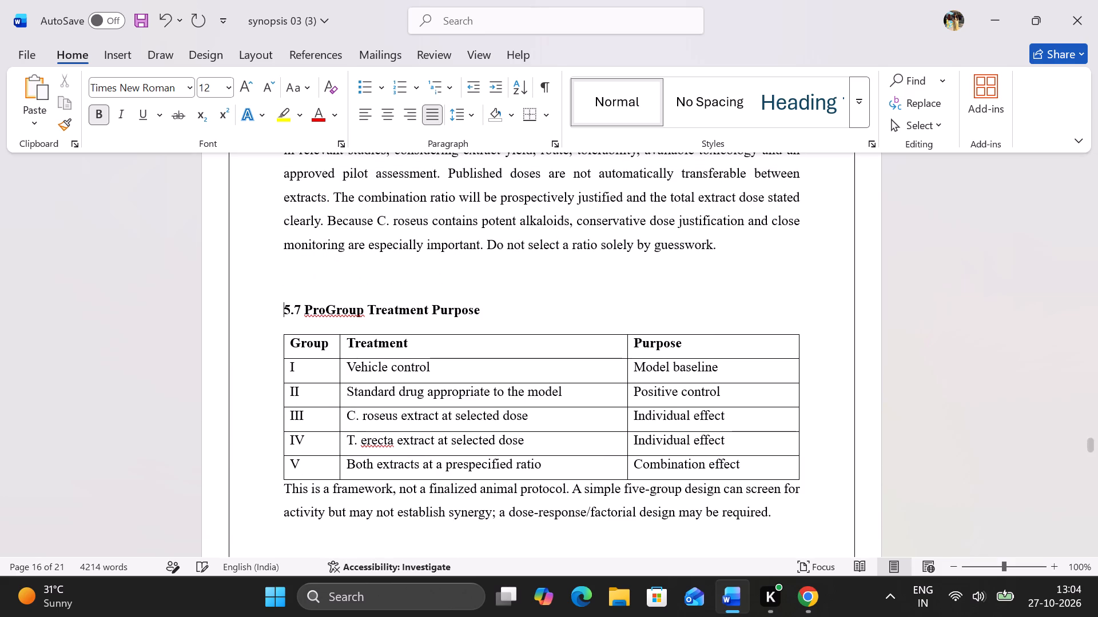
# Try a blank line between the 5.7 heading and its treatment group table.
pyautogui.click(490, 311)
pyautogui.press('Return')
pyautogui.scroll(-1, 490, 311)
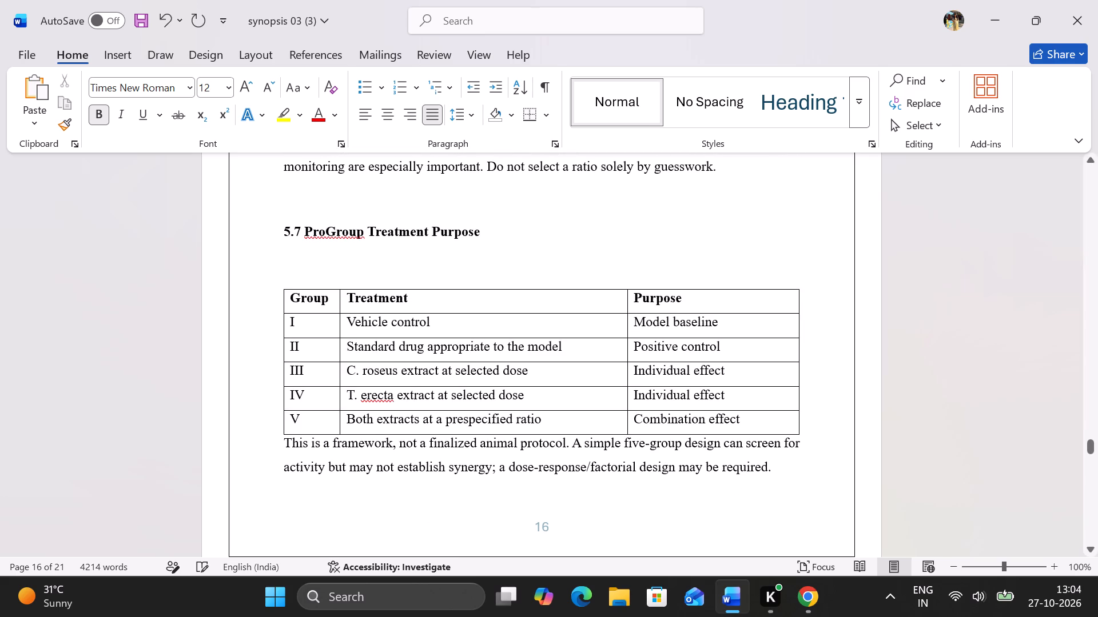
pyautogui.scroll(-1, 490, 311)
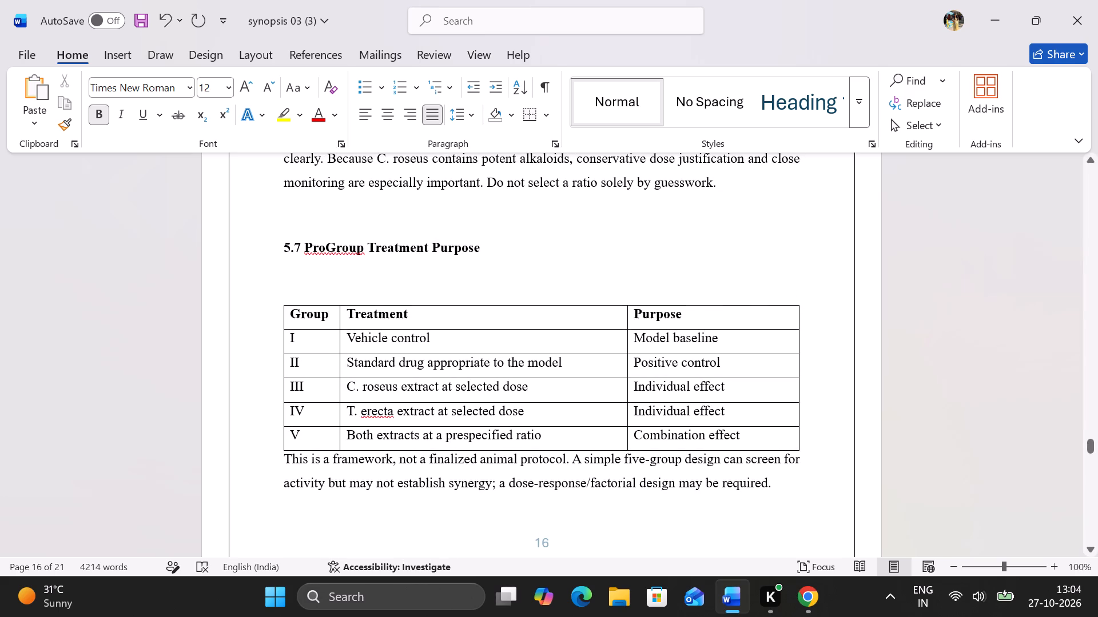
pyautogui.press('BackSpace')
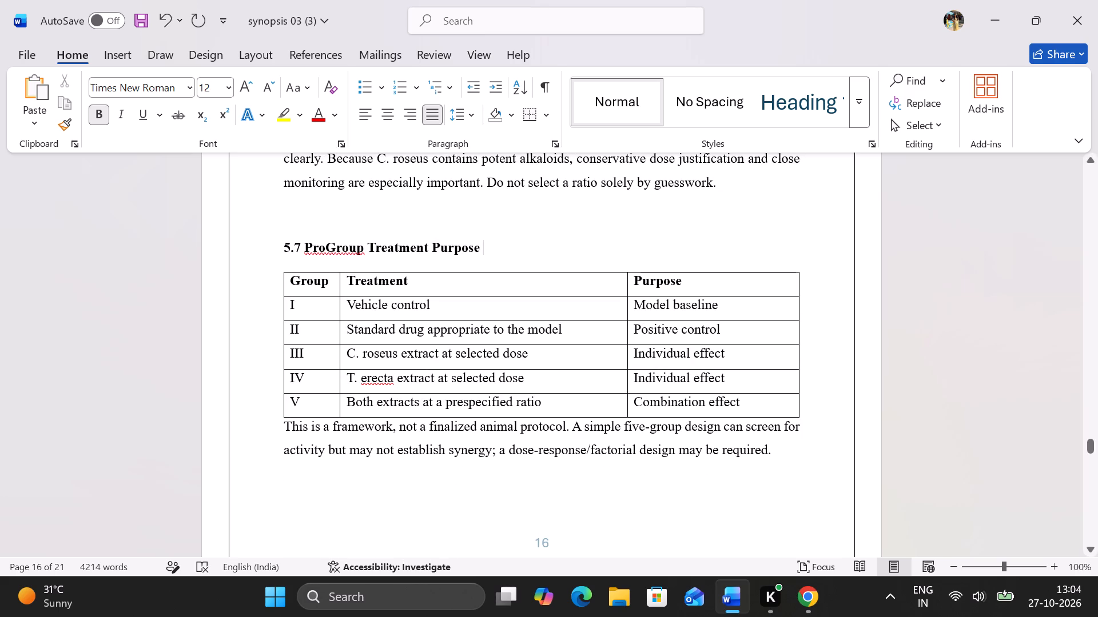
# Insert a blank line between the treatment group table and the "This is a framework" paragraph.
pyautogui.click(287, 427)
pyautogui.press('Return')
# Remove the blank lines above the "5.8 Analgesic activity" heading so it starts at the top of page 17.
pyautogui.scroll(-1, 437, 375)
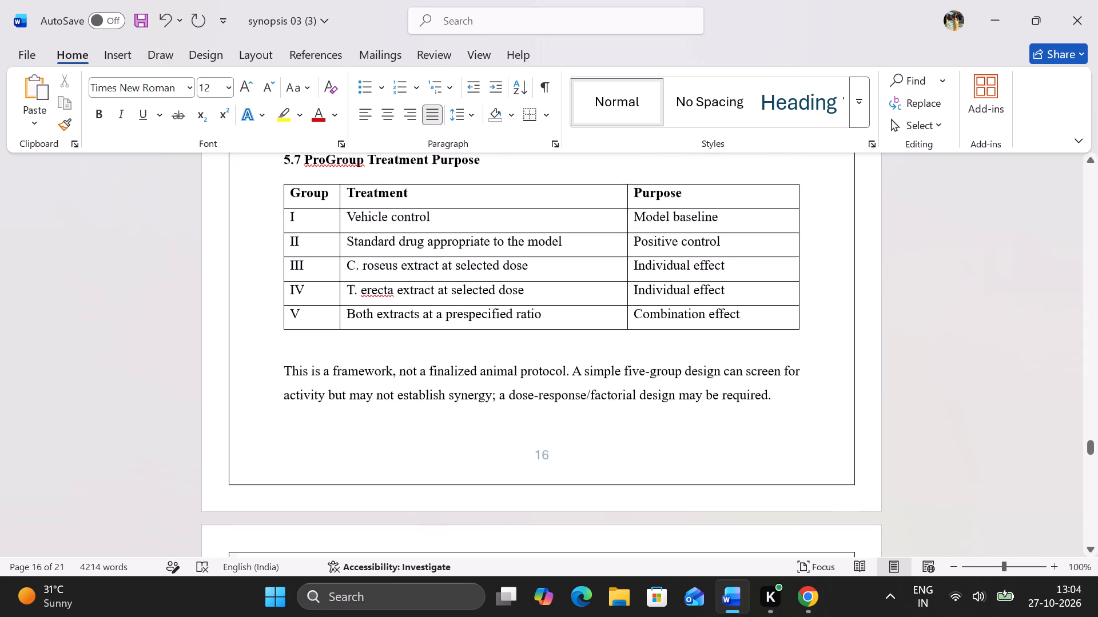
pyautogui.scroll(-3, 437, 375)
pyautogui.scroll(1, 383, 361)
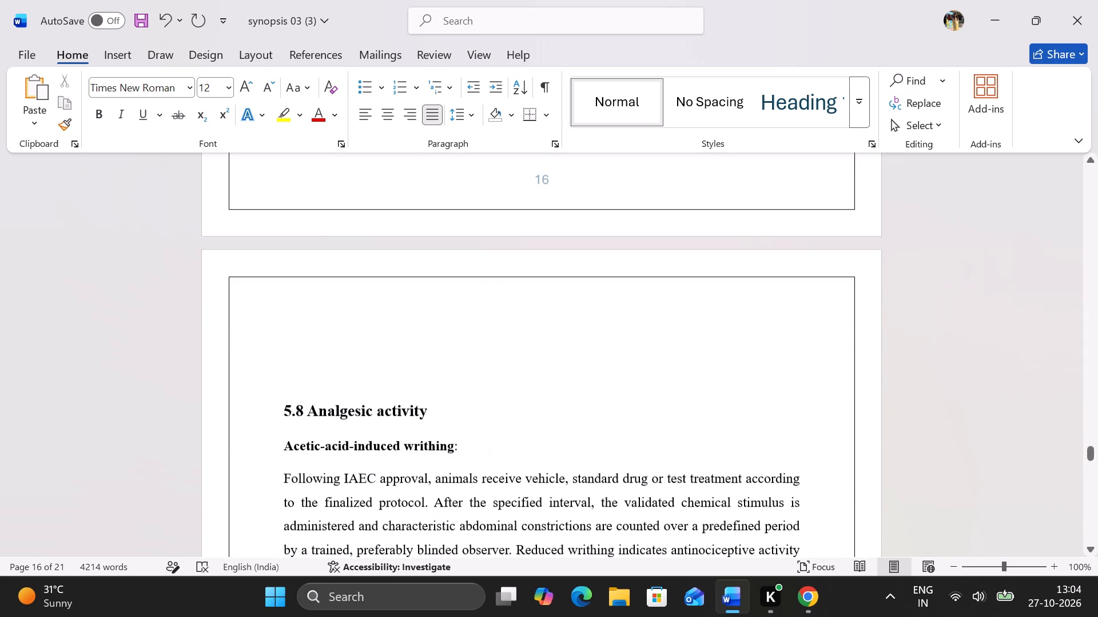
pyautogui.scroll(1, 383, 361)
pyautogui.click(282, 412)
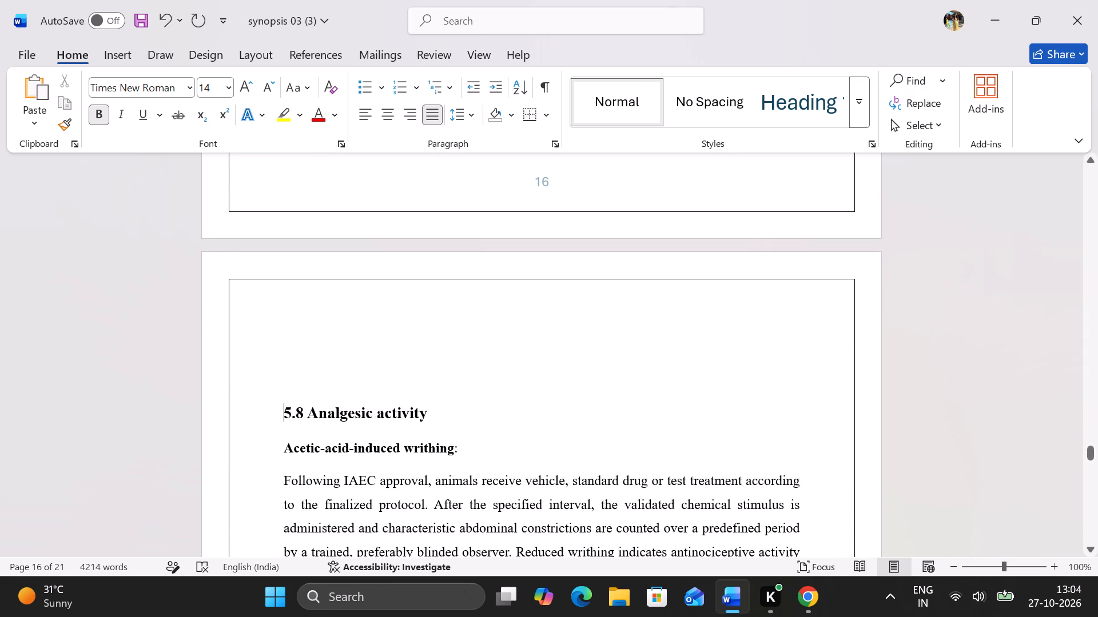
pyautogui.press('BackSpace')
pyautogui.press('BackSpace')
pyautogui.press('BackSpace')
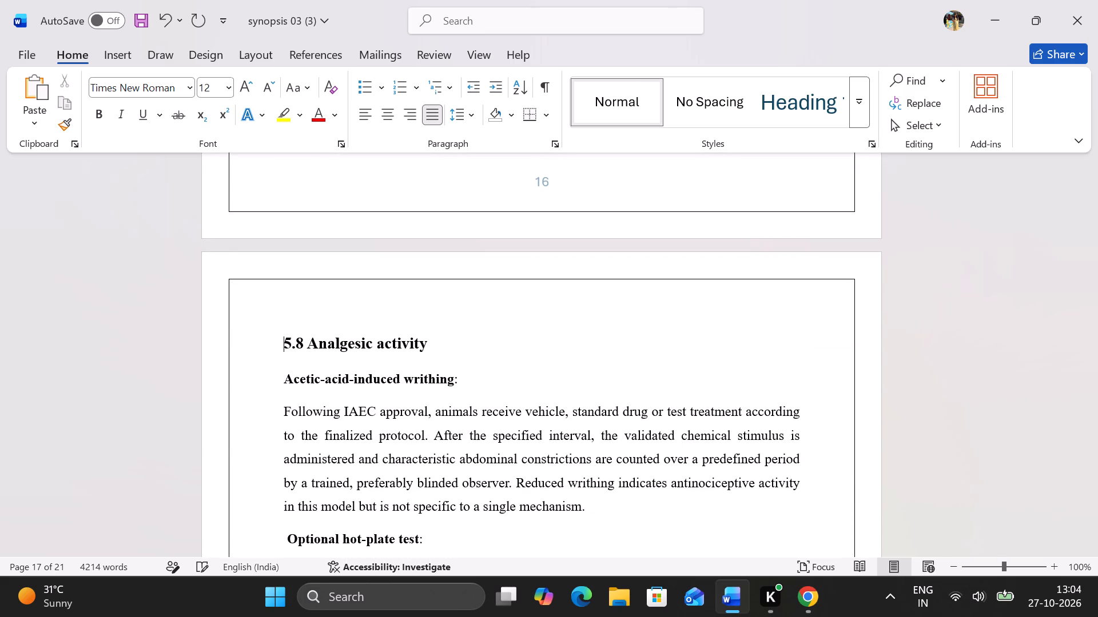
# Remove the stray leading spaces before "Optional hot-plate test", its body paragraph and "Percentage inhibition of writhing", keeping each on its own line.
pyautogui.scroll(-1, 282, 412)
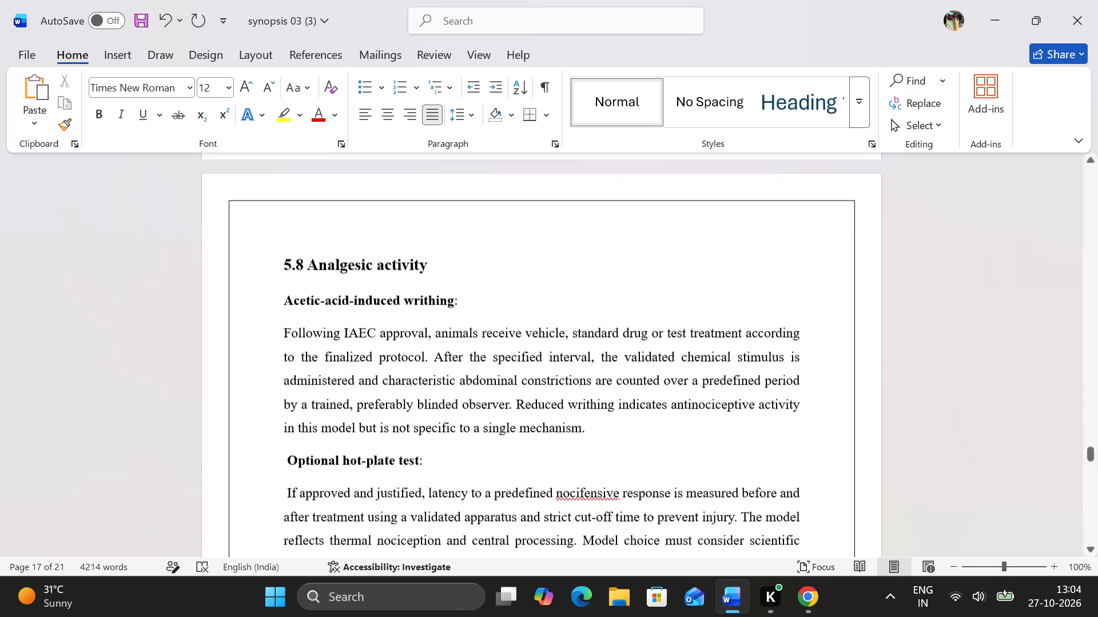
pyautogui.scroll(-3, 282, 412)
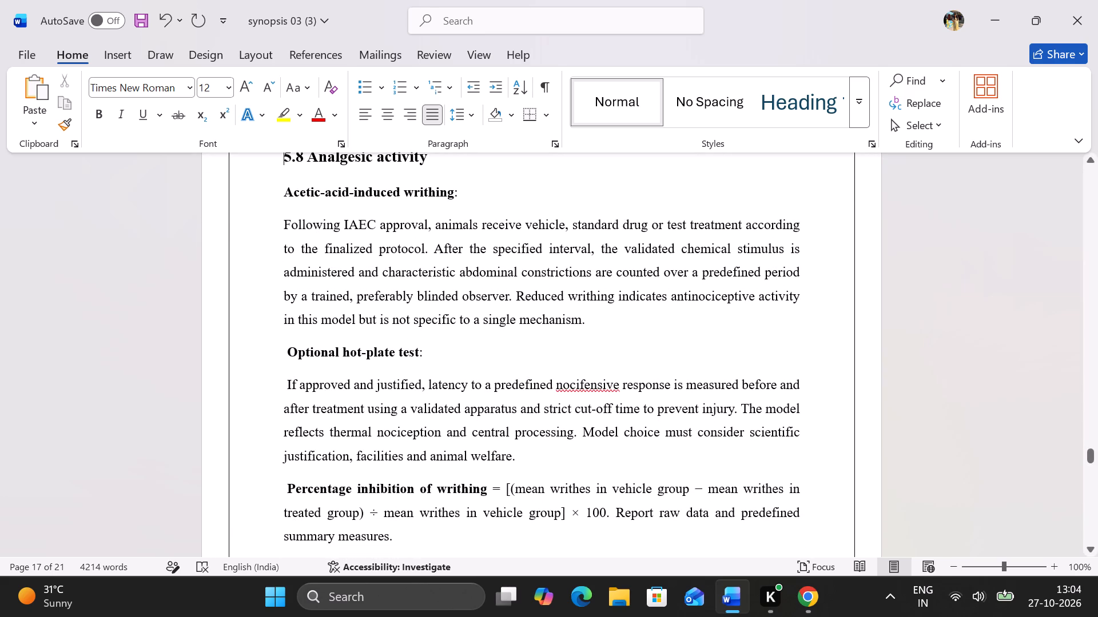
pyautogui.click(304, 352)
pyautogui.click(289, 352)
pyautogui.press('BackSpace')
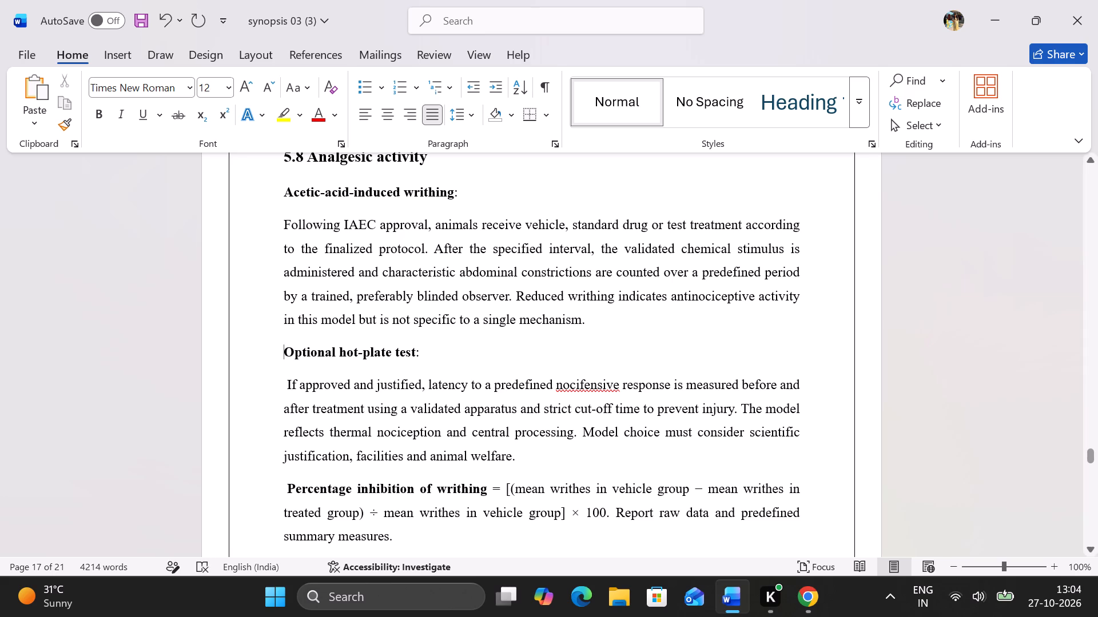
pyautogui.click(285, 383)
pyautogui.press('Delete')
pyautogui.press('BackSpace')
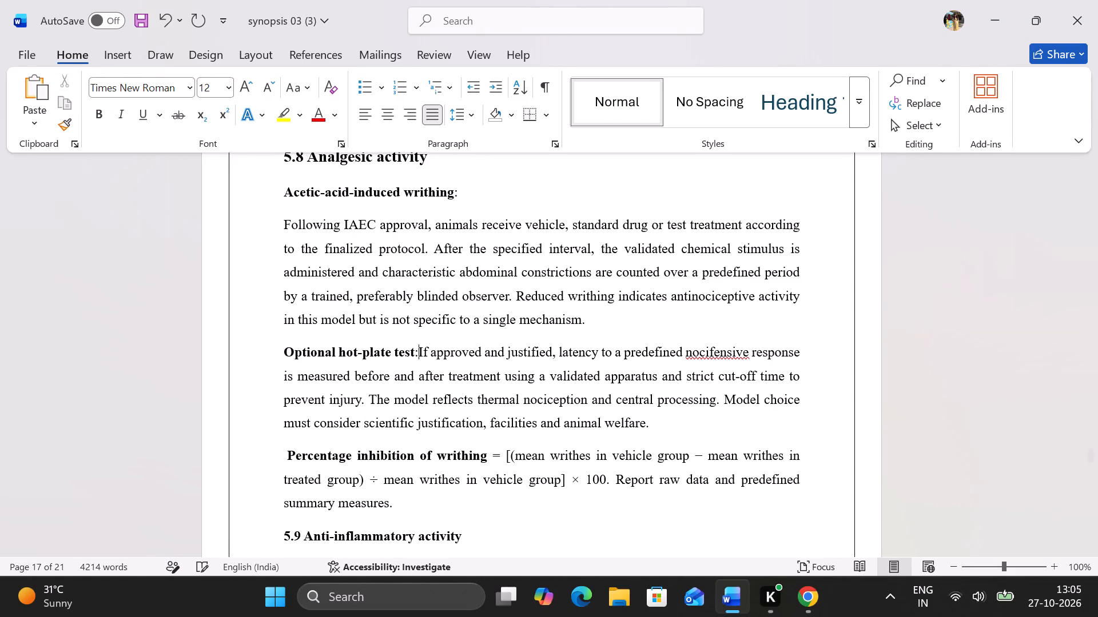
pyautogui.press('Return')
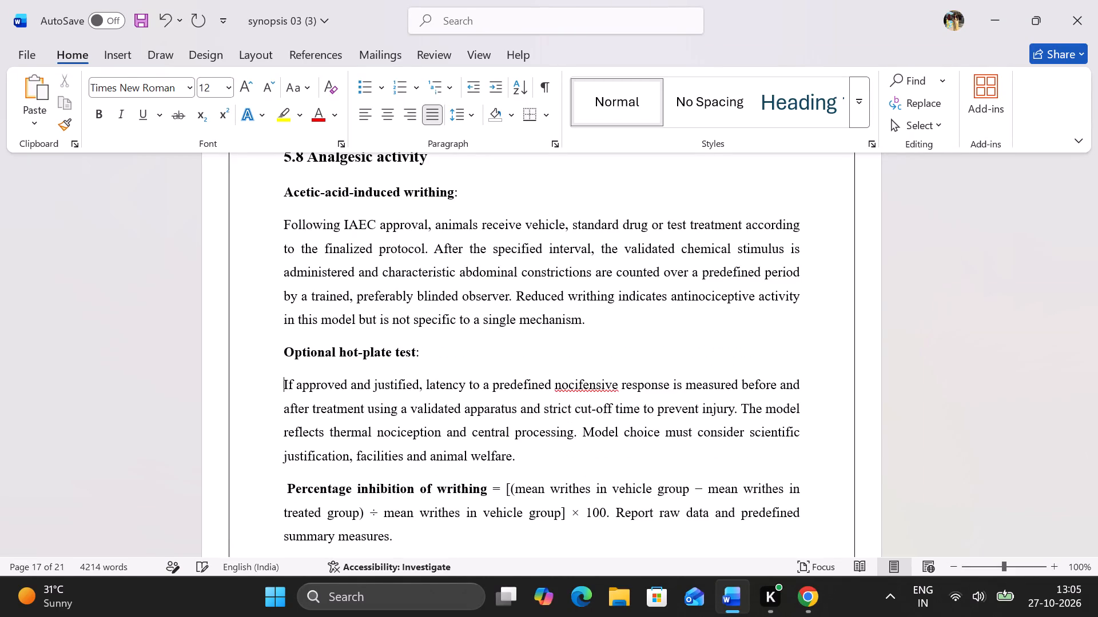
pyautogui.click(286, 489)
pyautogui.press('BackSpace')
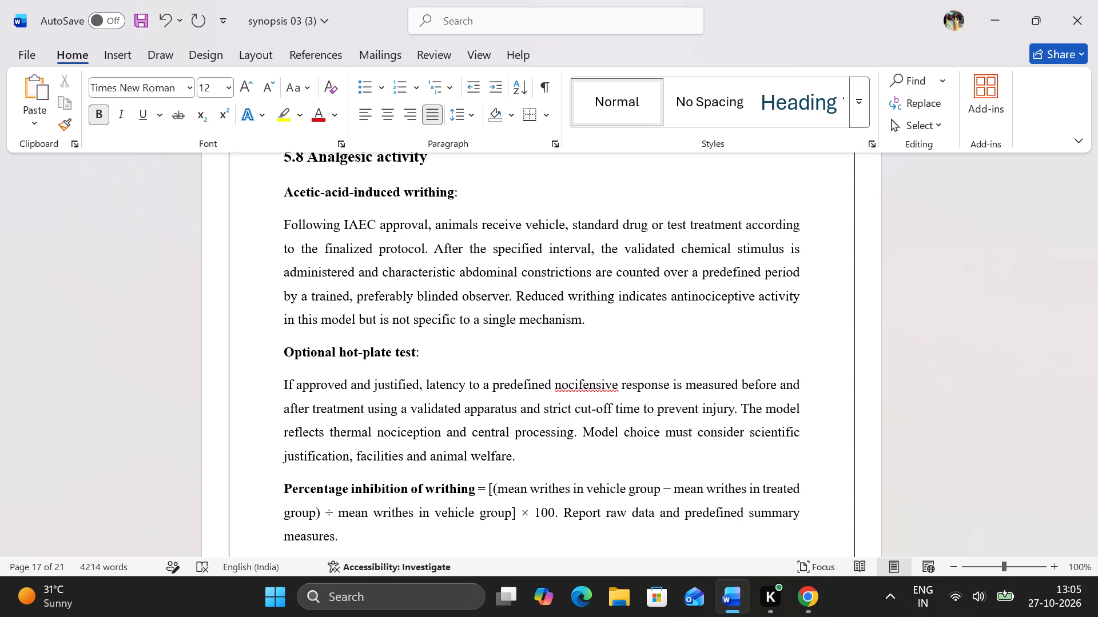
# Enlarge the "5.9 Anti-inflammatory activity" heading to 14 pt.
pyautogui.scroll(-2, 286, 489)
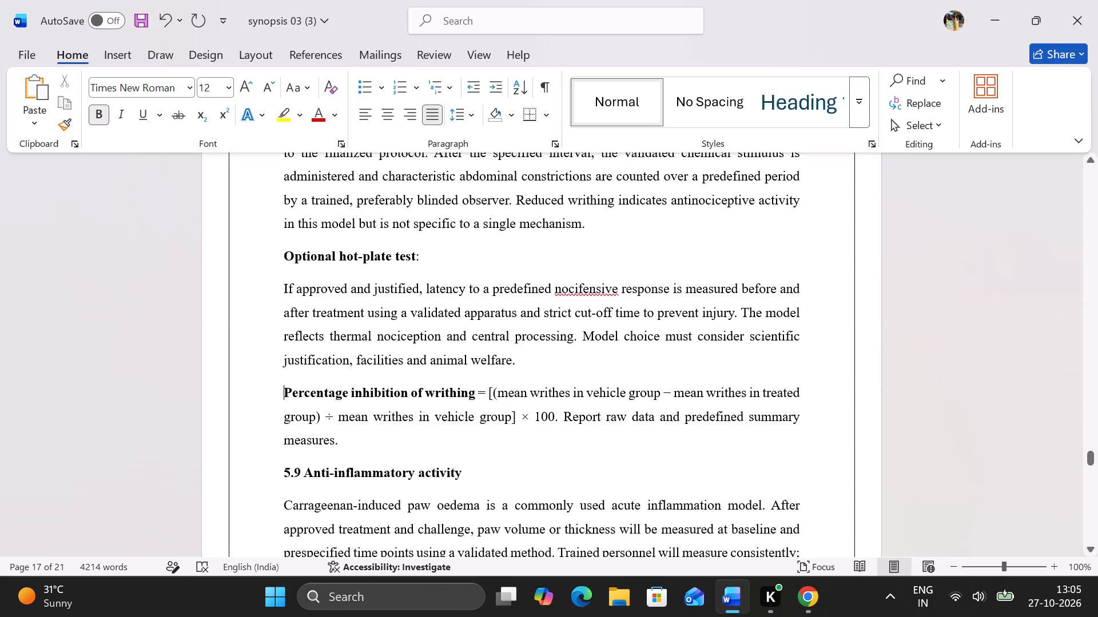
pyautogui.scroll(-2, 423, 430)
pyautogui.scroll(1, 423, 430)
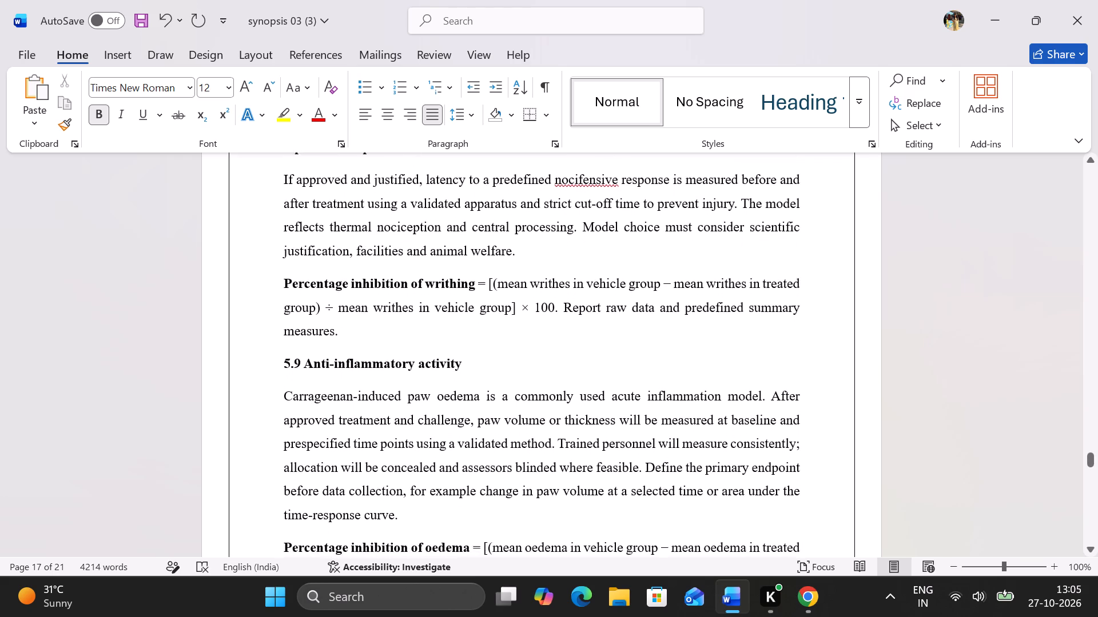
pyautogui.scroll(2, 423, 430)
pyautogui.scroll(-1, 423, 430)
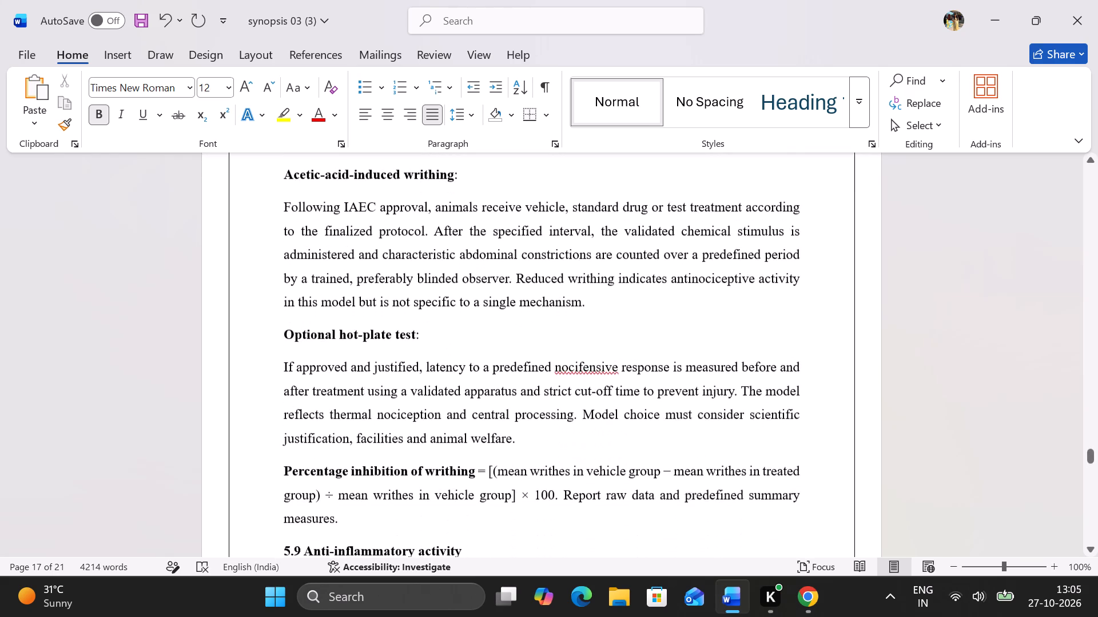
pyautogui.scroll(-2, 423, 430)
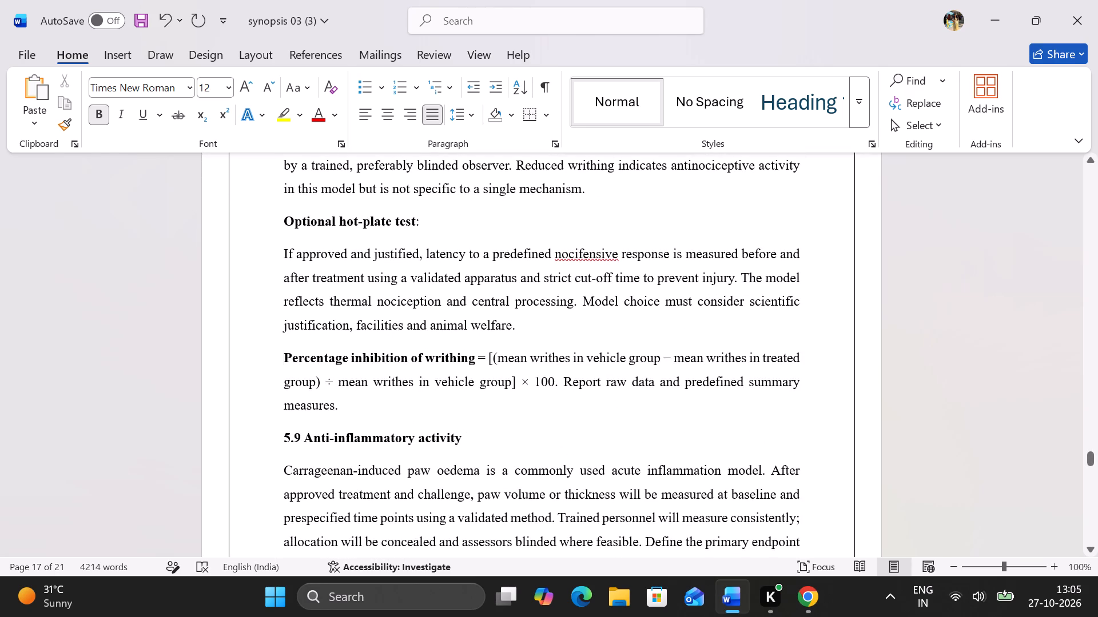
pyautogui.moveTo(467, 434); pyautogui.dragTo(279, 435)
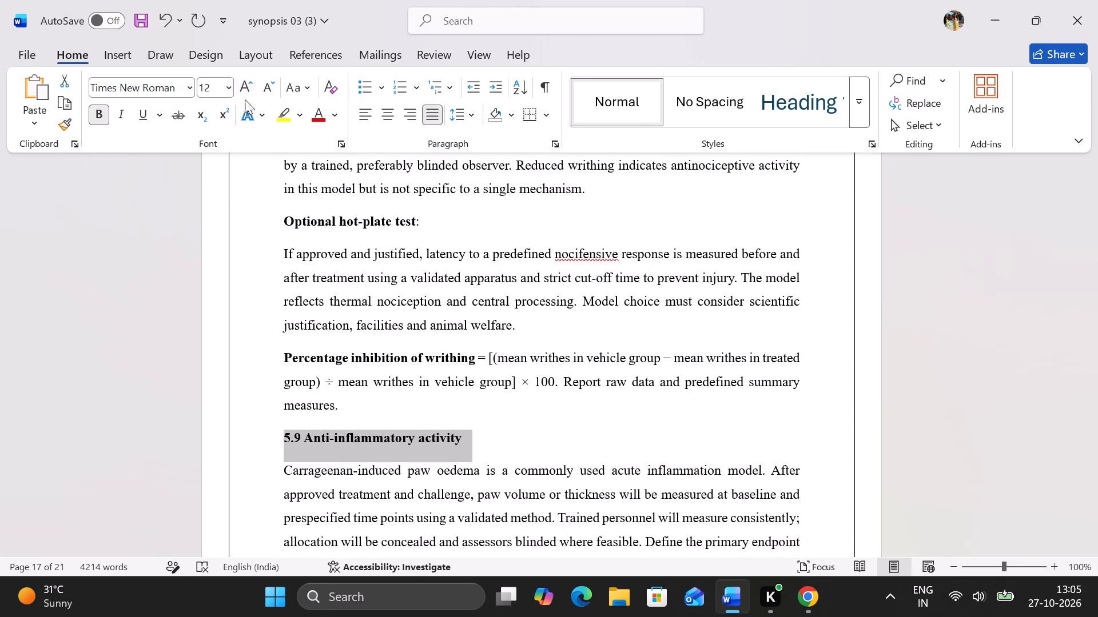
pyautogui.click(246, 86)
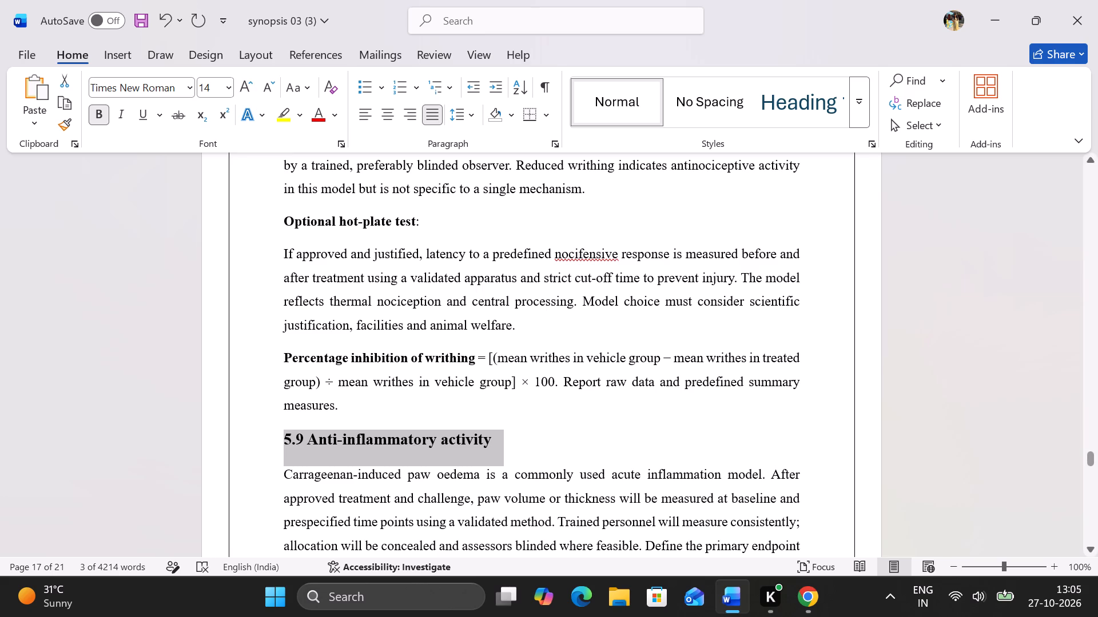
pyautogui.click(552, 439)
# Enlarge the "5.10 Synergy analysis" heading to 14 pt.
pyautogui.scroll(-3, 552, 439)
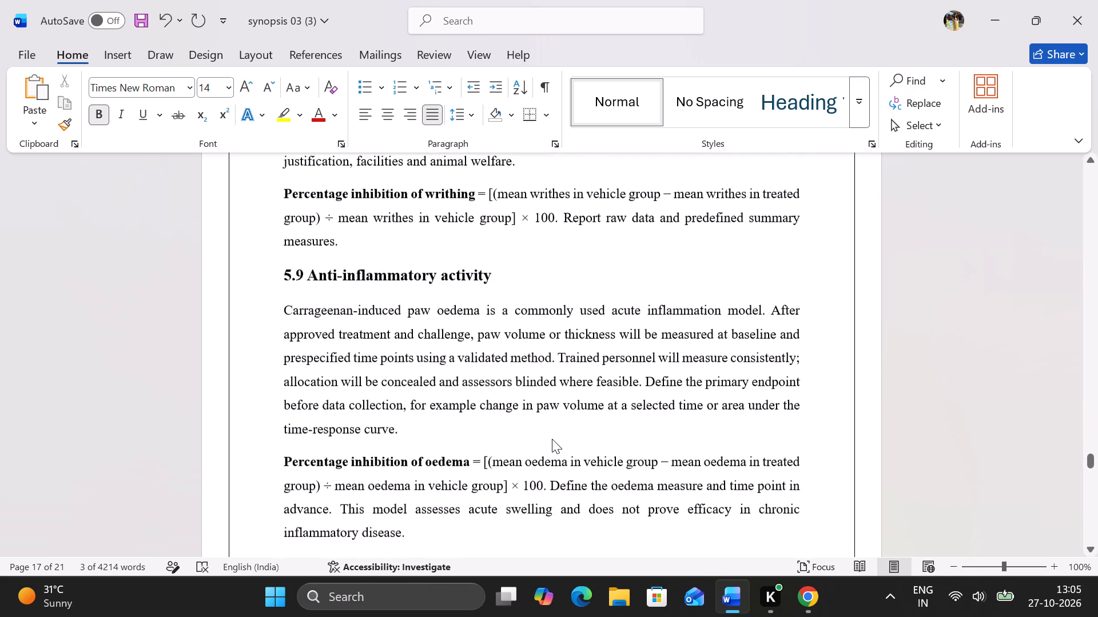
pyautogui.scroll(-2, 552, 439)
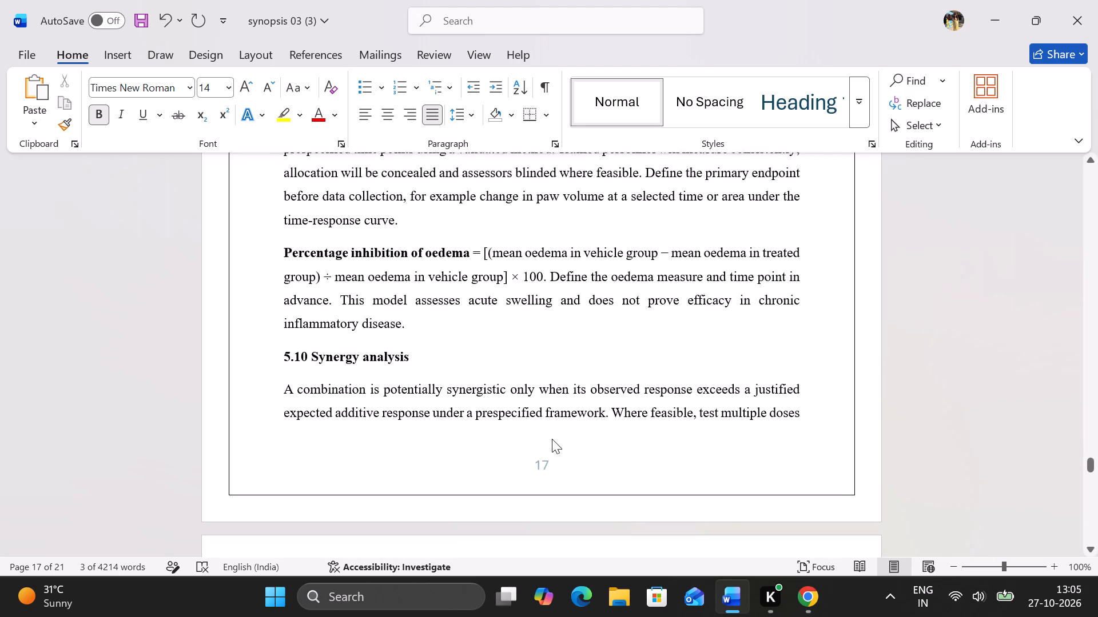
pyautogui.moveTo(411, 360); pyautogui.dragTo(289, 333)
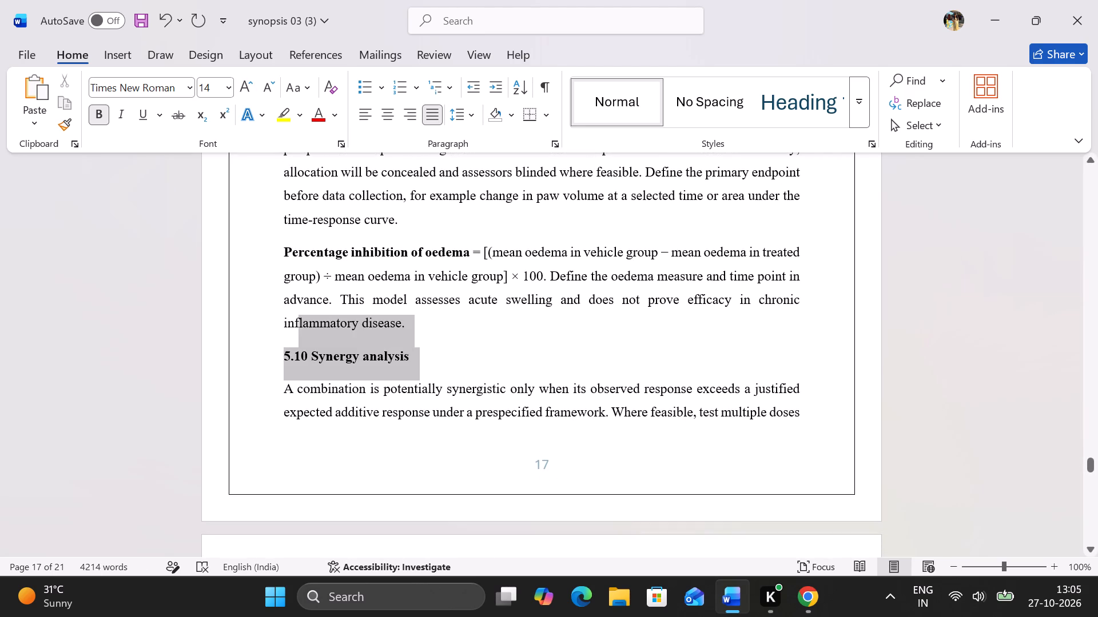
pyautogui.moveTo(289, 333); pyautogui.dragTo(267, 355)
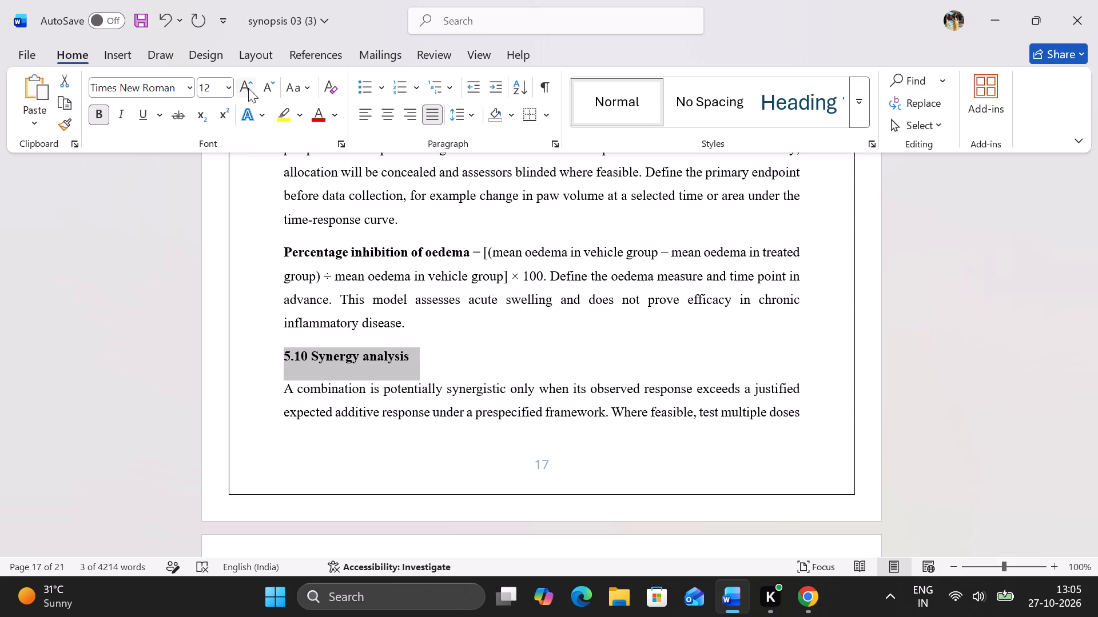
pyautogui.click(248, 88)
# Enlarge the "5.11 Statistical analysis" heading to 14 pt.
pyautogui.scroll(-2, 377, 355)
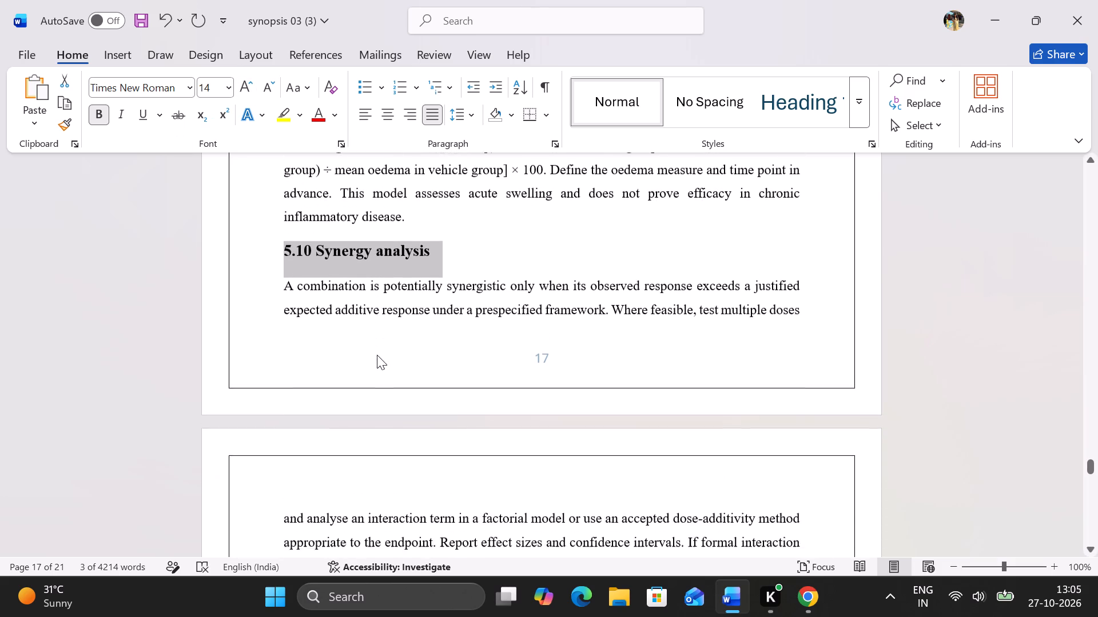
pyautogui.scroll(-3, 377, 355)
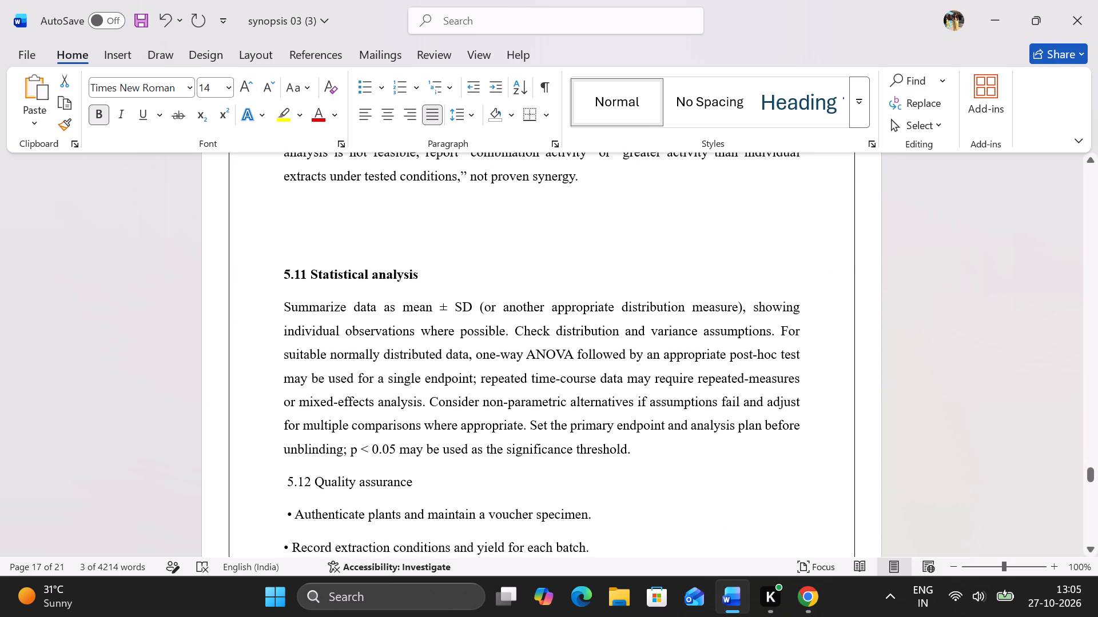
pyautogui.moveTo(428, 279); pyautogui.dragTo(277, 274)
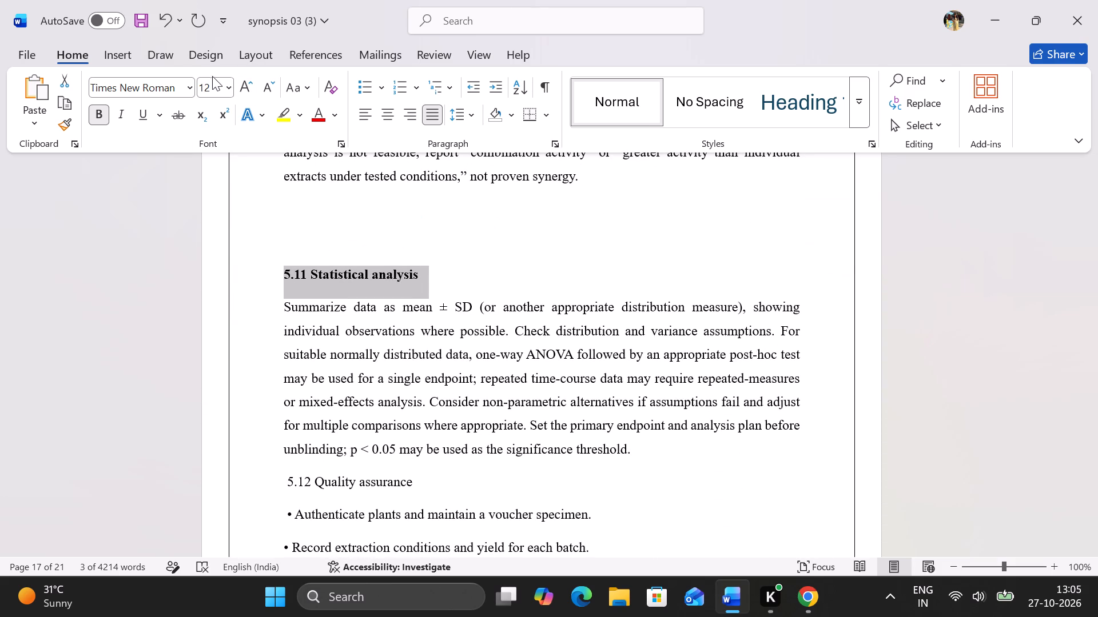
pyautogui.click(239, 84)
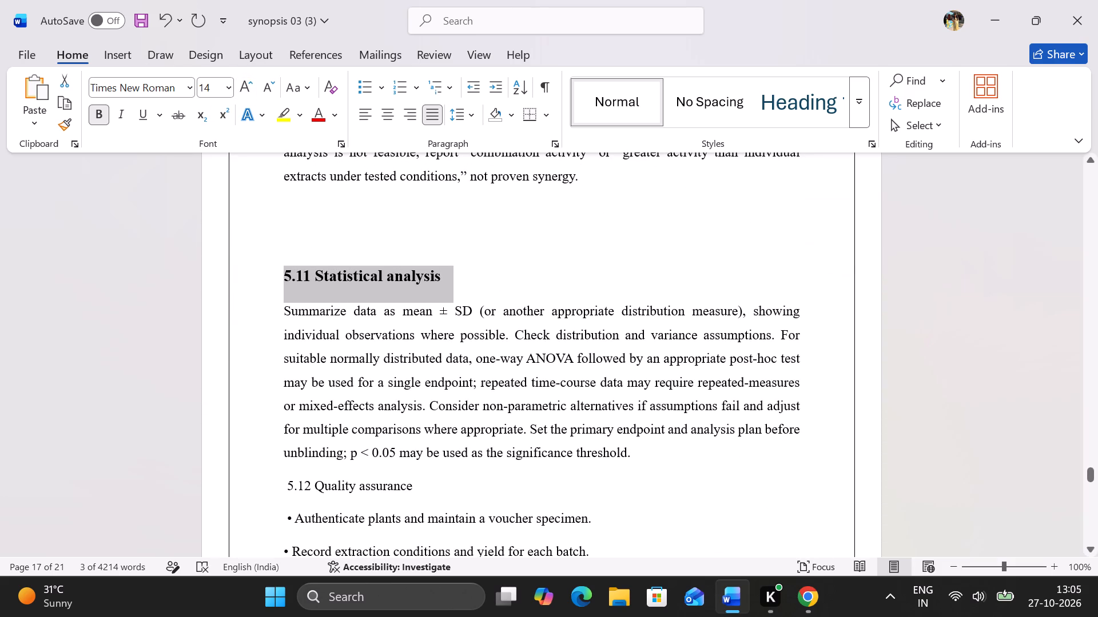
pyautogui.scroll(-2, 439, 360)
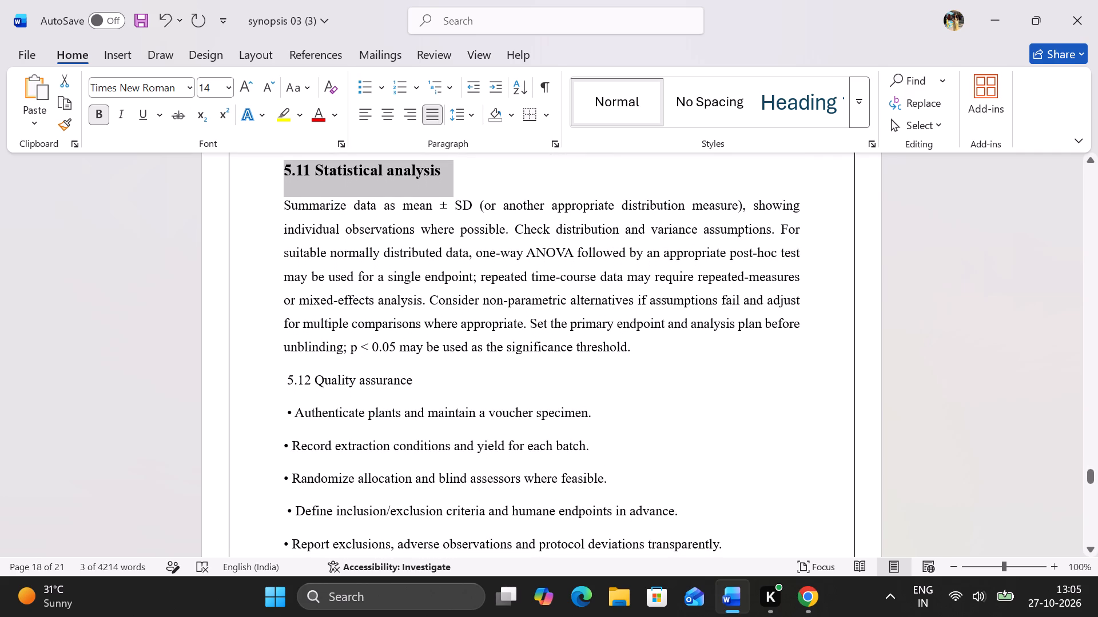
# Make the "5.12 Quality assurance" heading bold and enlarge it to 14 pt.
pyautogui.moveTo(423, 374); pyautogui.dragTo(276, 379)
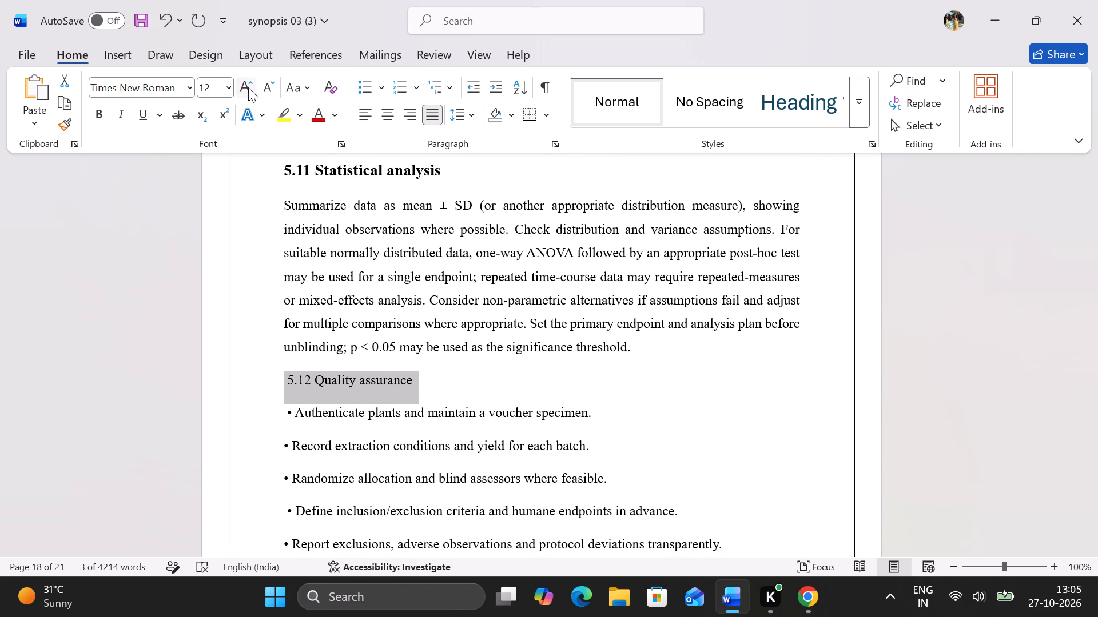
pyautogui.moveTo(248, 87); pyautogui.dragTo(103, 114)
pyautogui.click(103, 114)
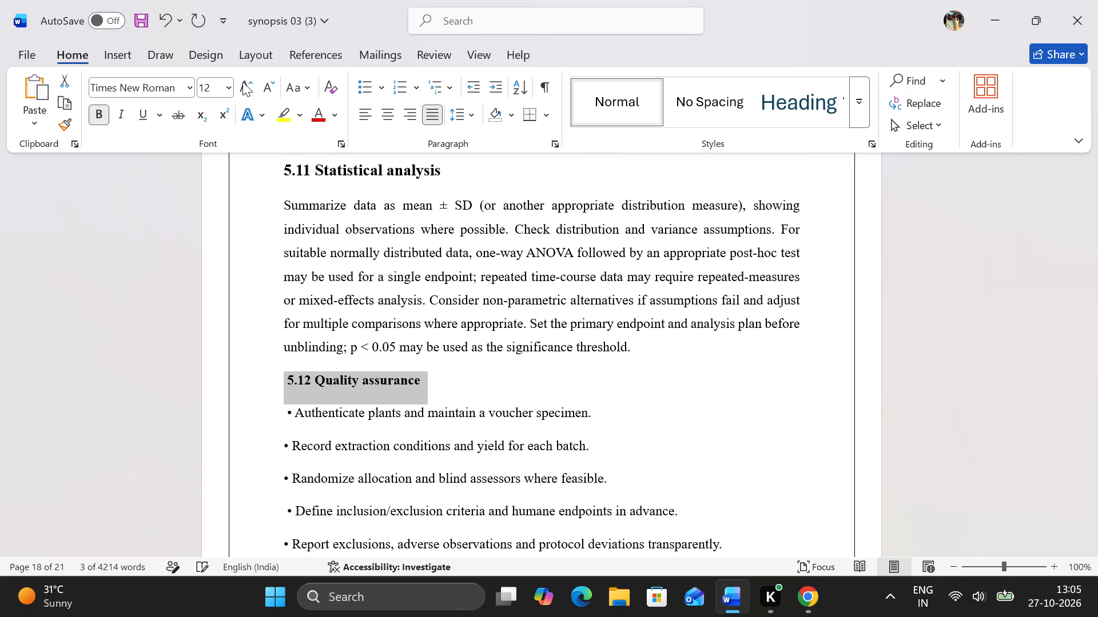
pyautogui.click(244, 82)
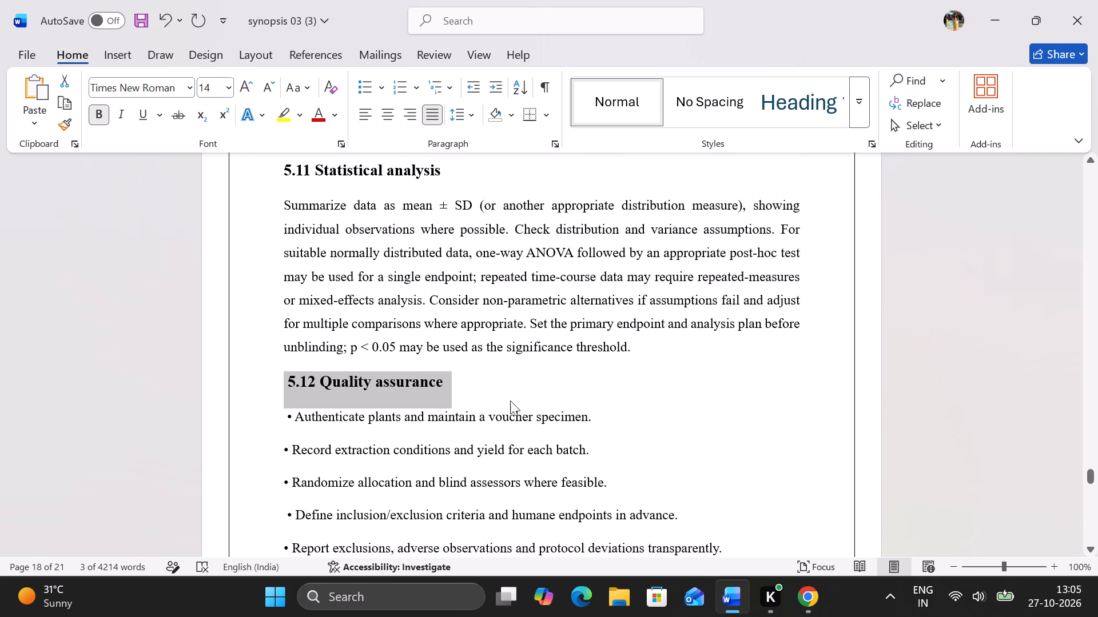
pyautogui.click(717, 465)
# Delete the blank lines above "5.11 Statistical analysis" so the heading directly follows the synergy analysis paragraph.
pyautogui.scroll(2, 717, 465)
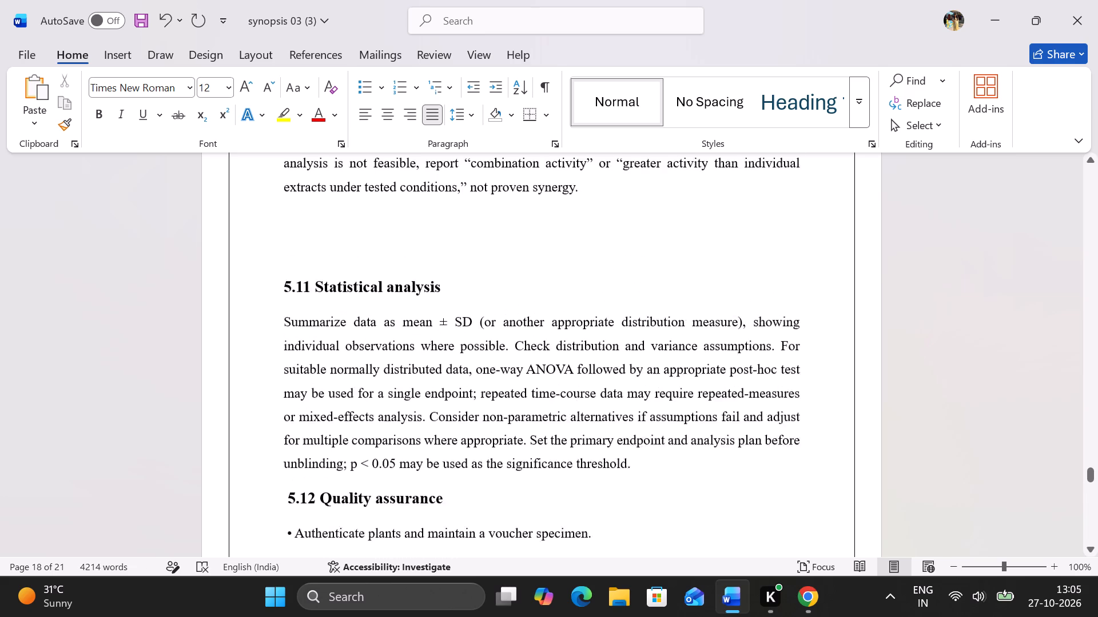
pyautogui.scroll(1, 717, 465)
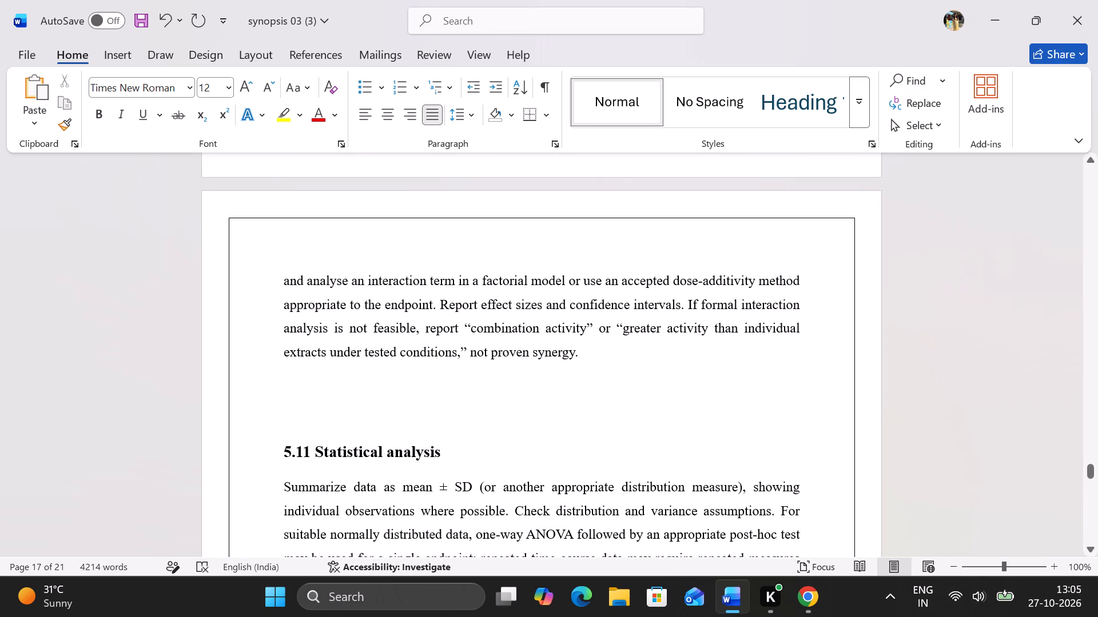
pyautogui.click(283, 448)
pyautogui.press('BackSpace')
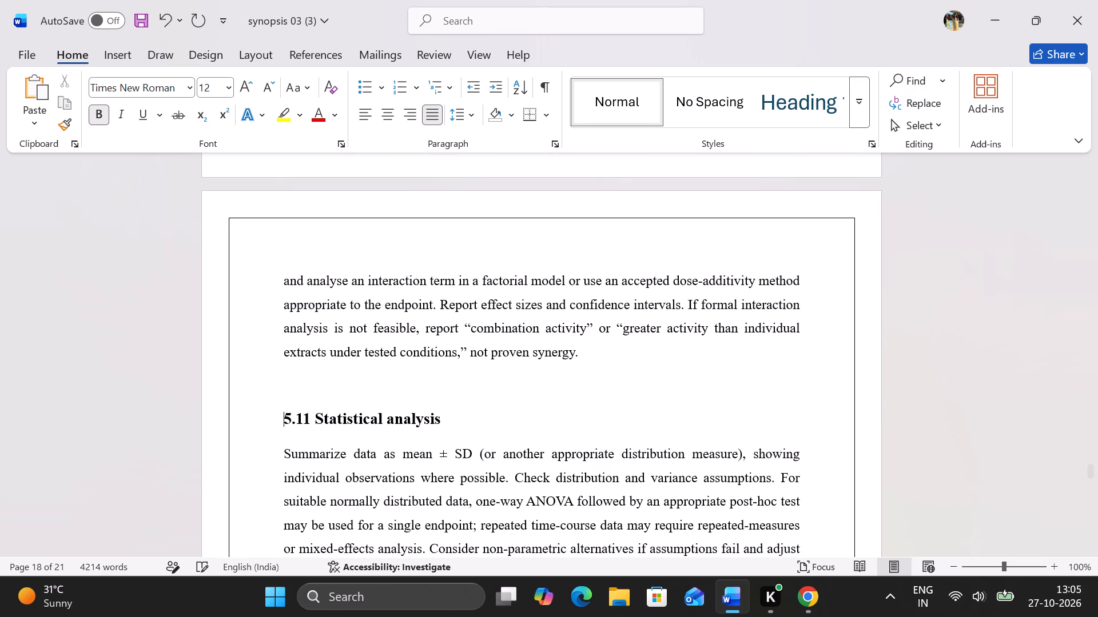
pyautogui.press('BackSpace')
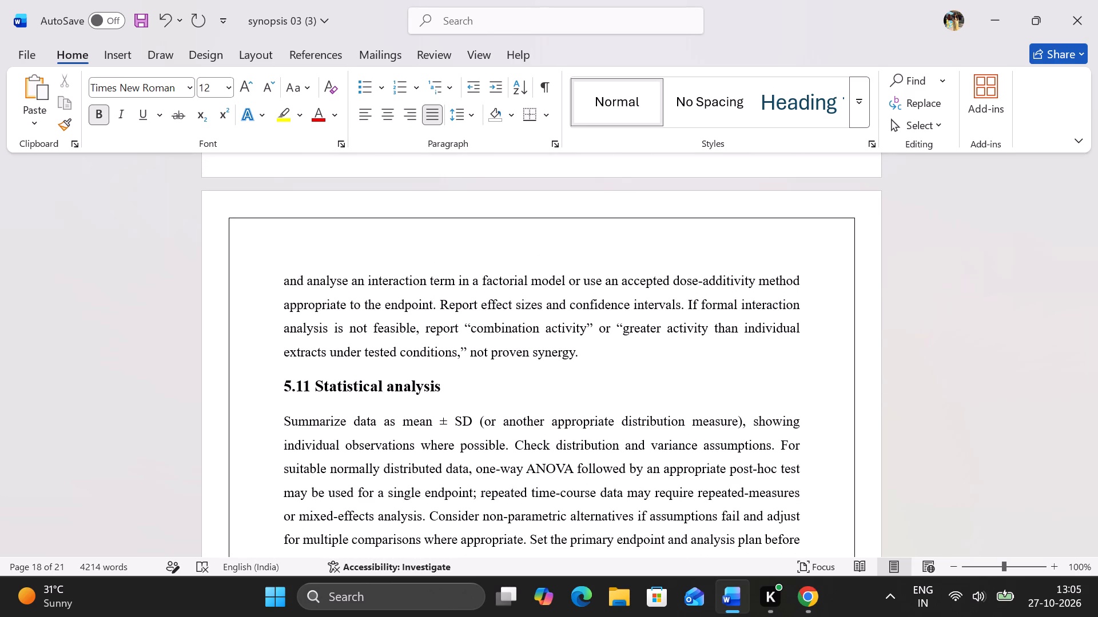
pyautogui.press('Return')
pyautogui.hscroll(1, 283, 448)
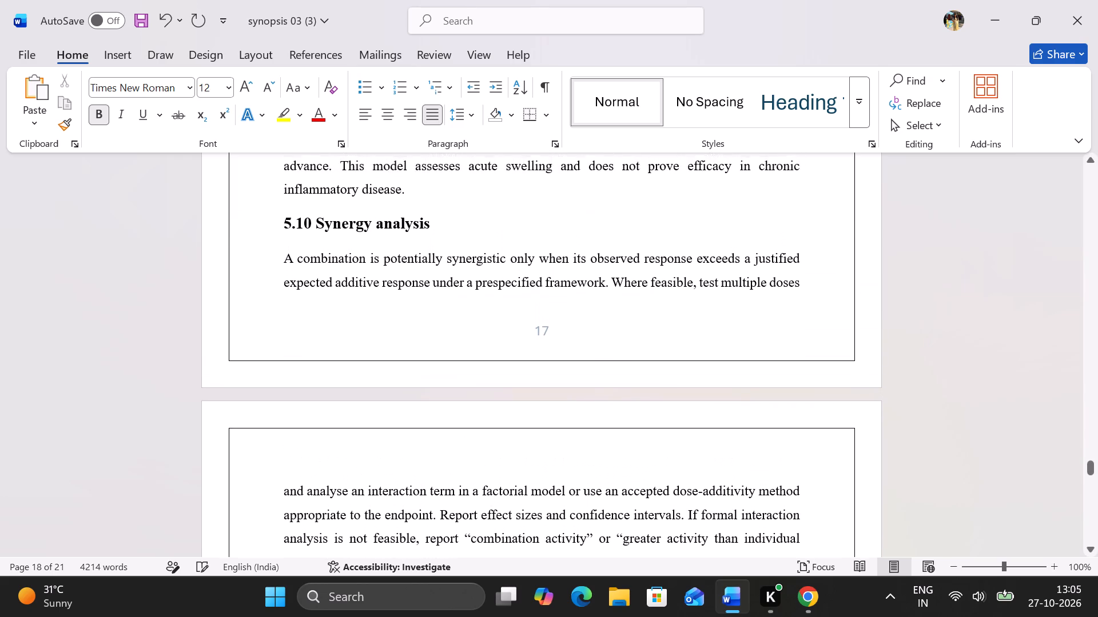
pyautogui.hscroll(1, 283, 448)
pyautogui.scroll(-1, 283, 448)
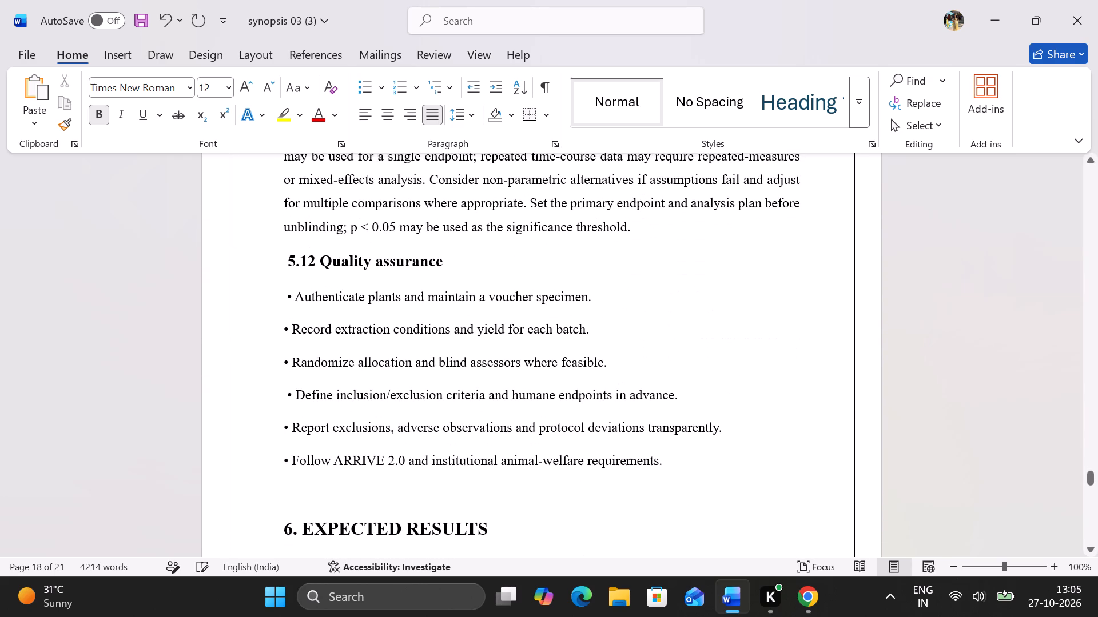
pyautogui.scroll(-1, 320, 483)
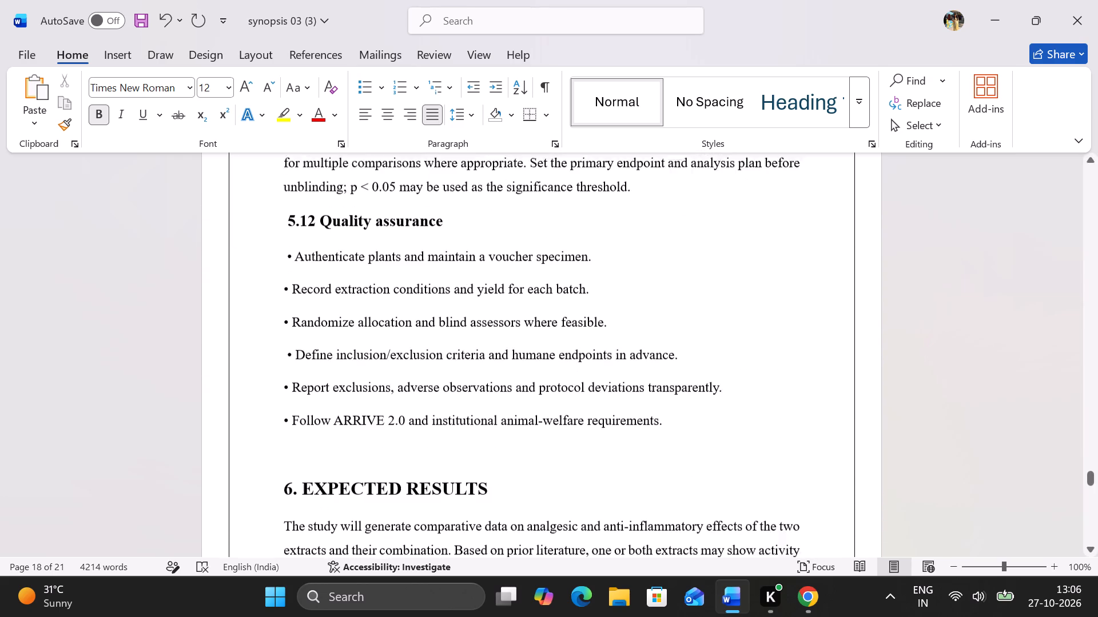
pyautogui.scroll(-4, 320, 483)
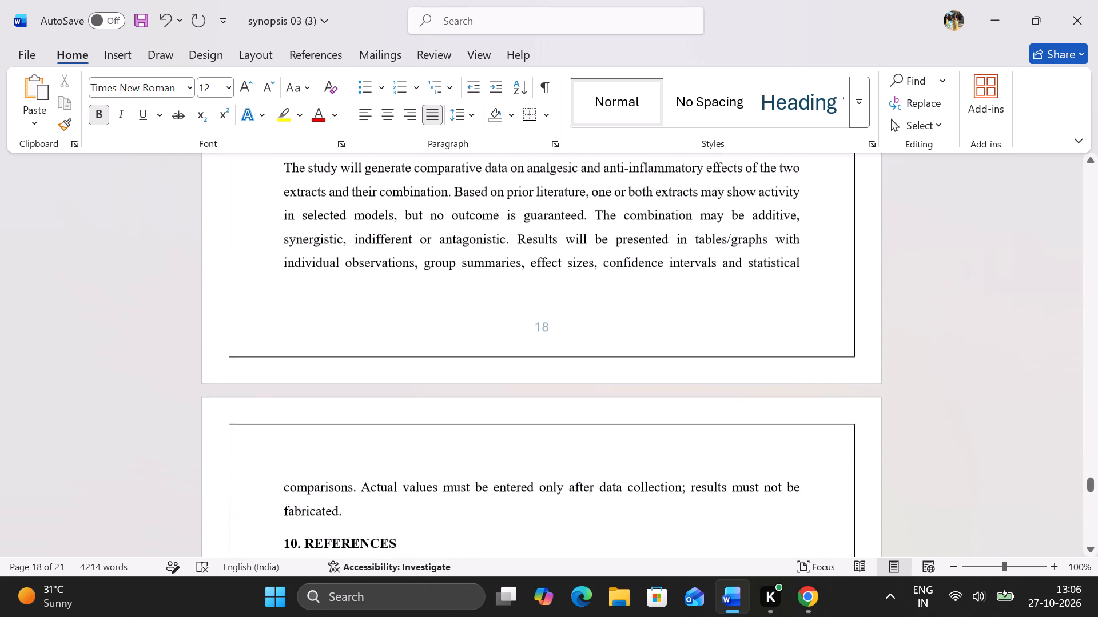
pyautogui.scroll(3, 320, 483)
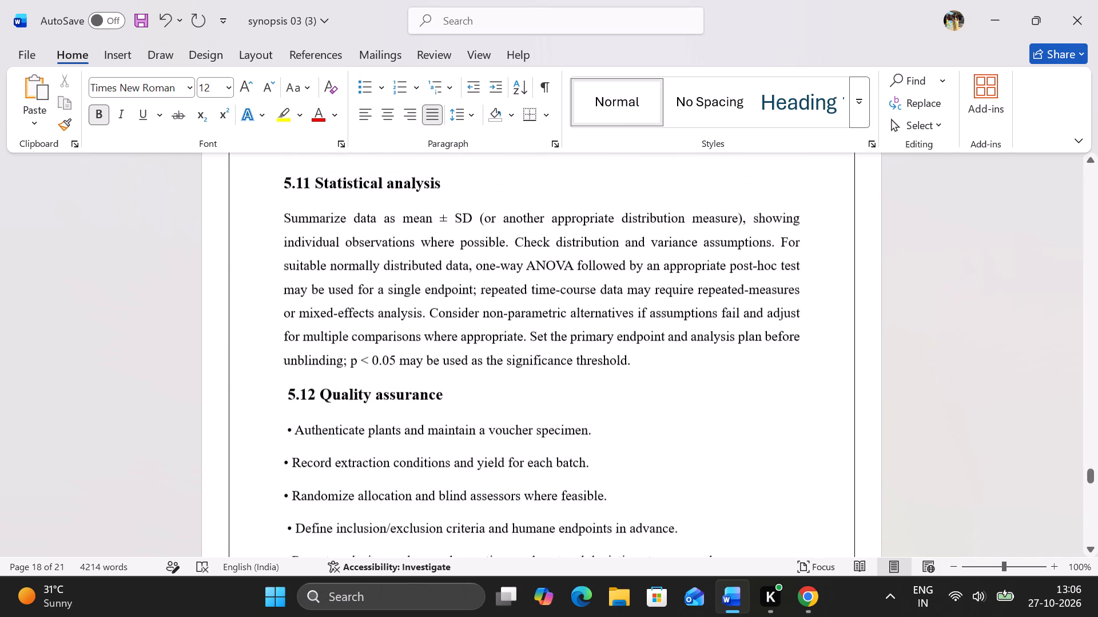
pyautogui.scroll(1, 320, 483)
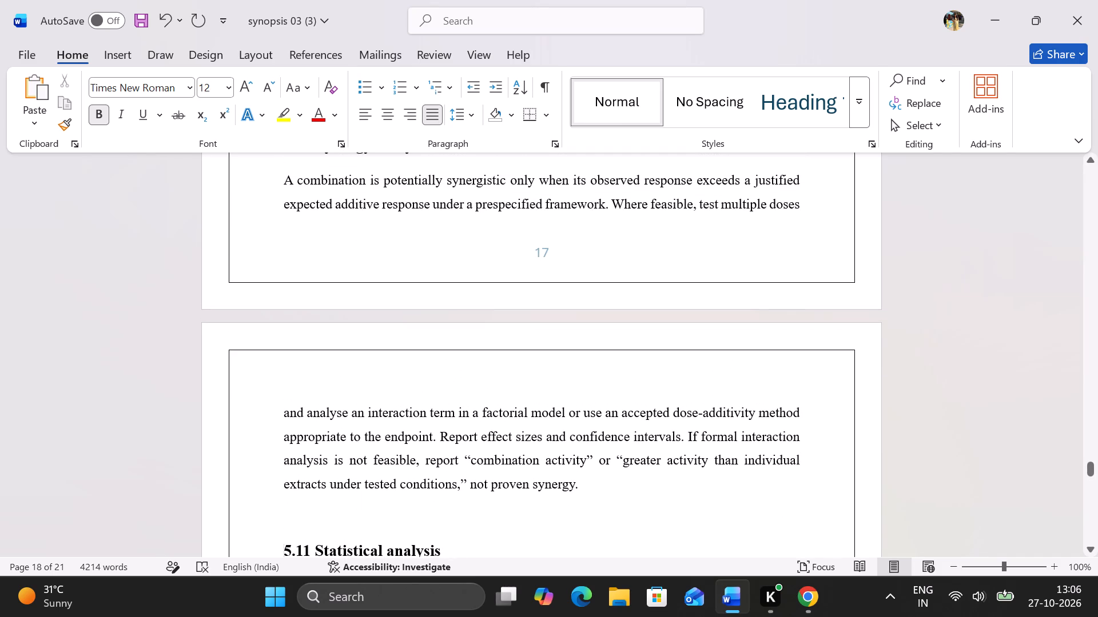
pyautogui.press('BackSpace')
# Check the page flow from "5.12 Quality assurance" through "6. EXPECTED RESULTS" to the start of the references.
pyautogui.scroll(-5, 285, 539)
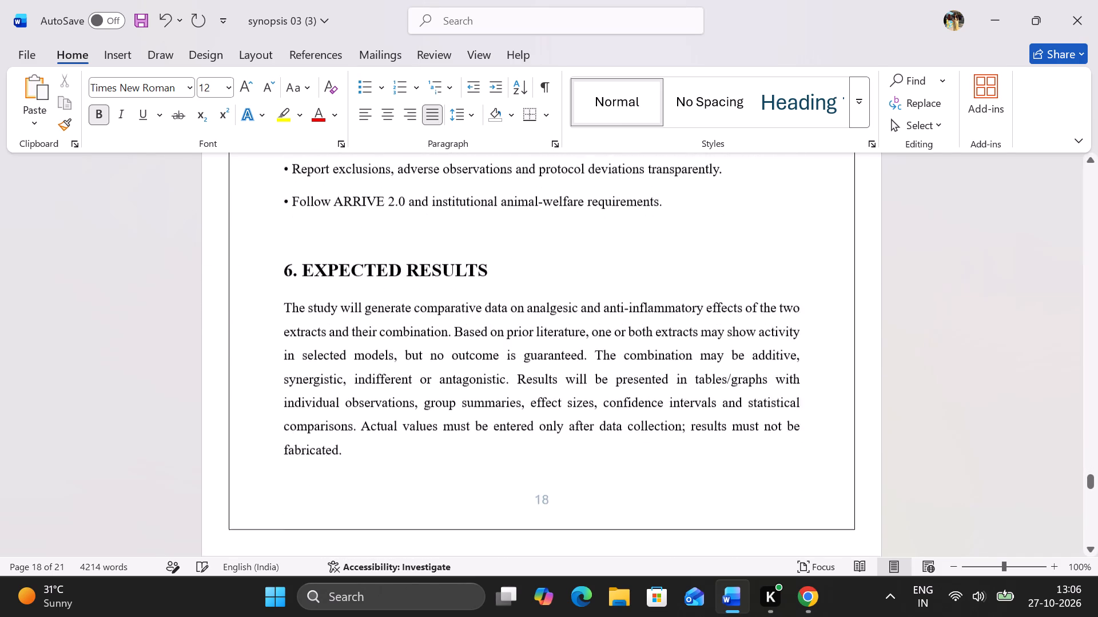
pyautogui.scroll(5, 285, 539)
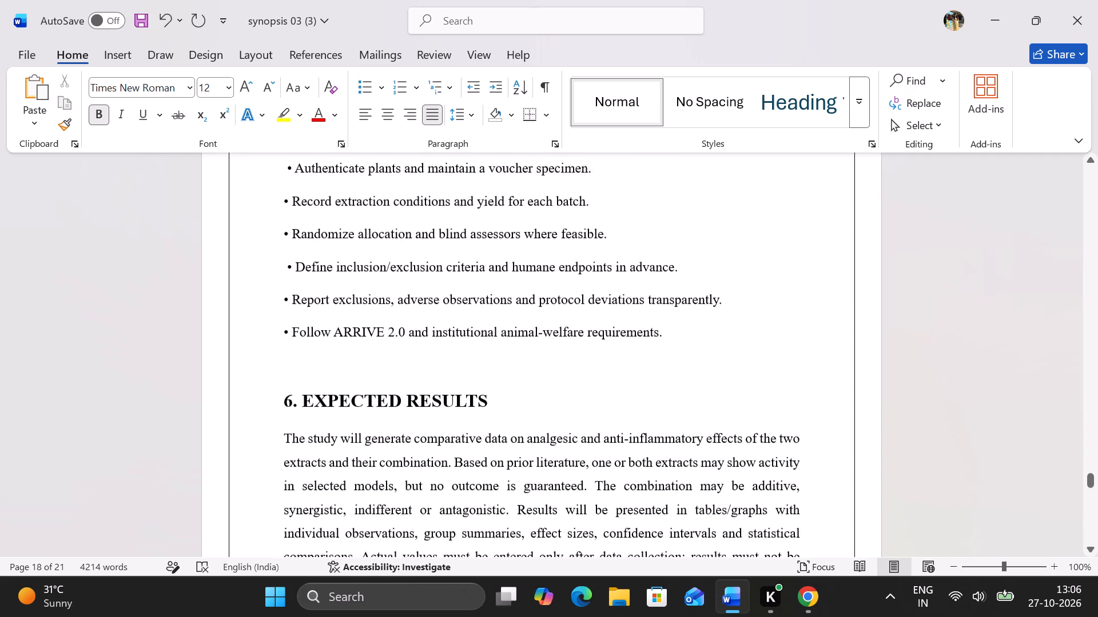
pyautogui.scroll(1, 285, 539)
pyautogui.scroll(-3, 285, 539)
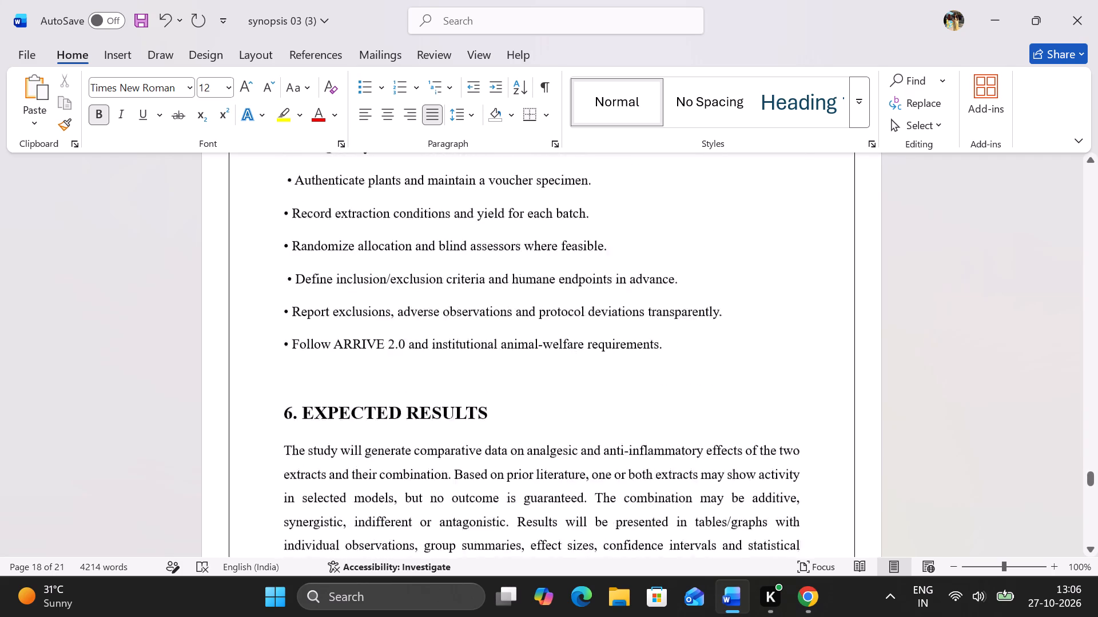
pyautogui.scroll(-3, 285, 539)
pyautogui.scroll(1, 285, 539)
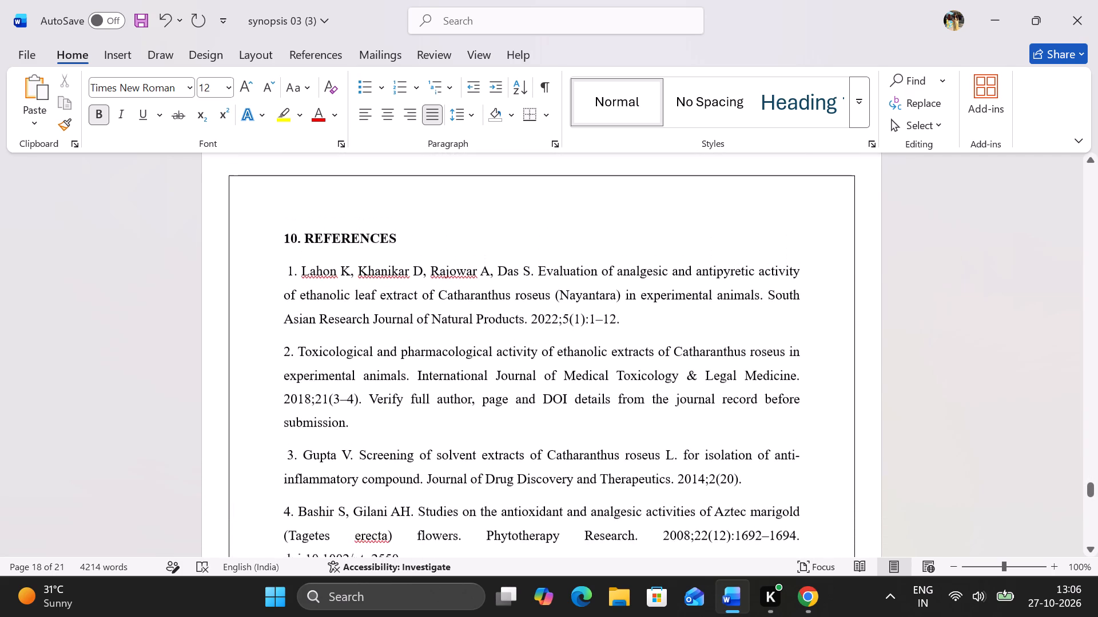
pyautogui.scroll(1, 285, 539)
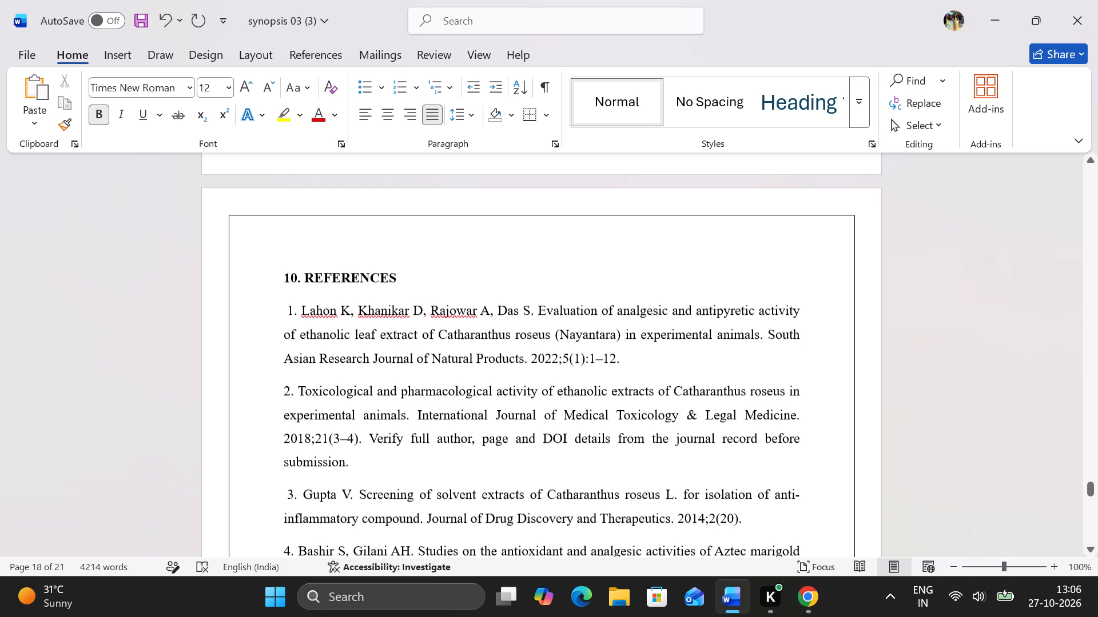
# Reduce the "6. EXPECTED RESULTS" heading to 14 pt.
pyautogui.click(350, 273)
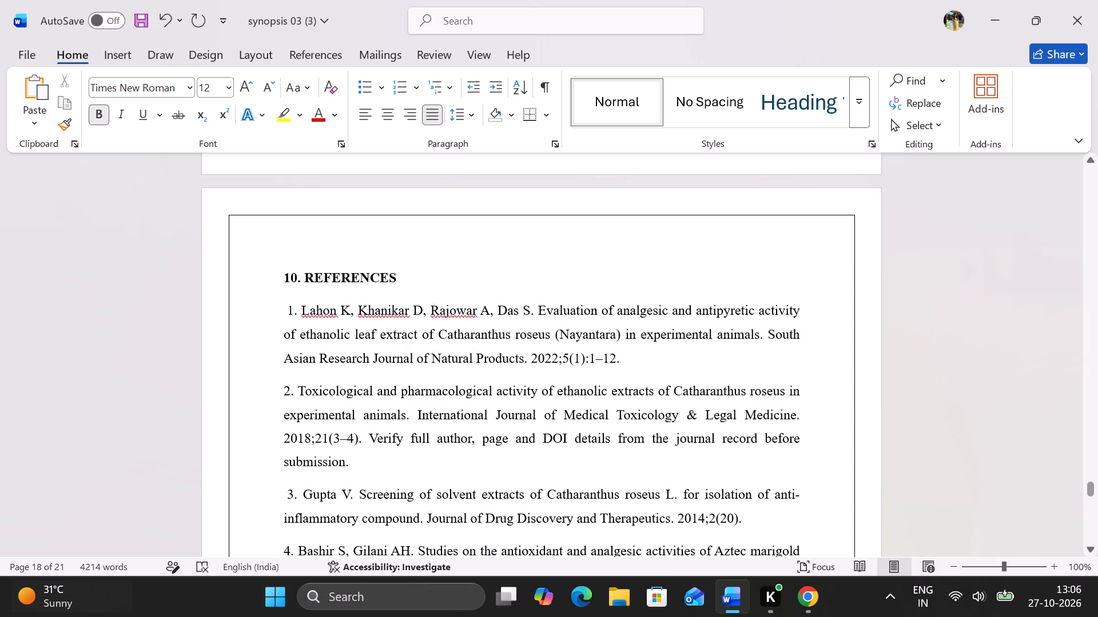
pyautogui.scroll(3, 350, 273)
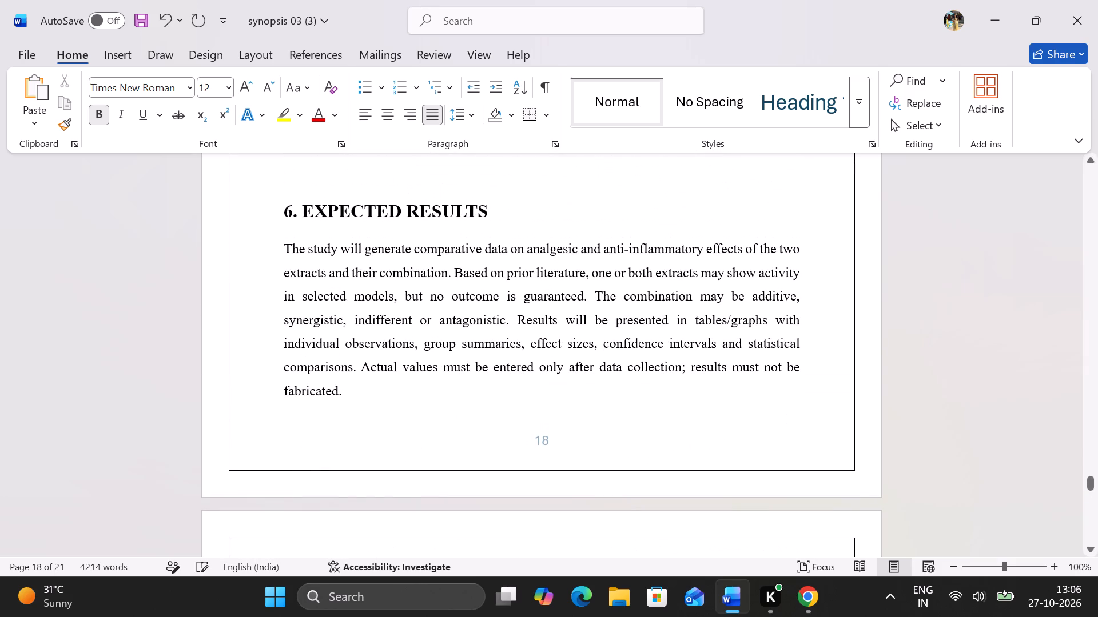
pyautogui.click(357, 211)
pyautogui.moveTo(499, 206); pyautogui.dragTo(273, 209)
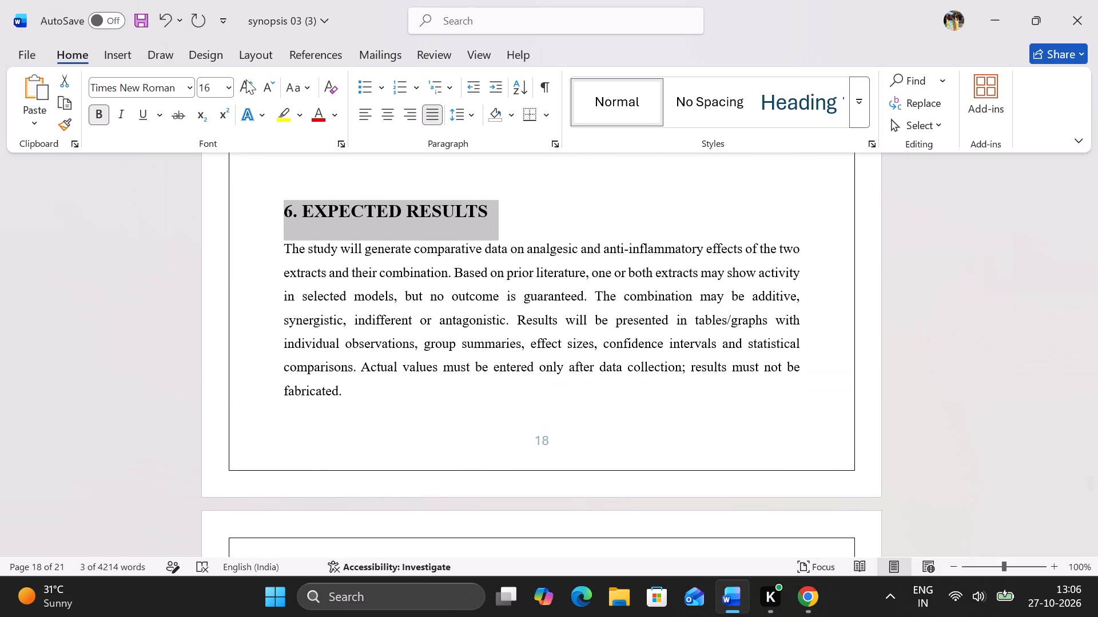
pyautogui.click(268, 89)
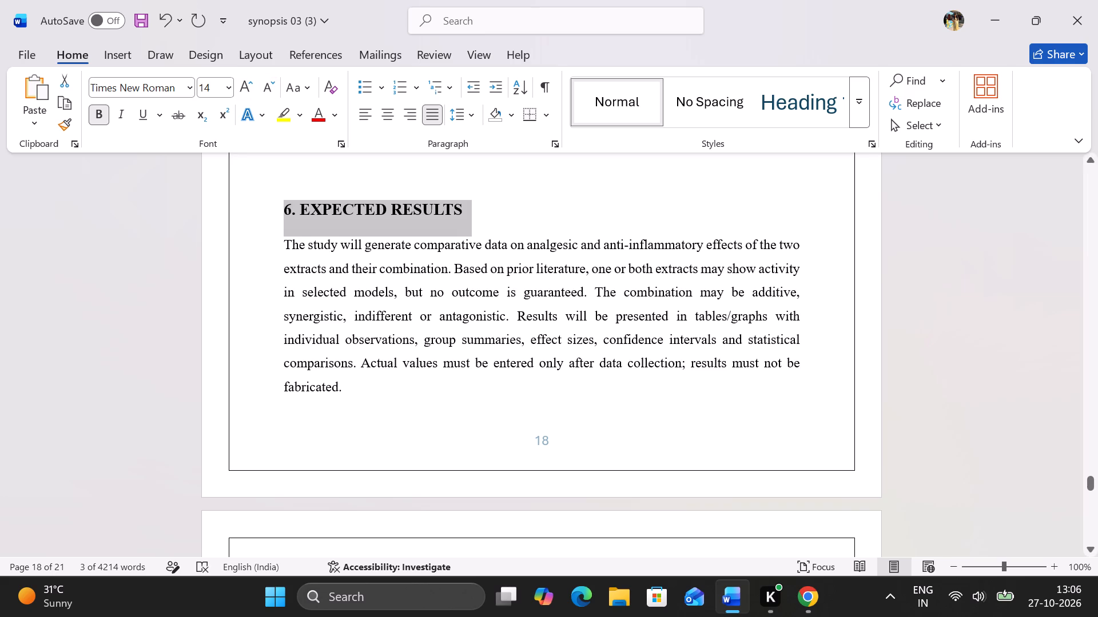
pyautogui.click(346, 427)
# Enlarge the "10. REFERENCES" heading to 14 pt.
pyautogui.scroll(-3, 346, 427)
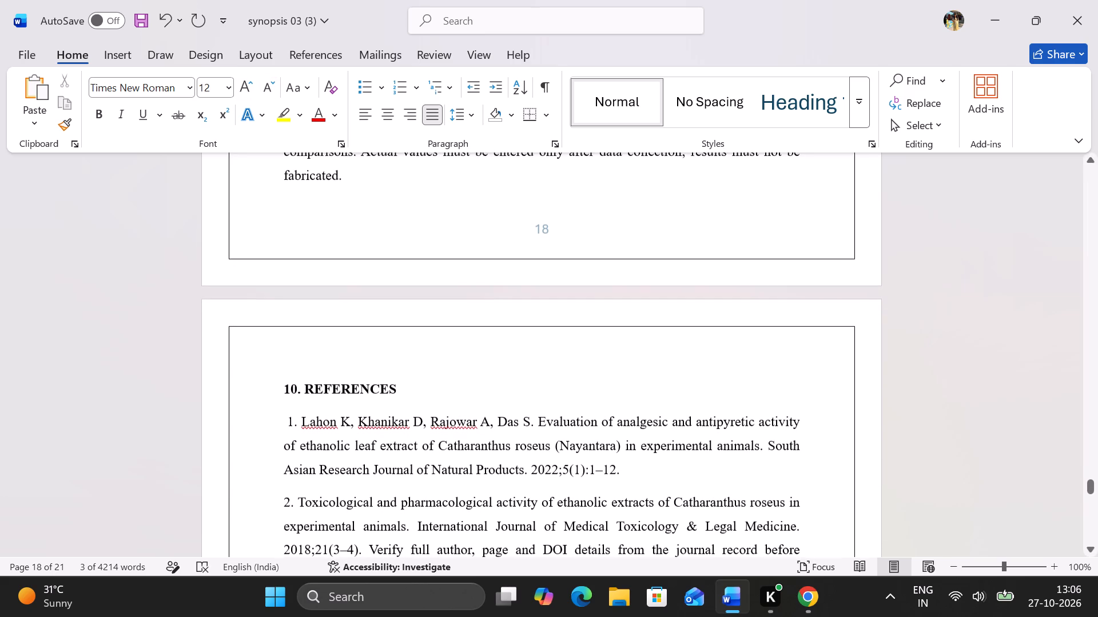
pyautogui.moveTo(400, 386); pyautogui.dragTo(270, 385)
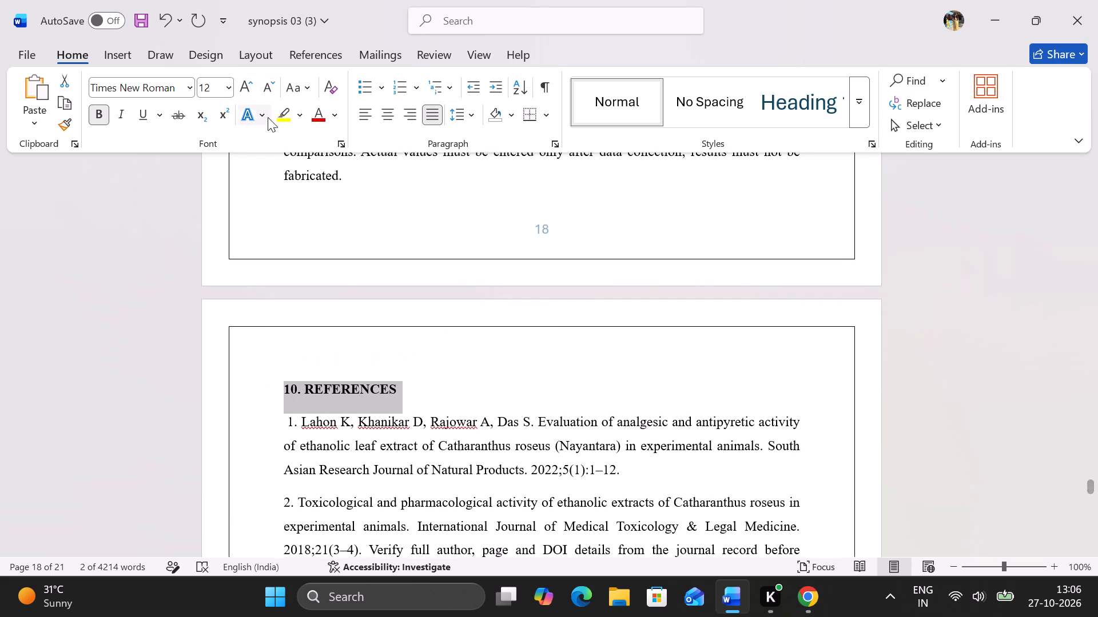
pyautogui.click(241, 85)
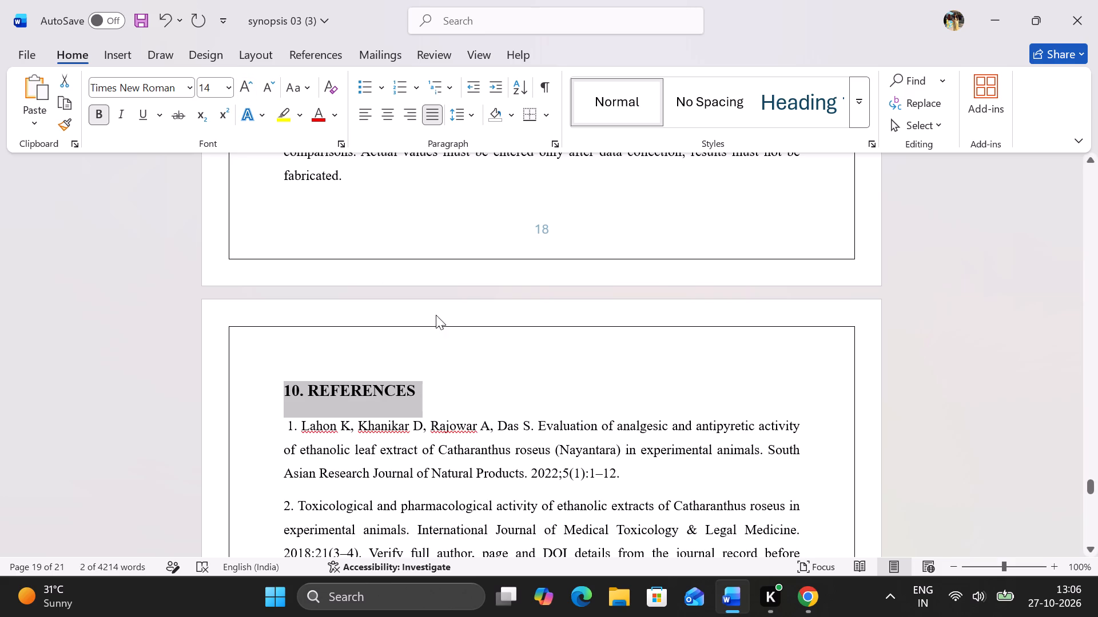
pyautogui.click(512, 394)
# Review the layout from section 5.11 to the end of the document, including the numbered reference list.
pyautogui.scroll(4, 512, 394)
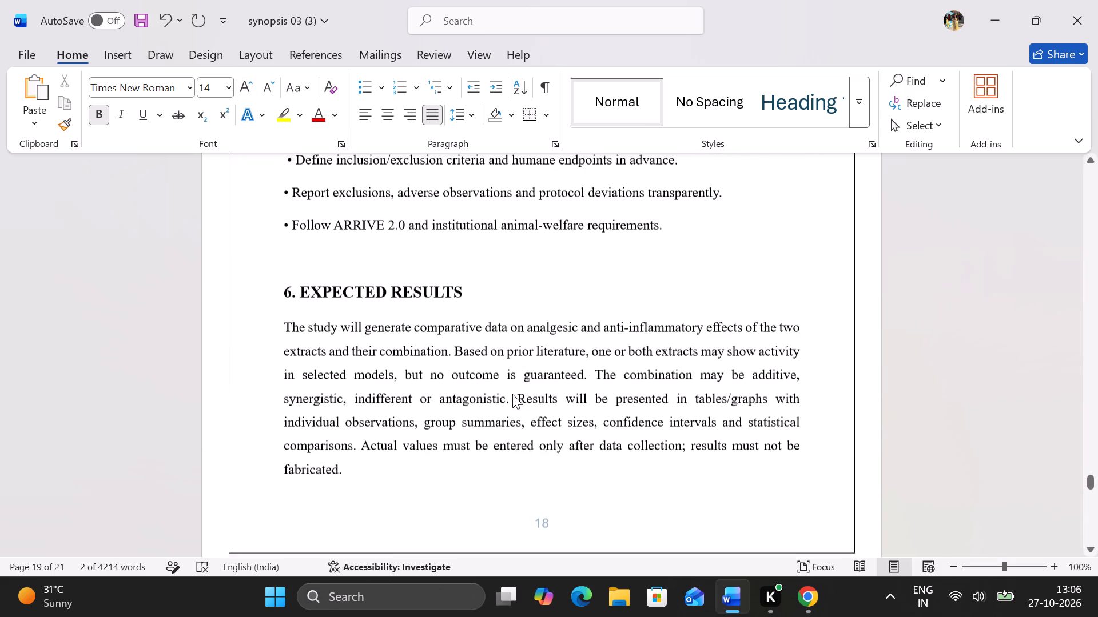
pyautogui.scroll(5, 512, 394)
pyautogui.scroll(-4, 512, 394)
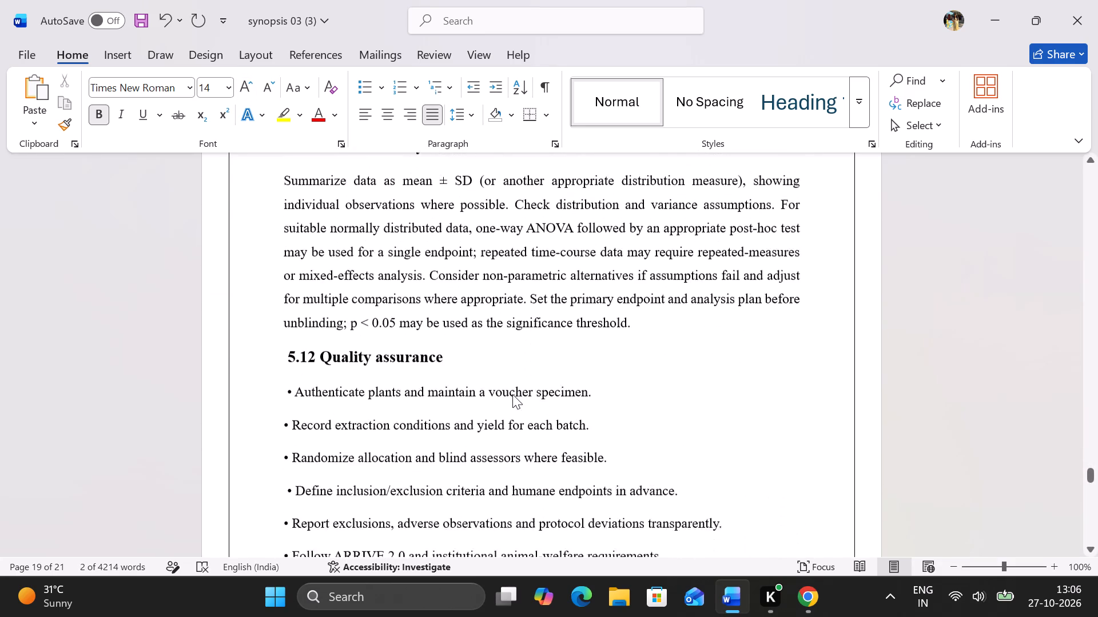
pyautogui.scroll(-8, 512, 394)
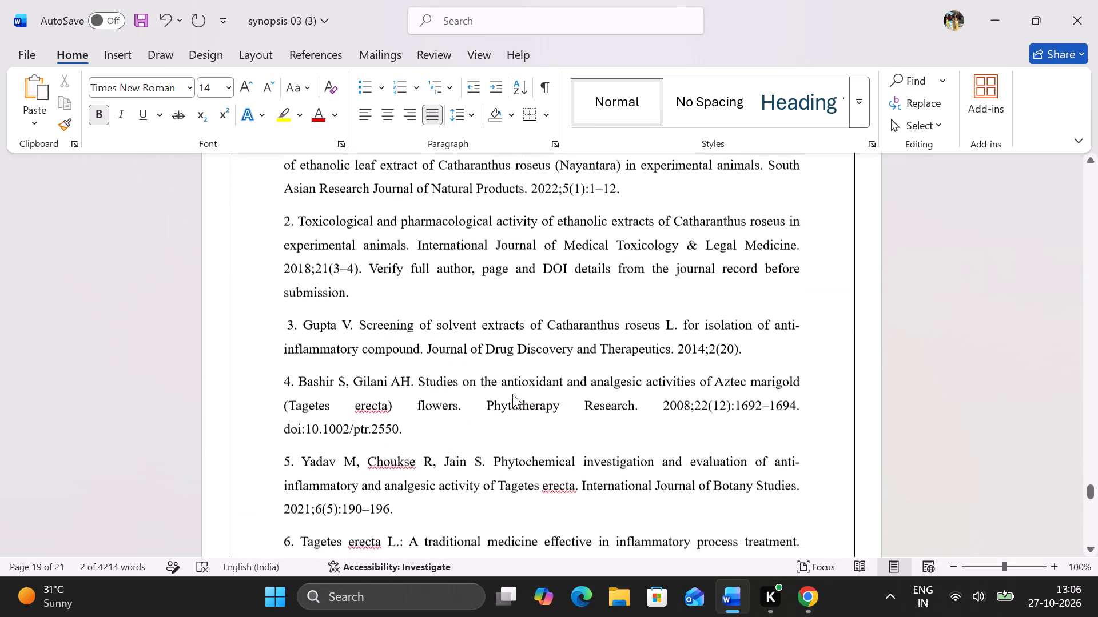
pyautogui.scroll(-9, 512, 394)
pyautogui.scroll(2, 512, 394)
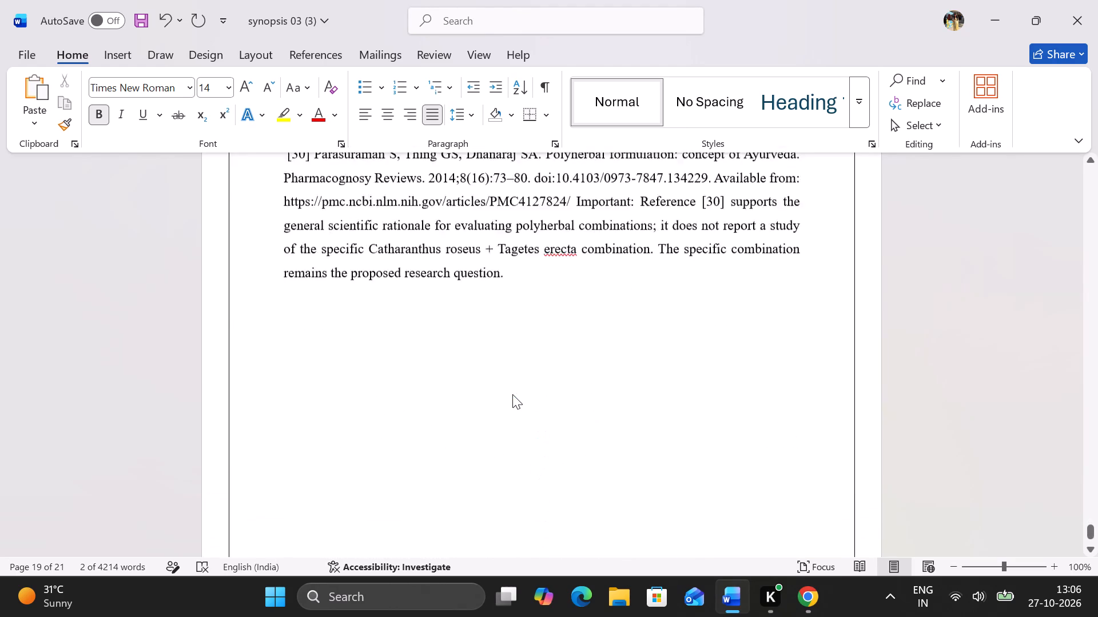
pyautogui.scroll(3, 512, 394)
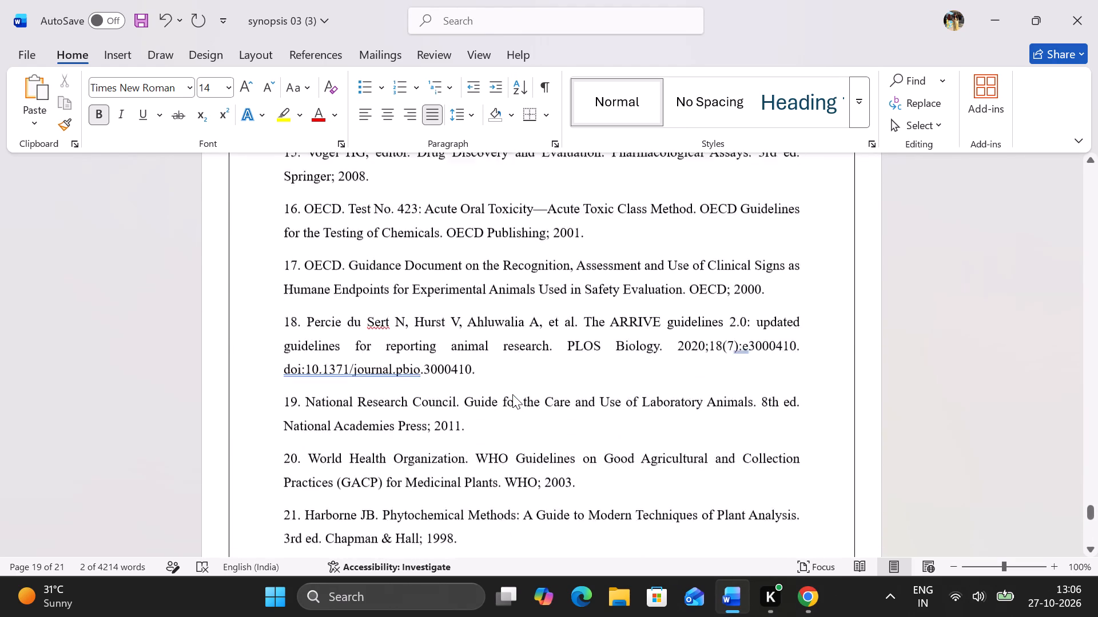
pyautogui.scroll(2, 512, 394)
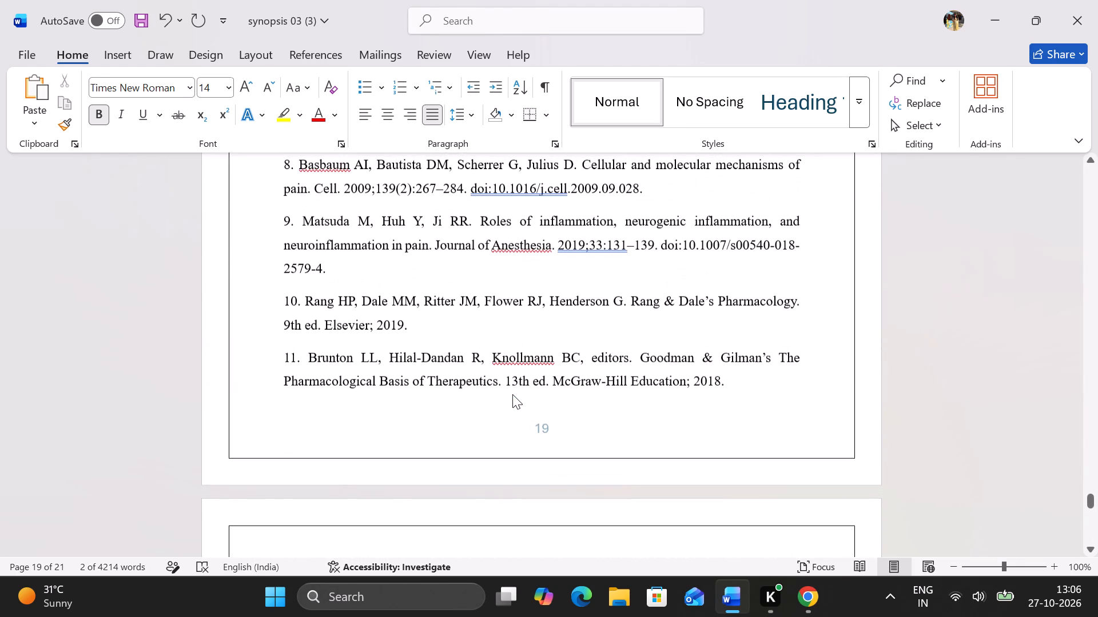
pyautogui.scroll(-1, 512, 394)
pyautogui.scroll(1, 560, 334)
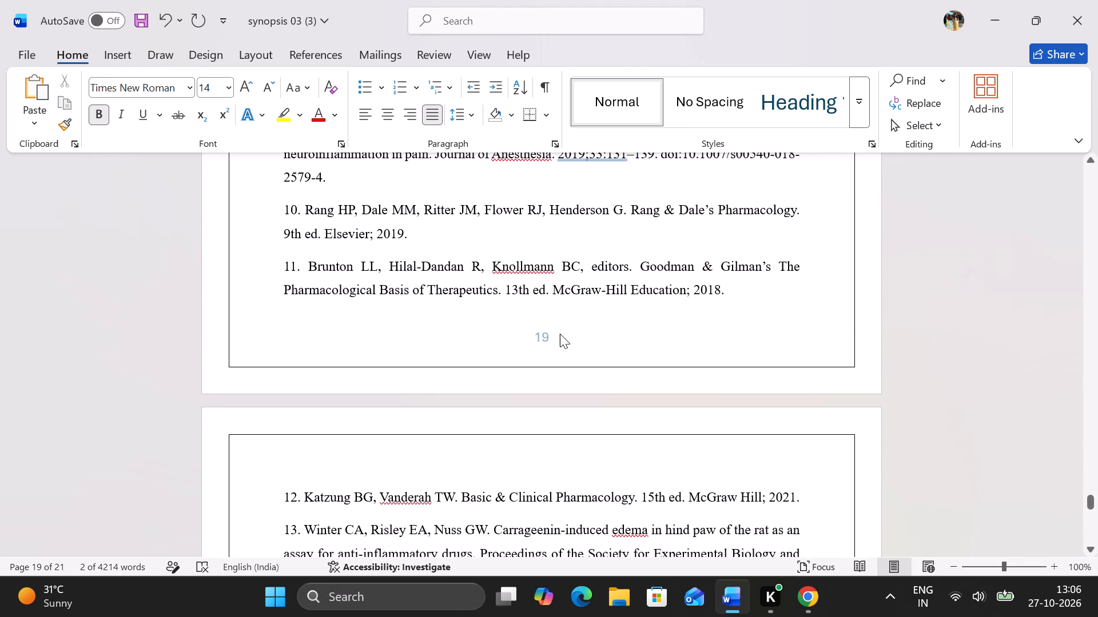
pyautogui.scroll(1, 560, 334)
pyautogui.scroll(2, 541, 250)
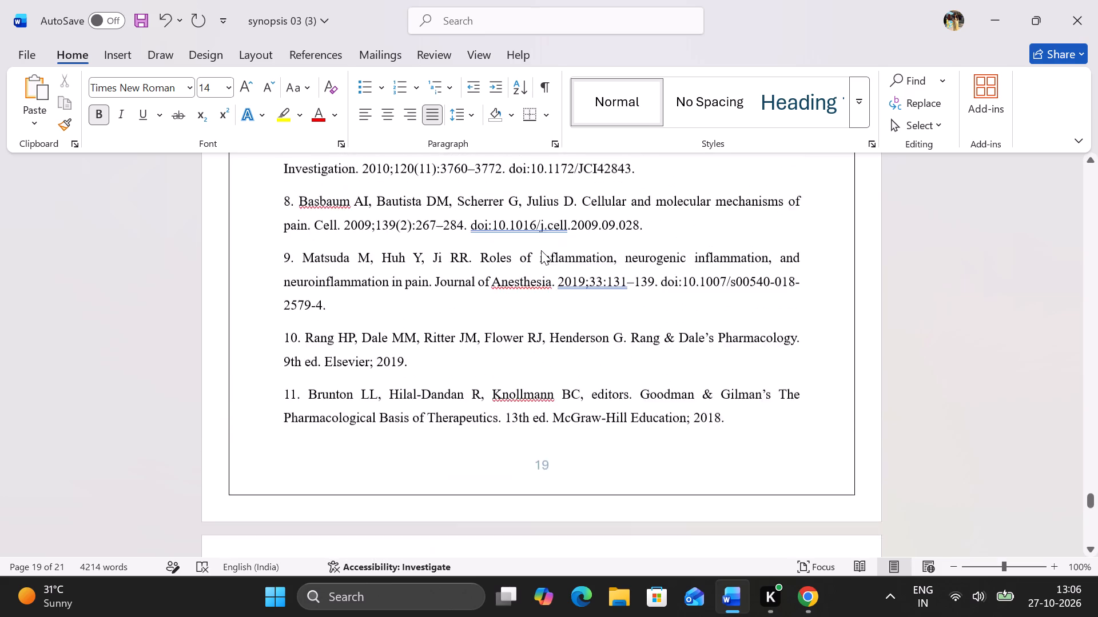
pyautogui.scroll(4, 541, 250)
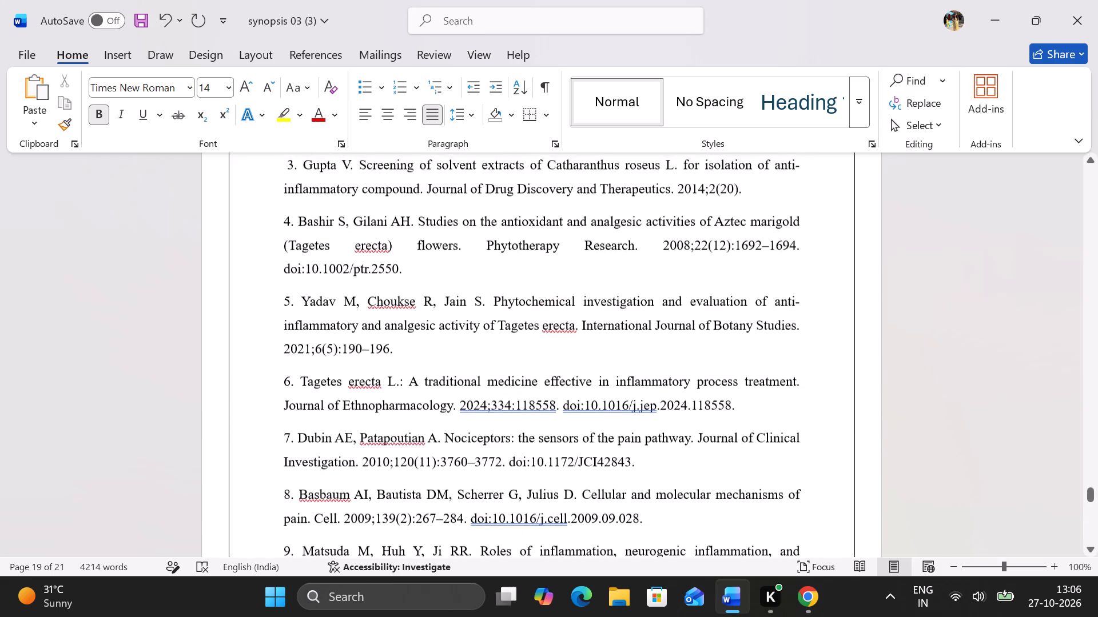
# Remove the stray leading space before the "Define inclusion/exclusion criteria" bullet under "5.12 Quality assurance".
pyautogui.scroll(1, 541, 250)
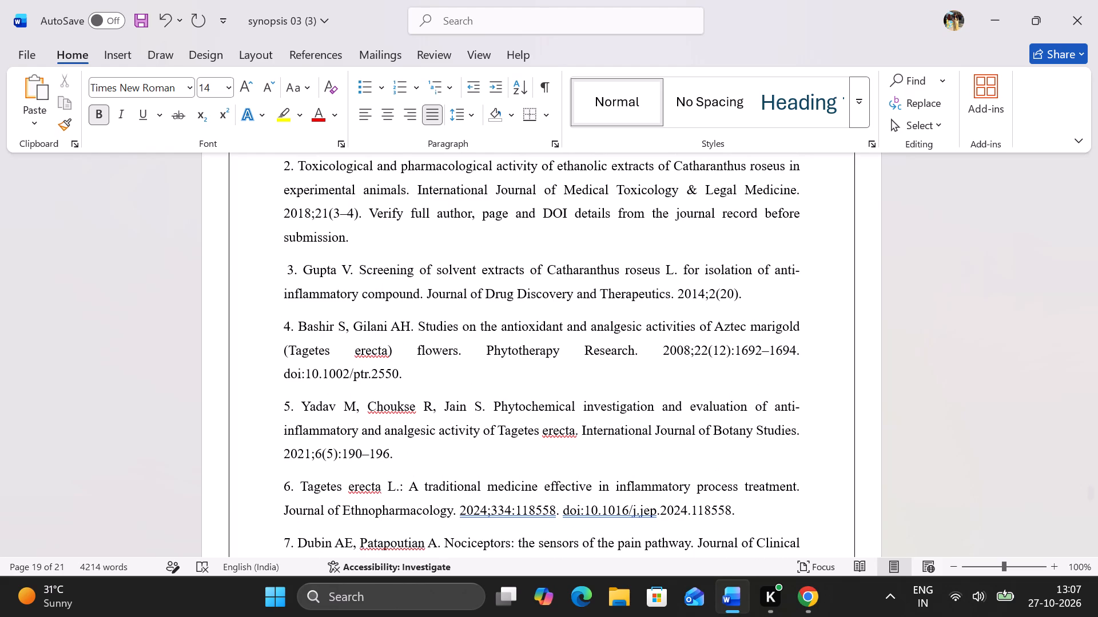
pyautogui.scroll(4, 541, 250)
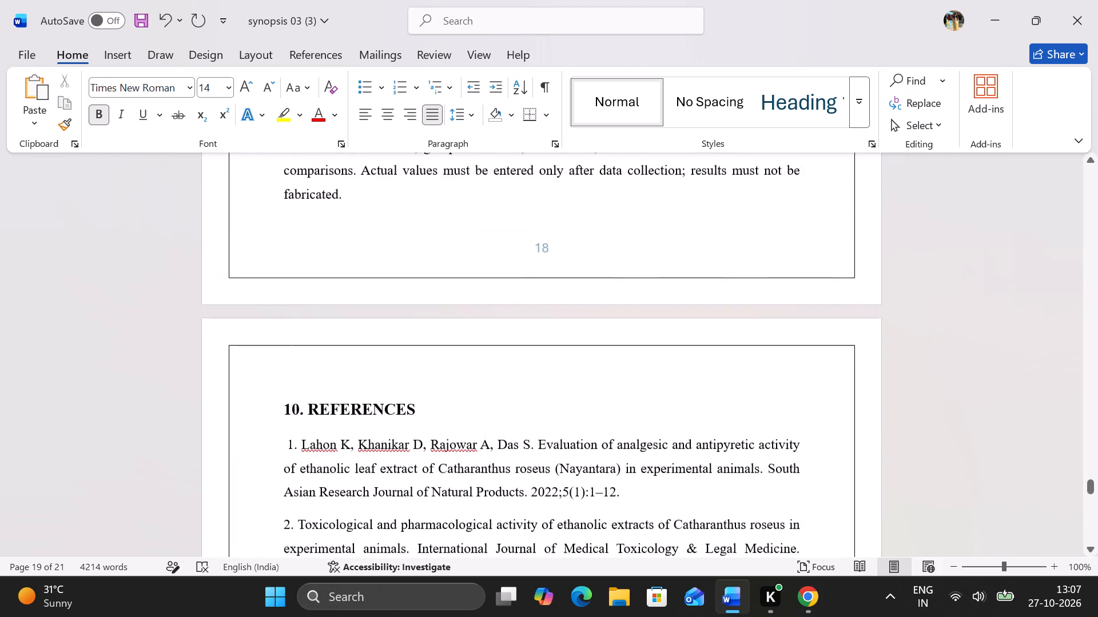
pyautogui.scroll(5, 541, 250)
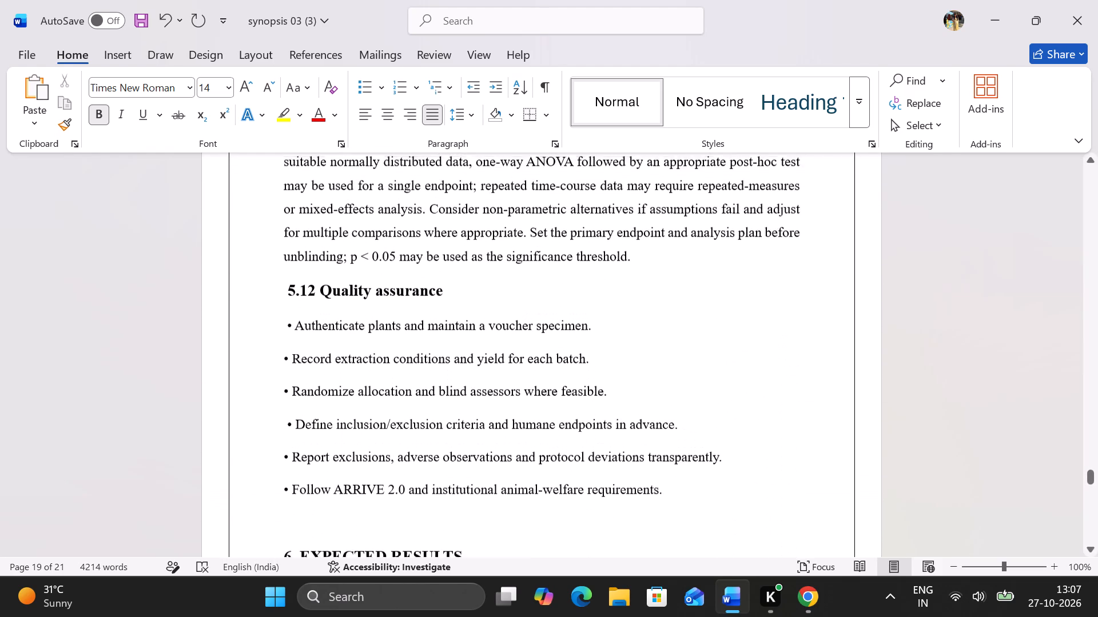
pyautogui.click(287, 450)
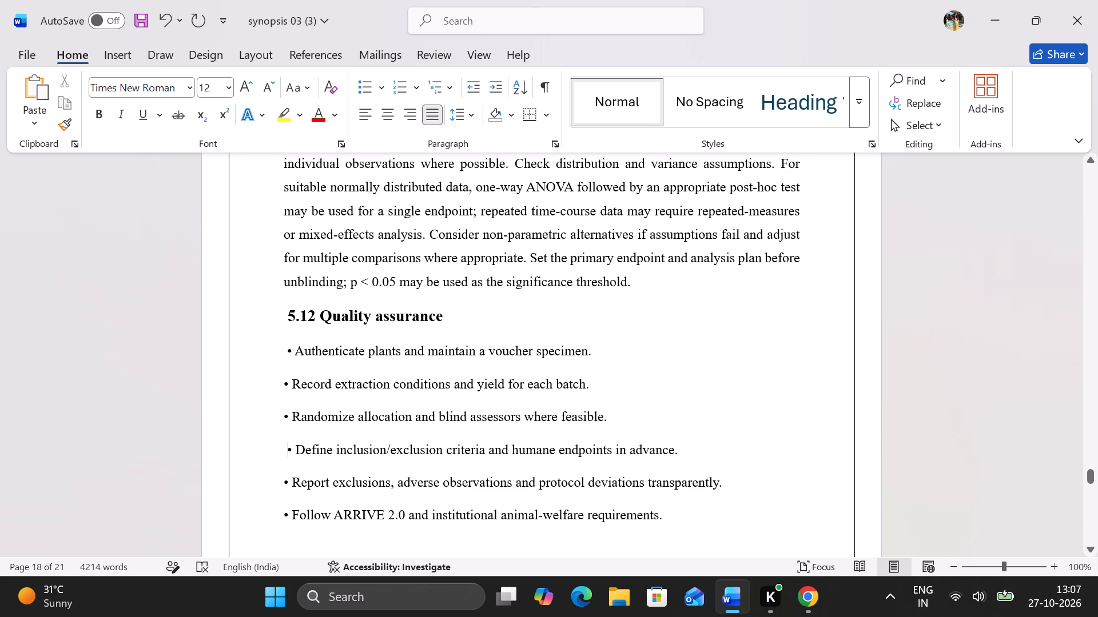
pyautogui.press('BackSpace')
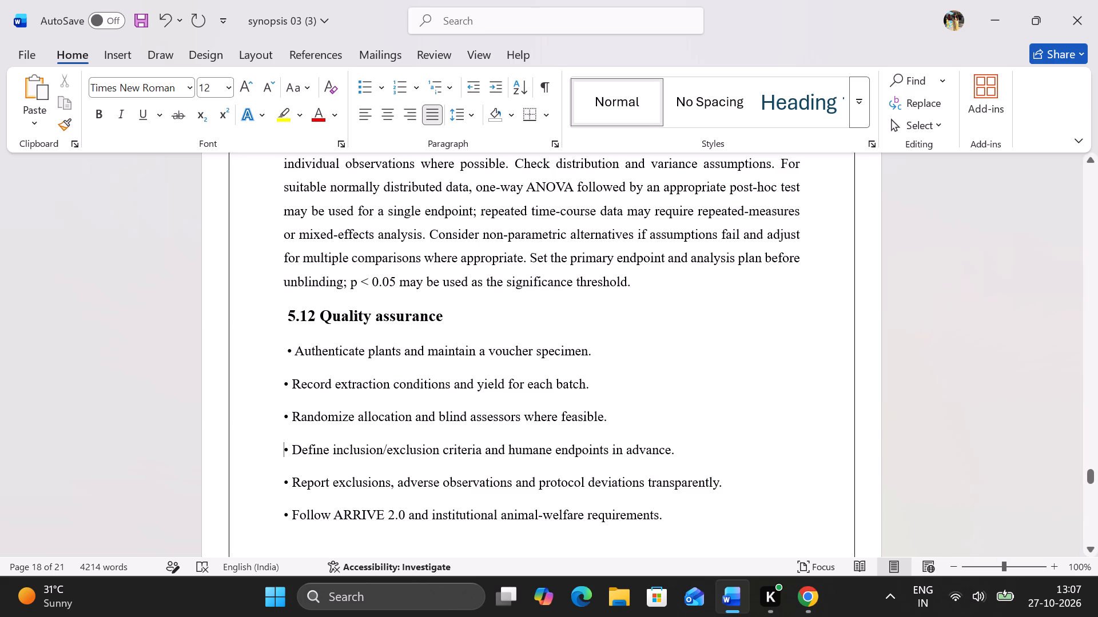
# Renumber the "REFERENCES" heading as 7 so that it follows section 6.
pyautogui.scroll(-9, 414, 425)
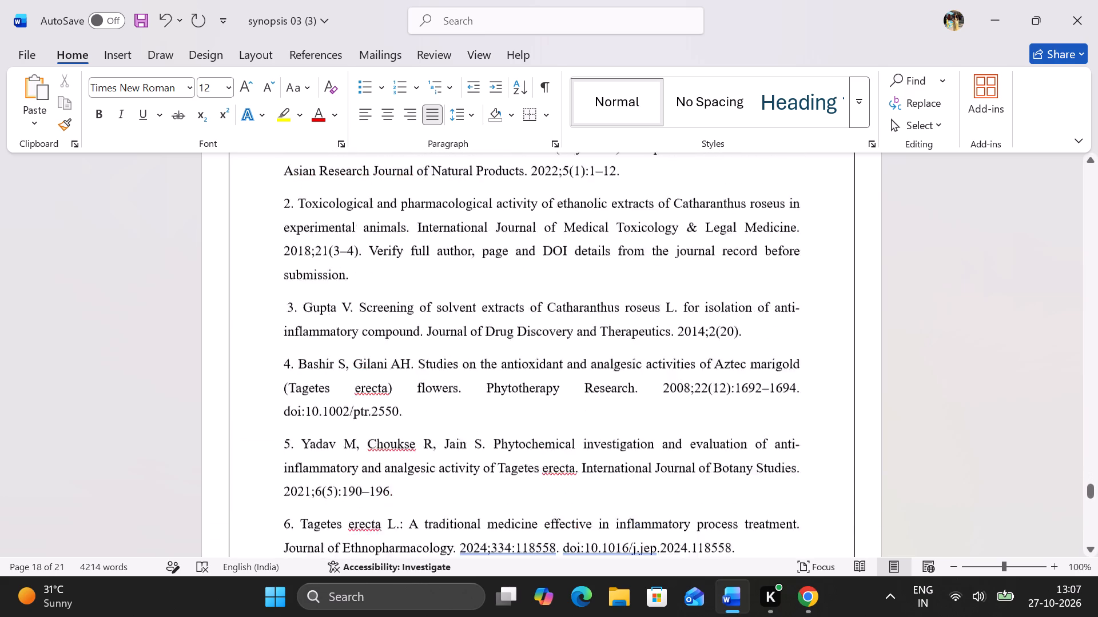
pyautogui.scroll(-1, 414, 425)
pyautogui.scroll(4, 414, 425)
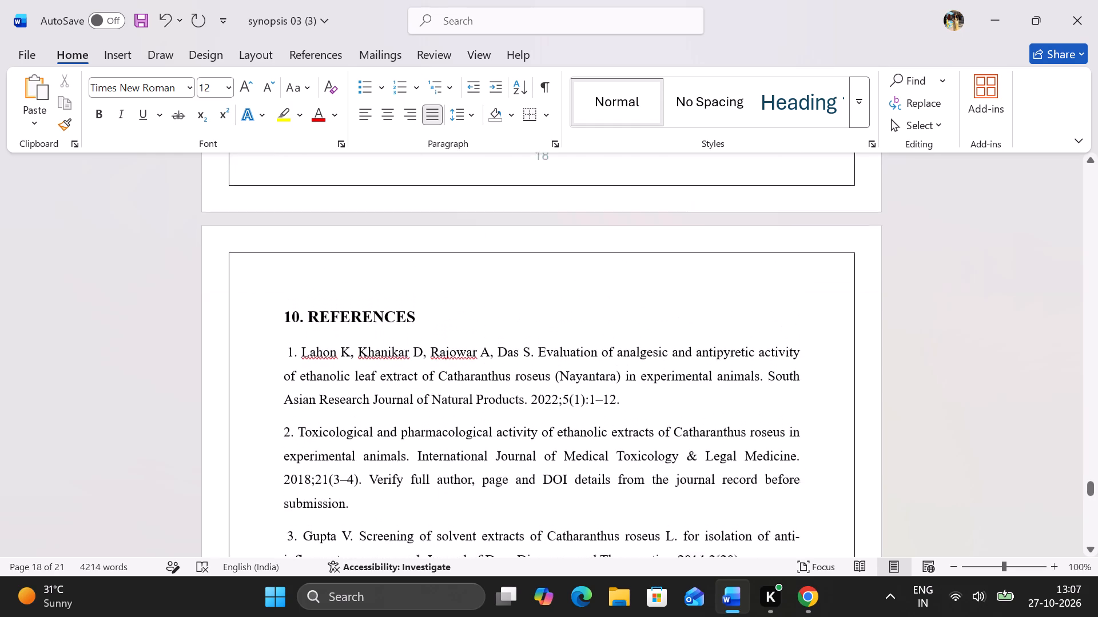
pyautogui.scroll(5, 353, 271)
pyautogui.scroll(-1, 353, 271)
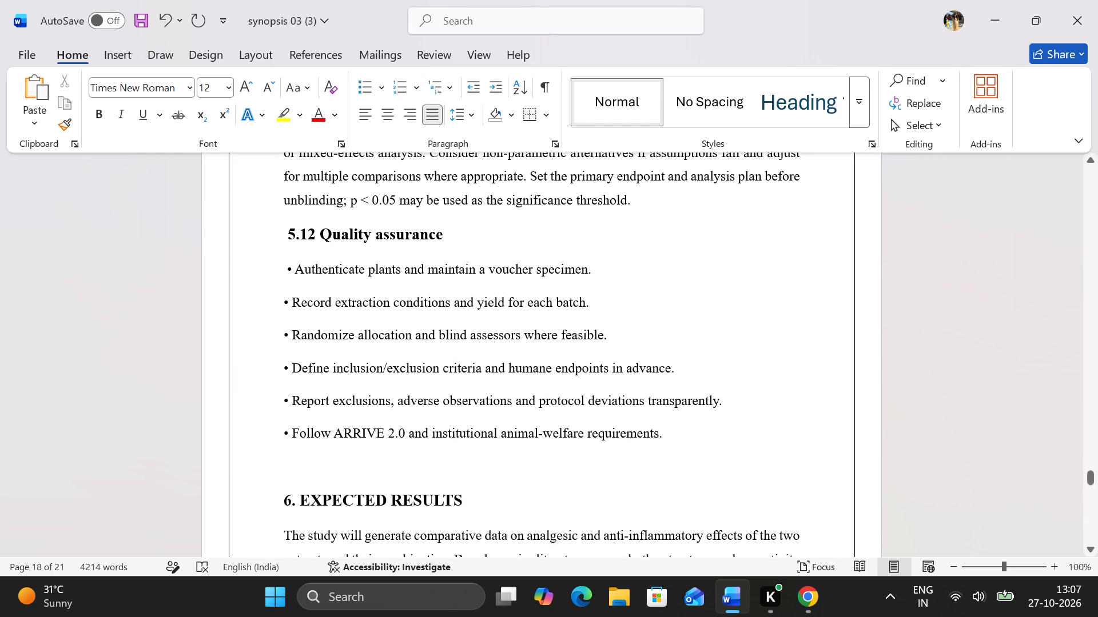
pyautogui.scroll(-1, 353, 271)
pyautogui.scroll(-3, 340, 481)
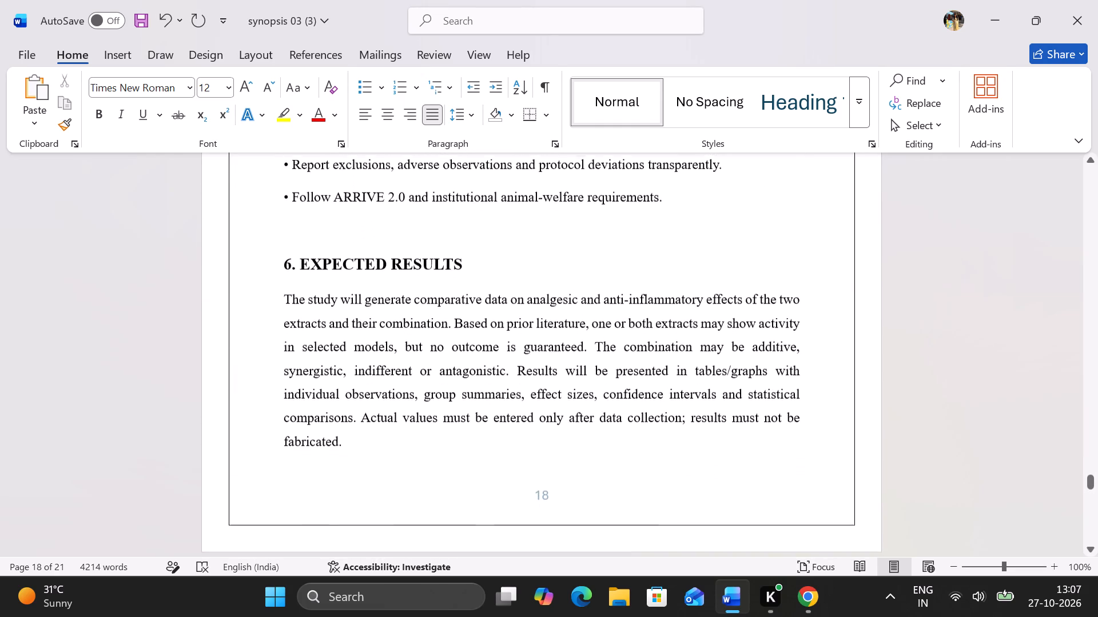
pyautogui.scroll(-1, 340, 481)
pyautogui.click(297, 481)
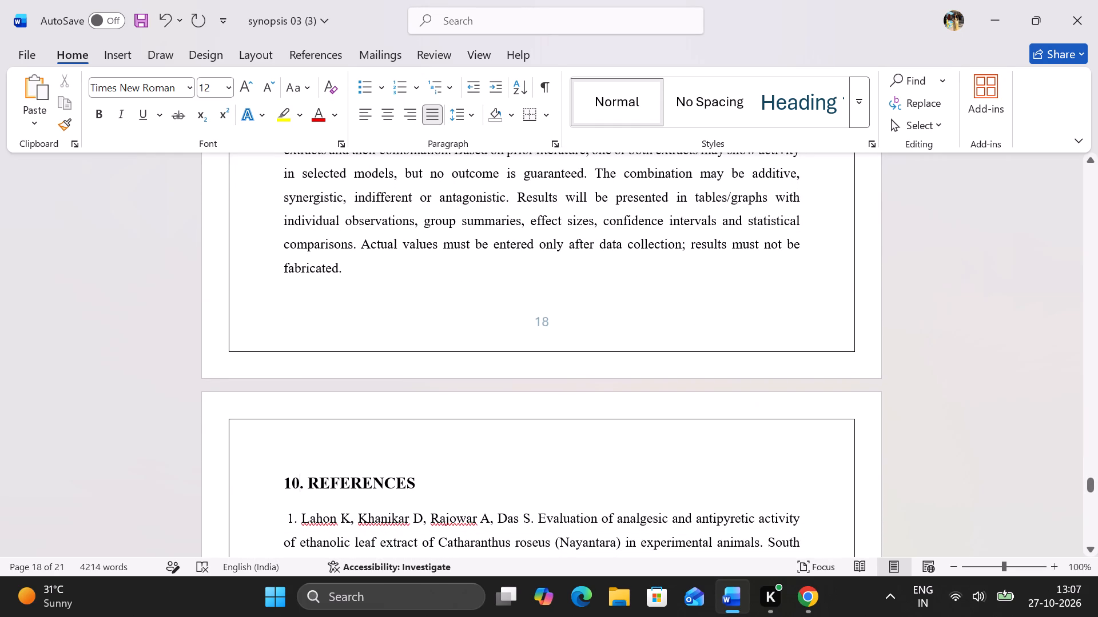
pyautogui.press('BackSpace')
pyautogui.press('BackSpace')
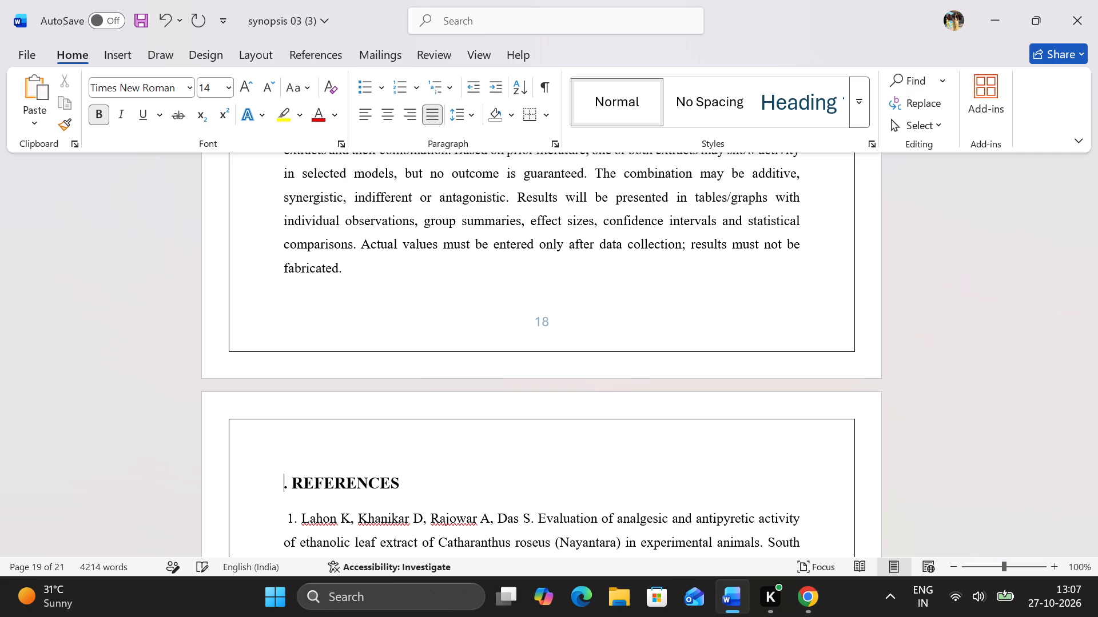
pyautogui.press('7')
pyautogui.click(488, 451)
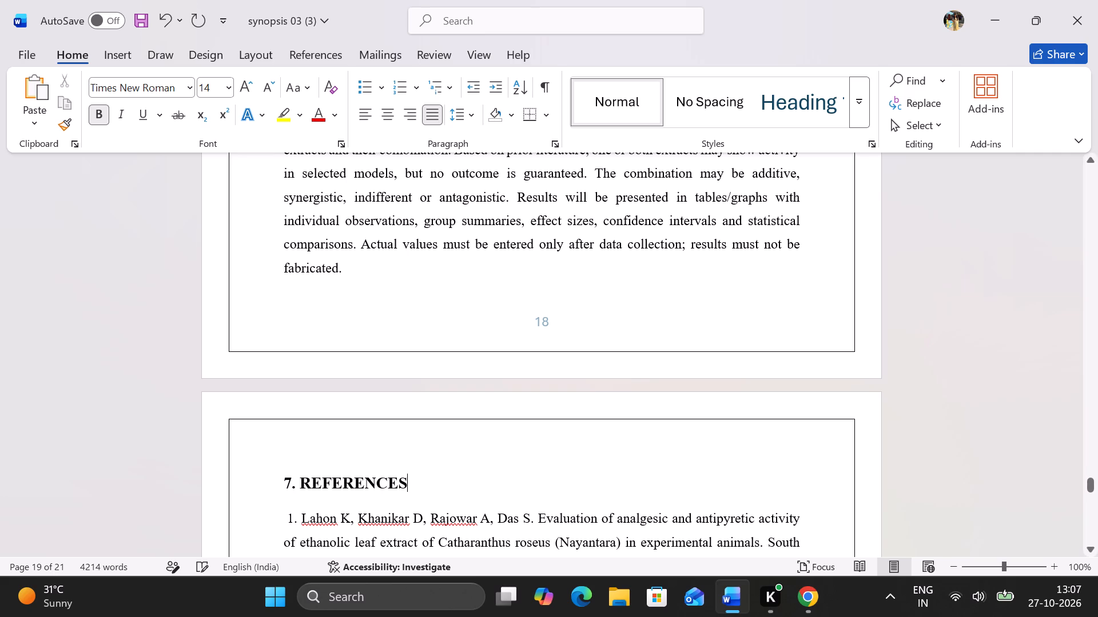
# Review the reference list through its last entry, checking numbering, spacing and page flow.
pyautogui.scroll(-7, 488, 451)
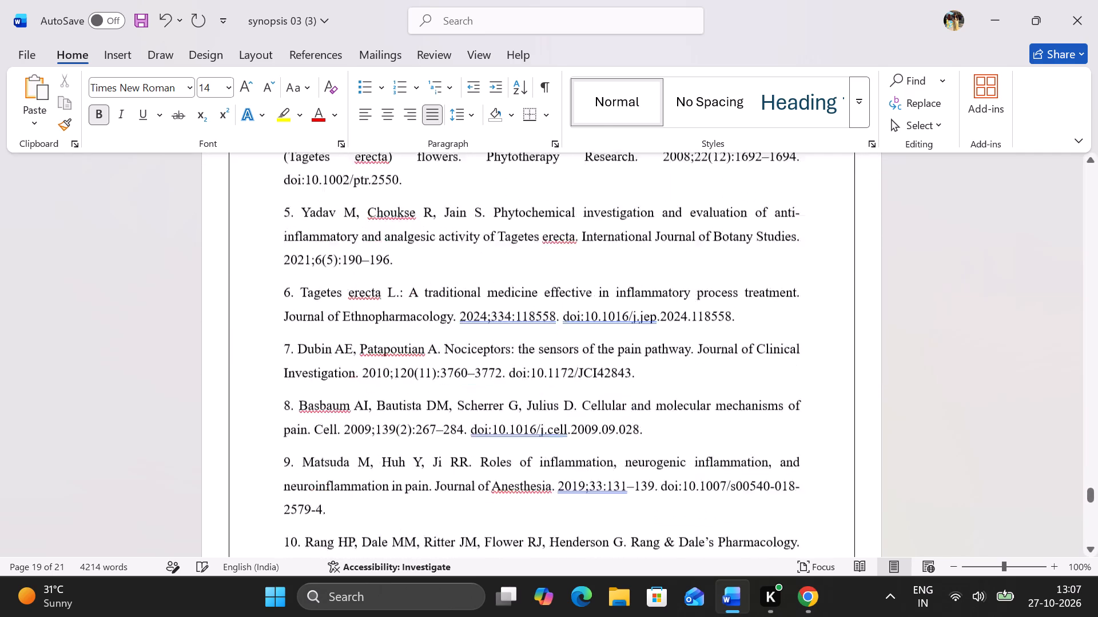
pyautogui.scroll(-2, 488, 451)
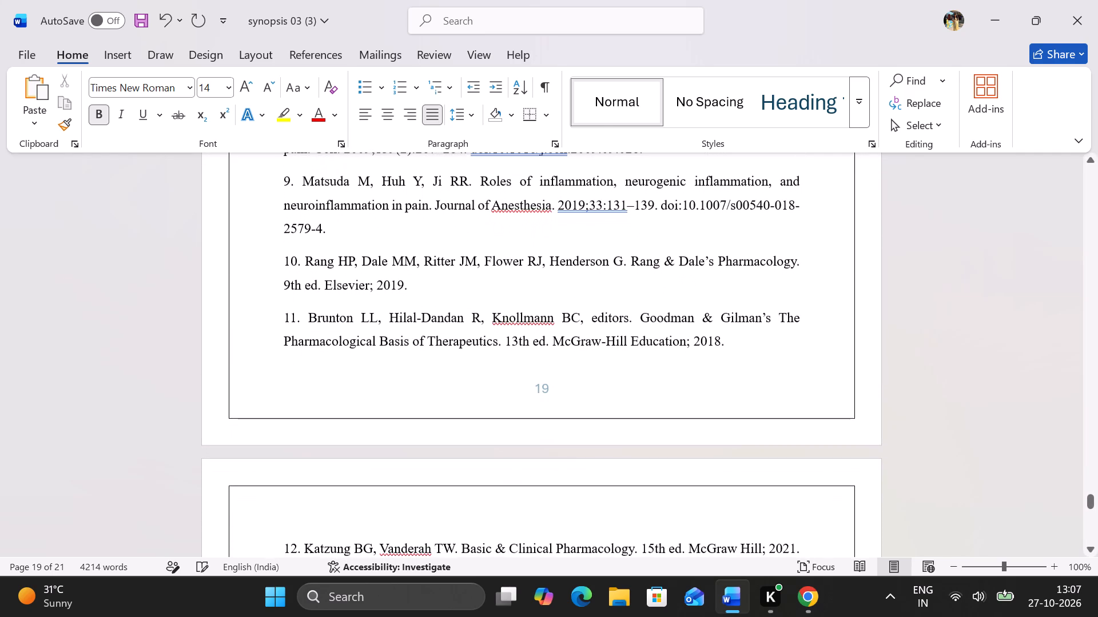
pyautogui.scroll(-6, 488, 451)
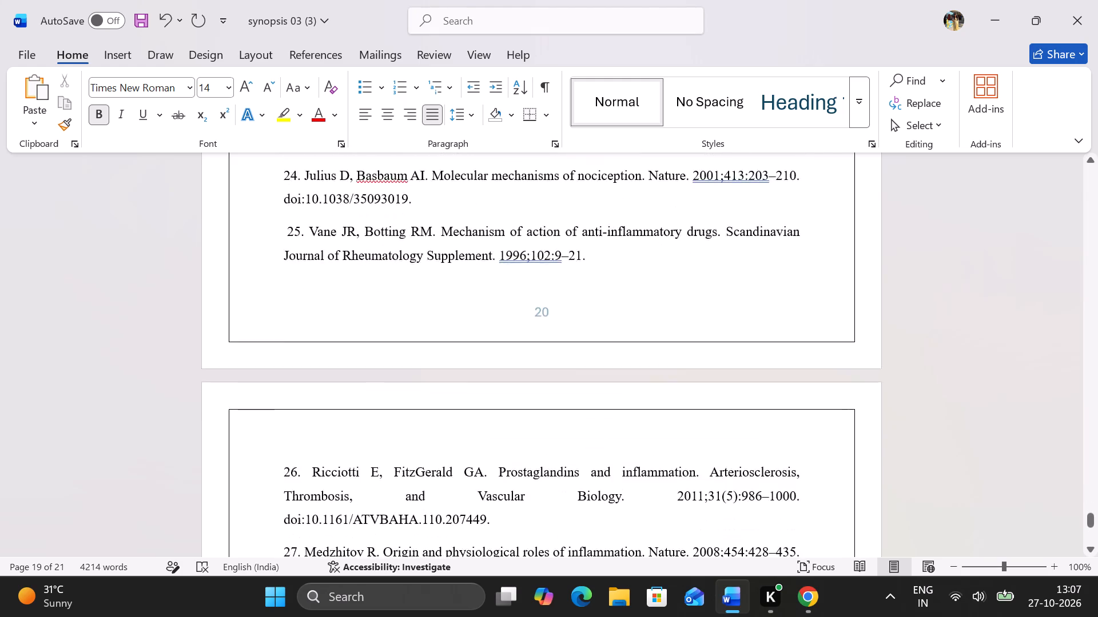
pyautogui.scroll(-2, 488, 451)
pyautogui.scroll(4, 488, 451)
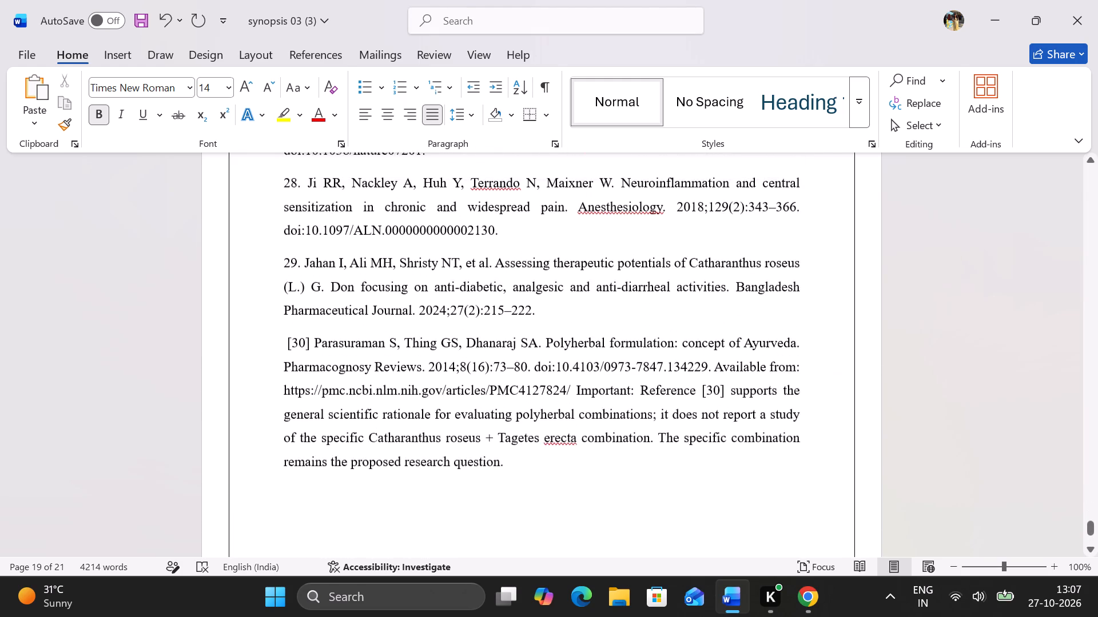
pyautogui.scroll(4, 488, 451)
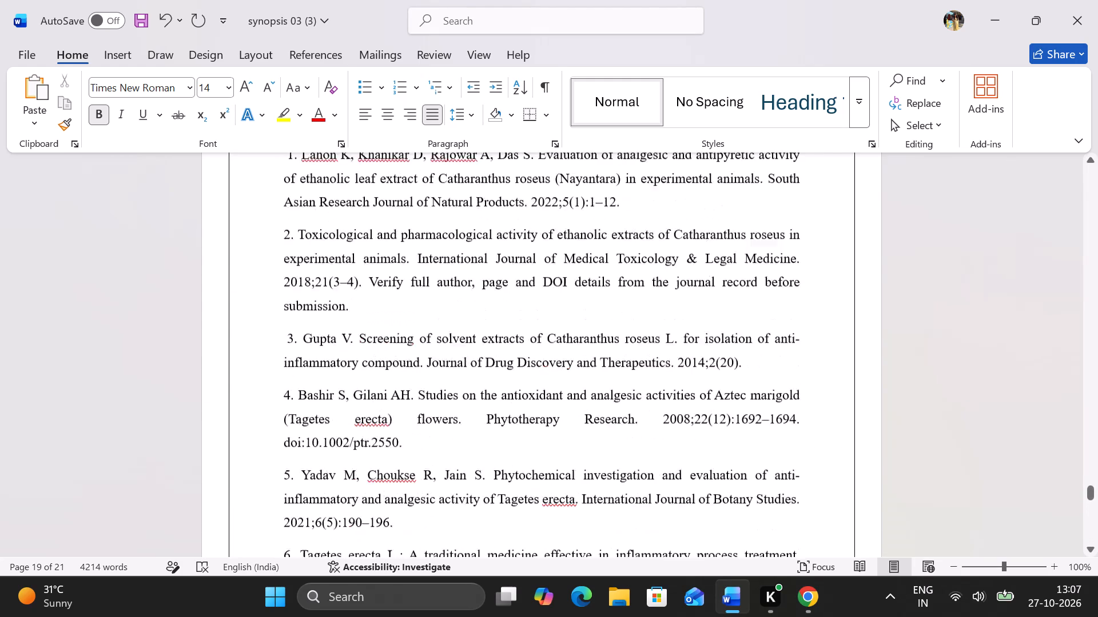
# Look back over the layout from "6. EXPECTED RESULTS" through the section 5 methodology to the cover page.
pyautogui.scroll(4, 488, 451)
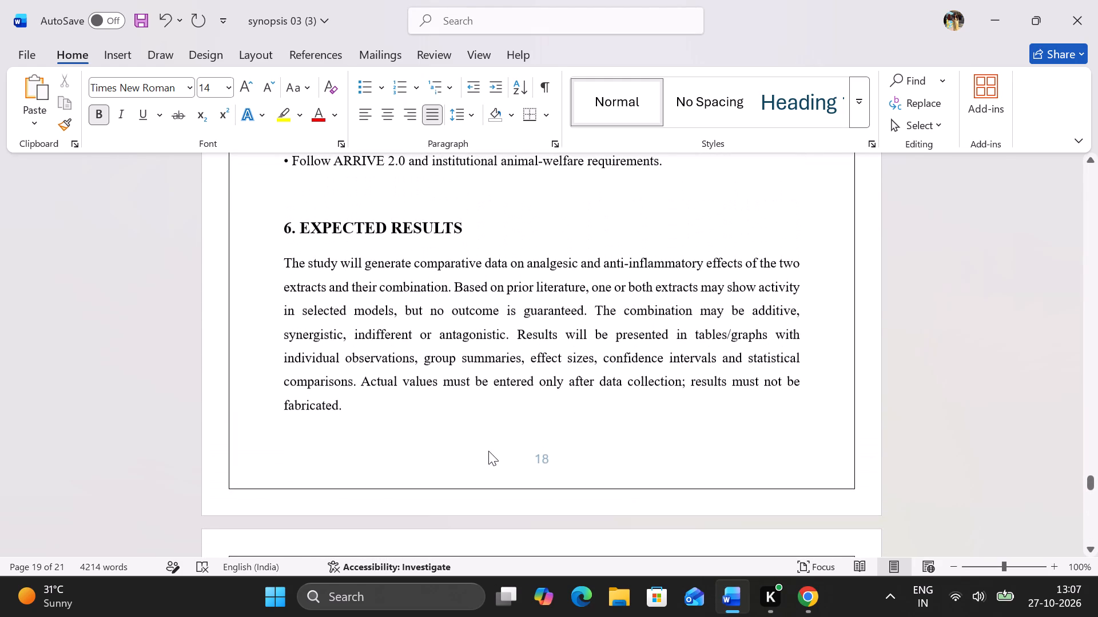
pyautogui.scroll(2, 488, 451)
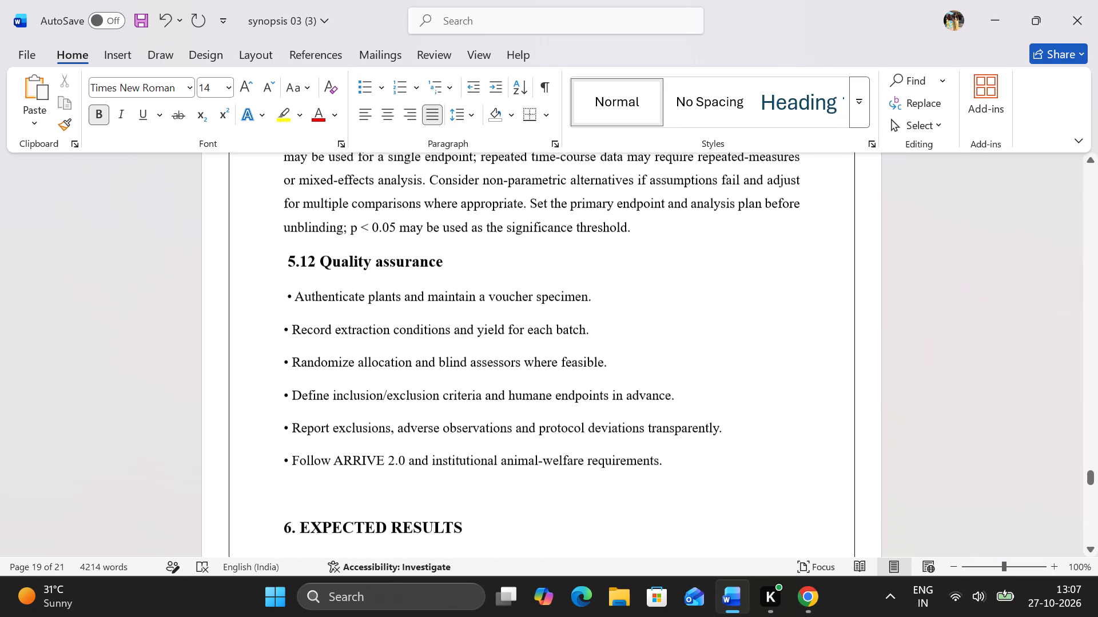
pyautogui.scroll(2, 496, 496)
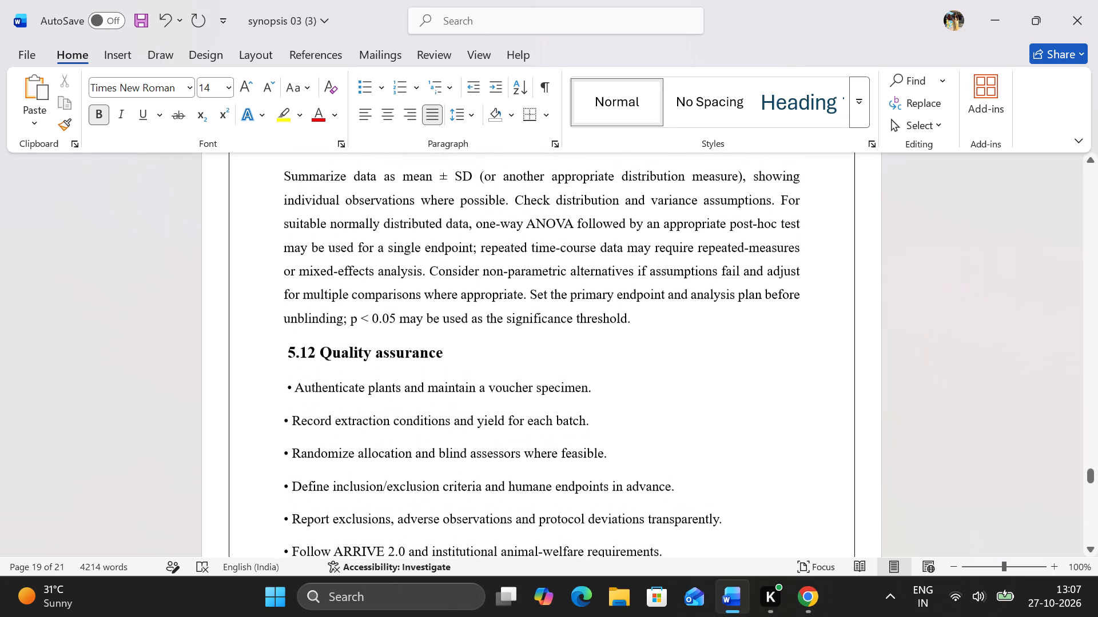
pyautogui.scroll(1, 496, 496)
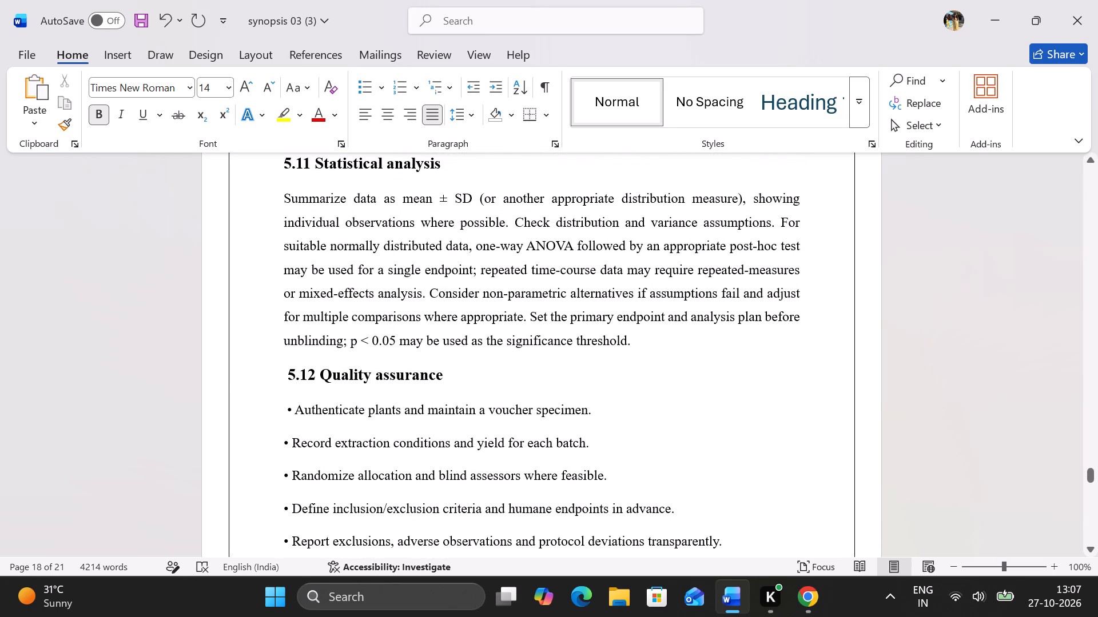
pyautogui.scroll(5, 496, 496)
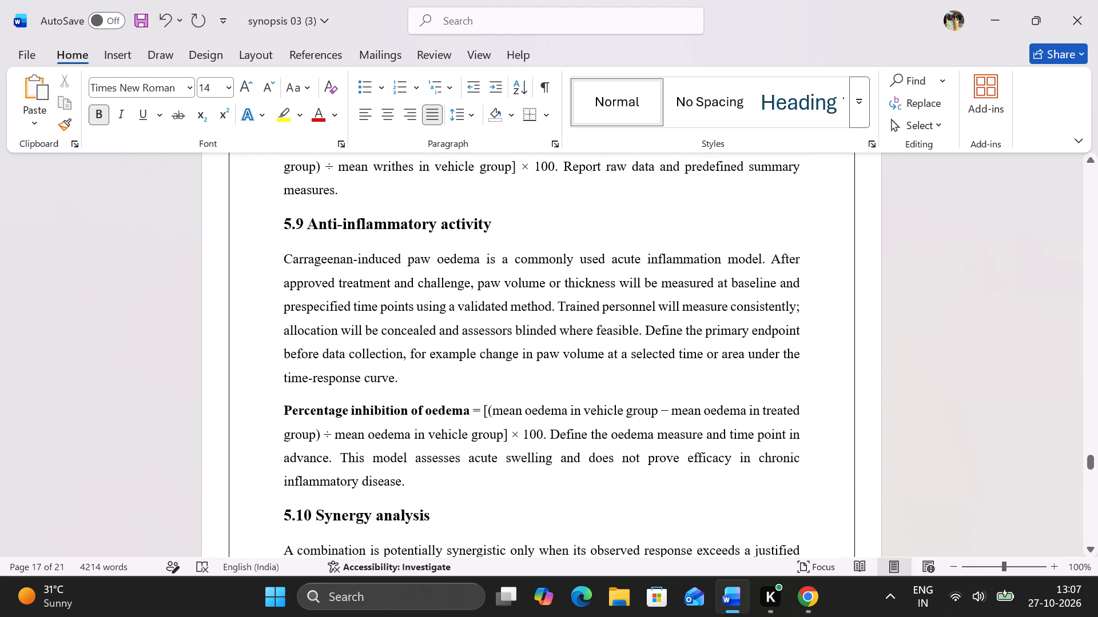
pyautogui.scroll(1, 496, 496)
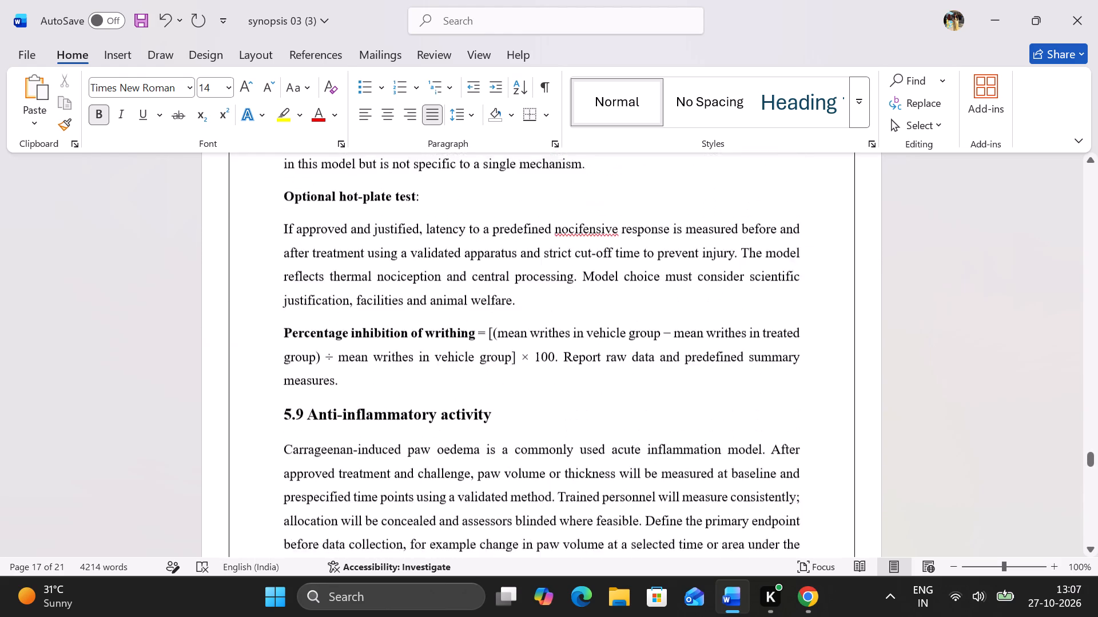
pyautogui.scroll(7, 496, 496)
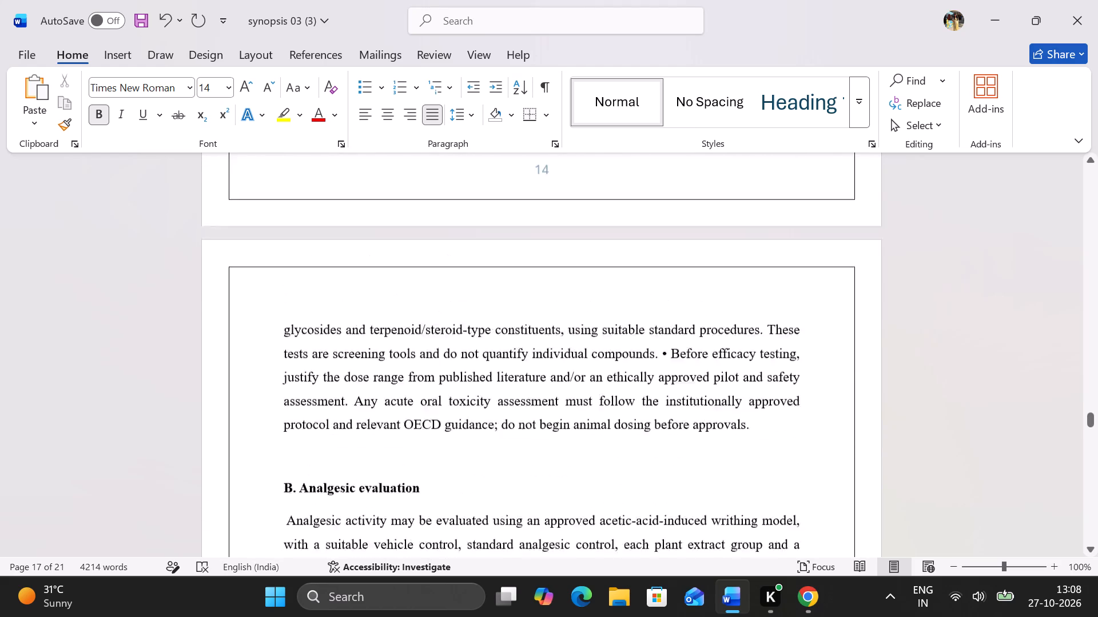
pyautogui.scroll(18, 496, 496)
pyautogui.scroll(5, 496, 496)
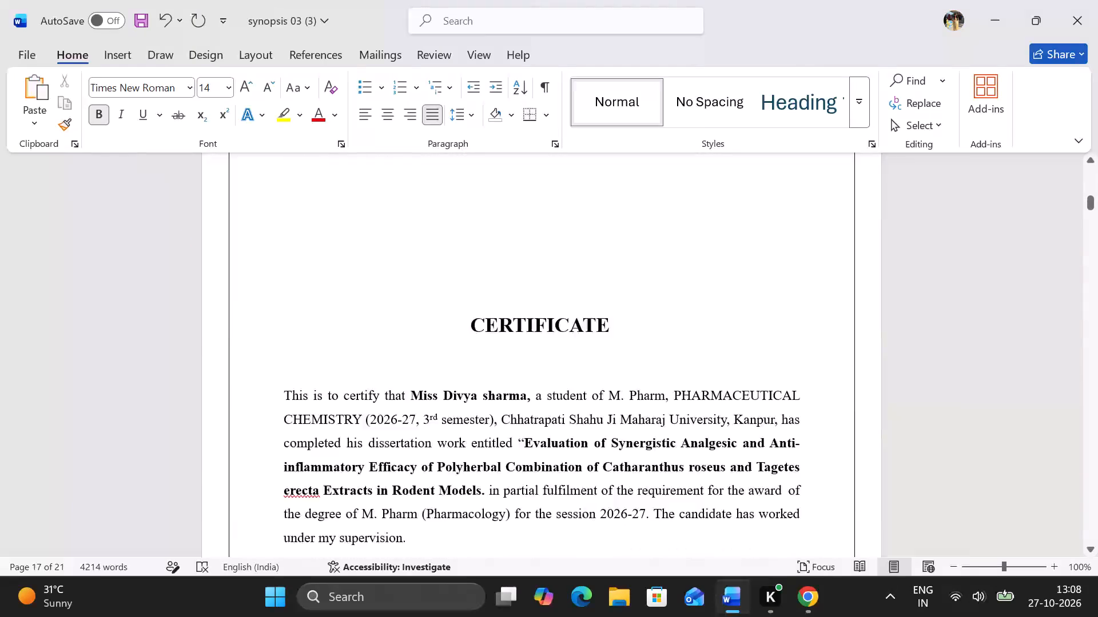
pyautogui.scroll(4, 496, 496)
# Examine the layout of the cover page, the certificate page and the dissertation registration confirmation table.
pyautogui.scroll(-3, 496, 496)
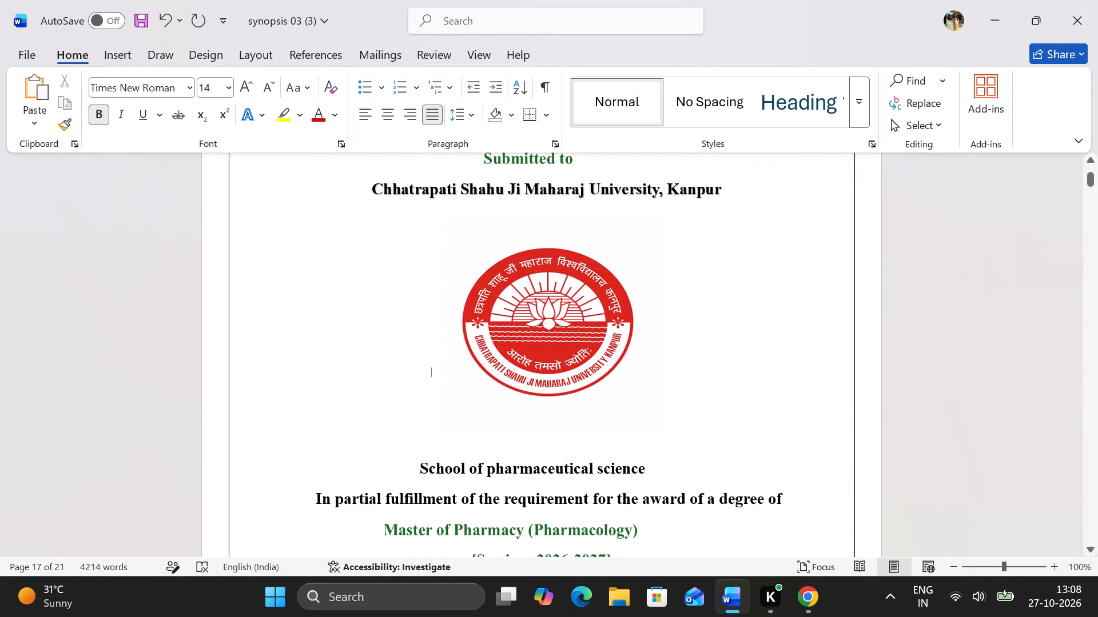
pyautogui.scroll(-12, 496, 496)
pyautogui.scroll(-8, 420, 428)
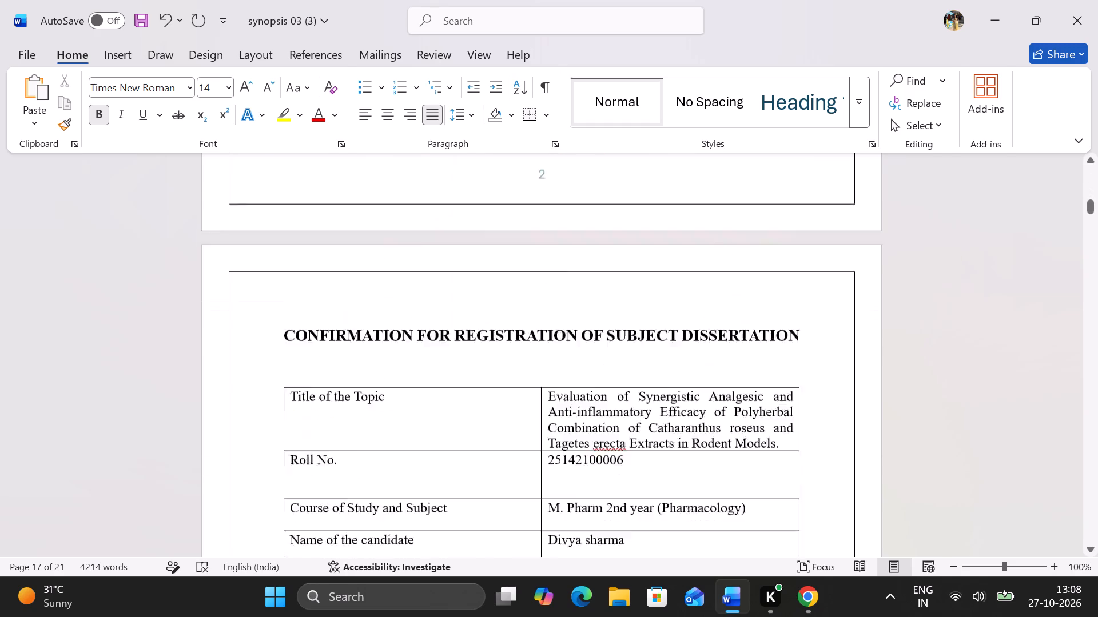
pyautogui.scroll(-1, 420, 428)
pyautogui.scroll(1, 420, 428)
pyautogui.scroll(-1, 420, 428)
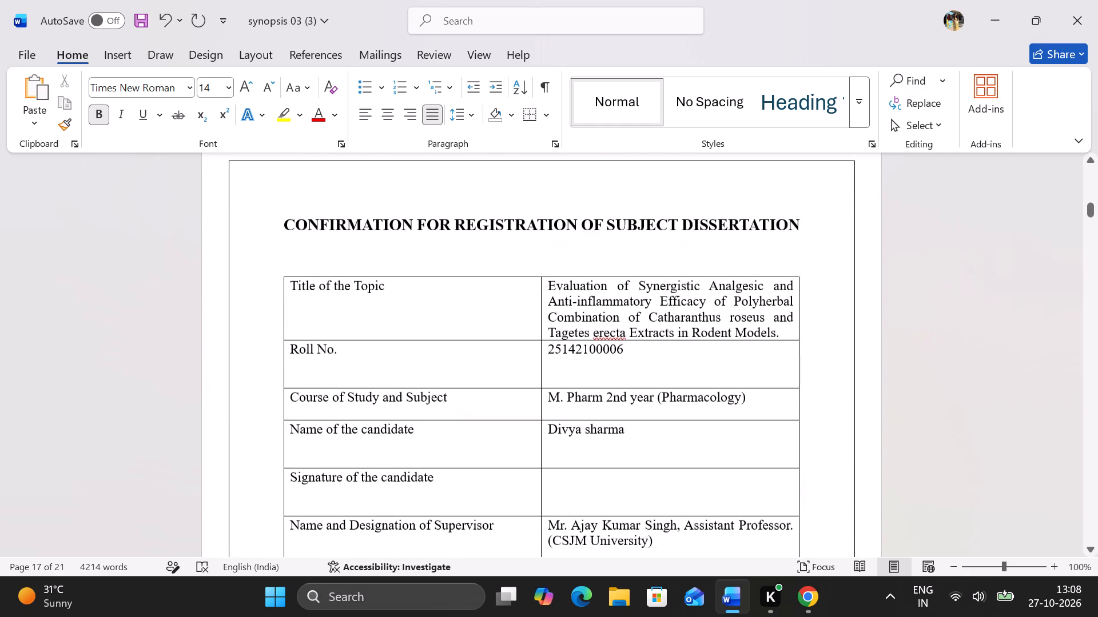
pyautogui.scroll(6, 420, 428)
pyautogui.scroll(-1, 420, 428)
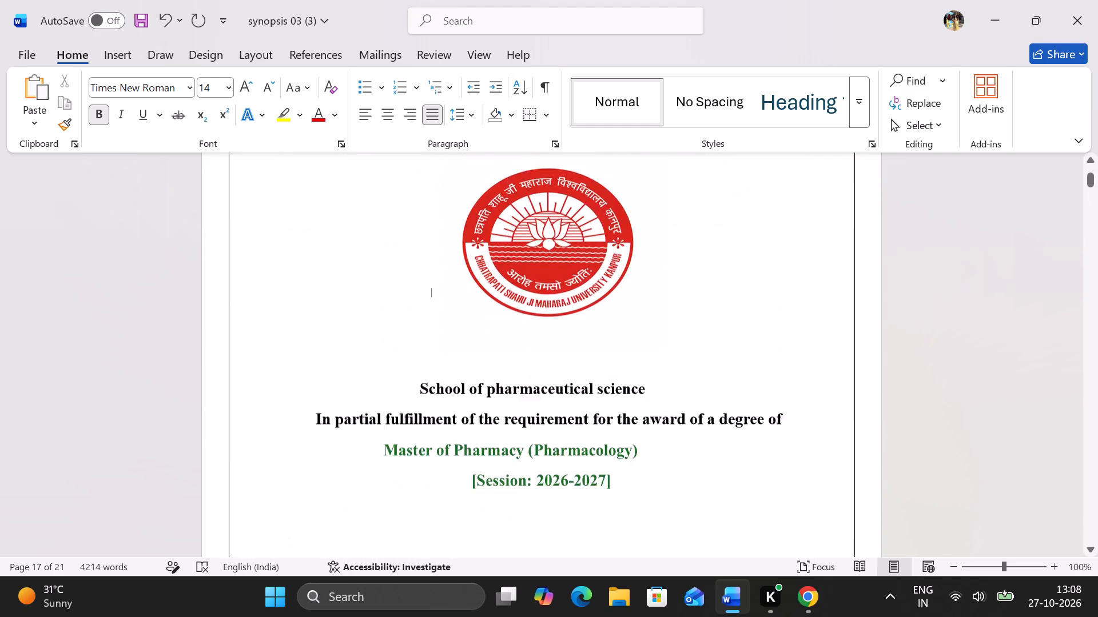
pyautogui.scroll(-4, 420, 428)
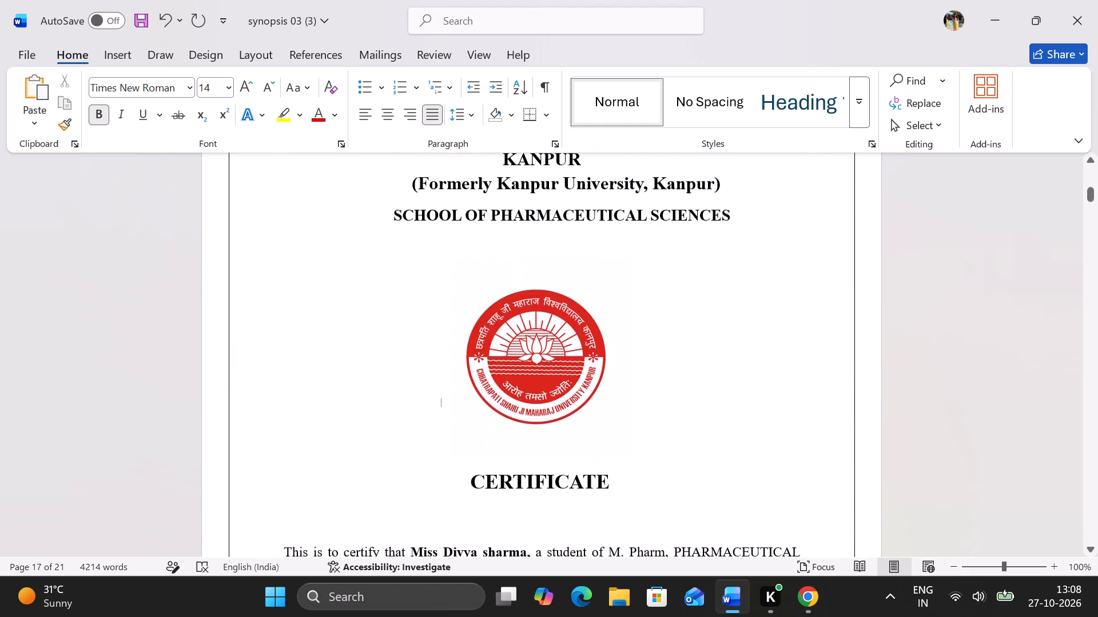
# Center the university name, "(Formerly Kanpur University, Kanpur)" and "SCHOOL OF PHARMACEUTICAL SCIENCES" lines atop the certificate page.
pyautogui.scroll(-2, 420, 428)
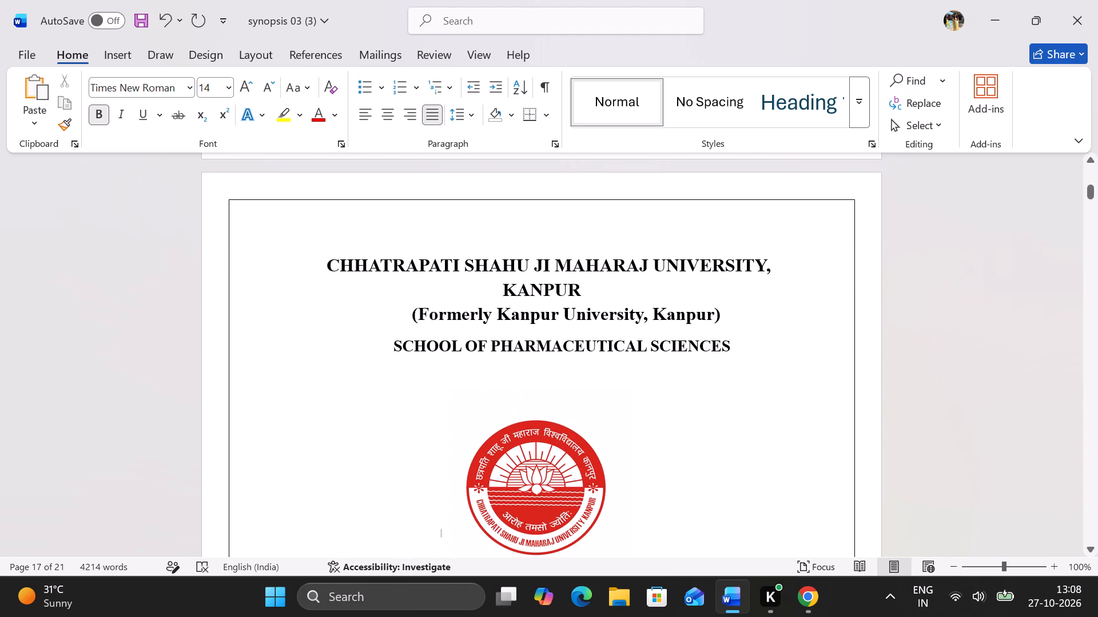
pyautogui.moveTo(320, 259); pyautogui.dragTo(635, 364)
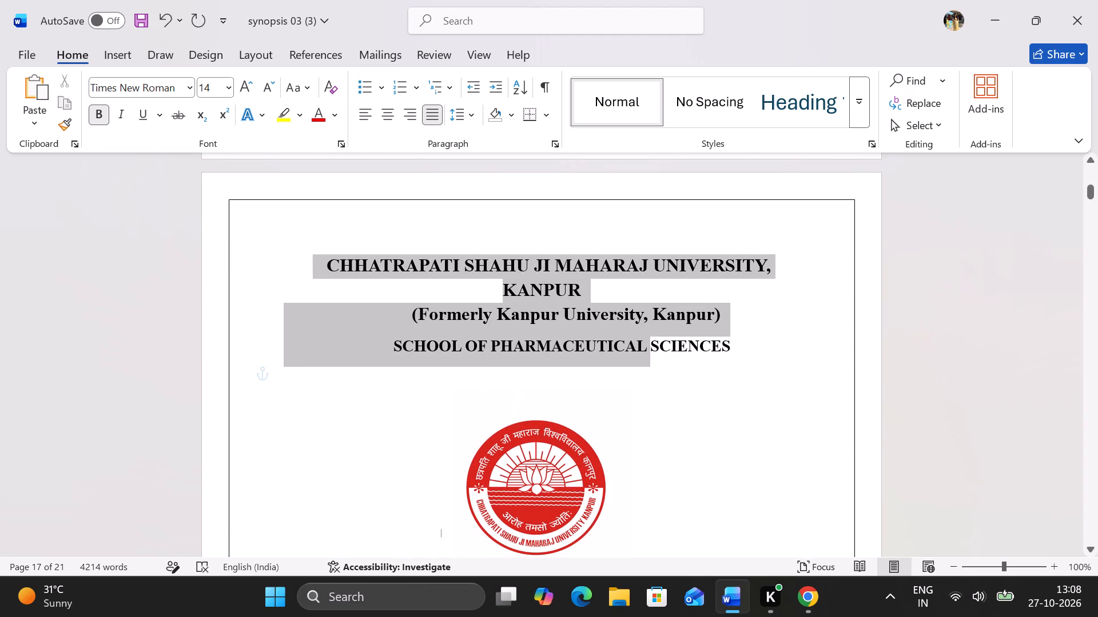
pyautogui.moveTo(635, 364); pyautogui.dragTo(705, 350)
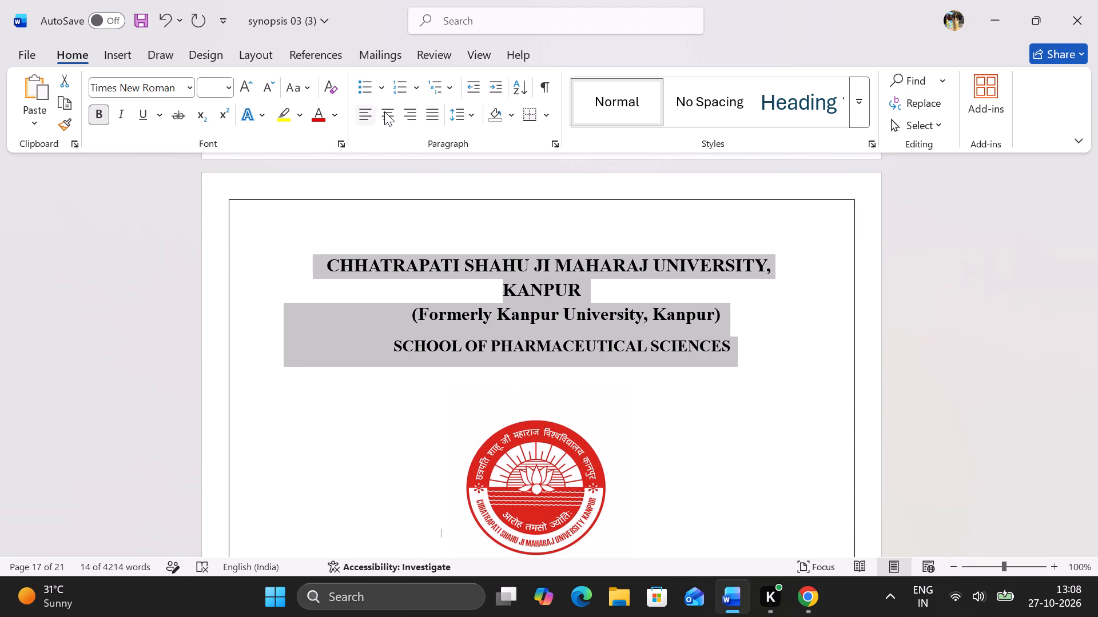
pyautogui.click(387, 116)
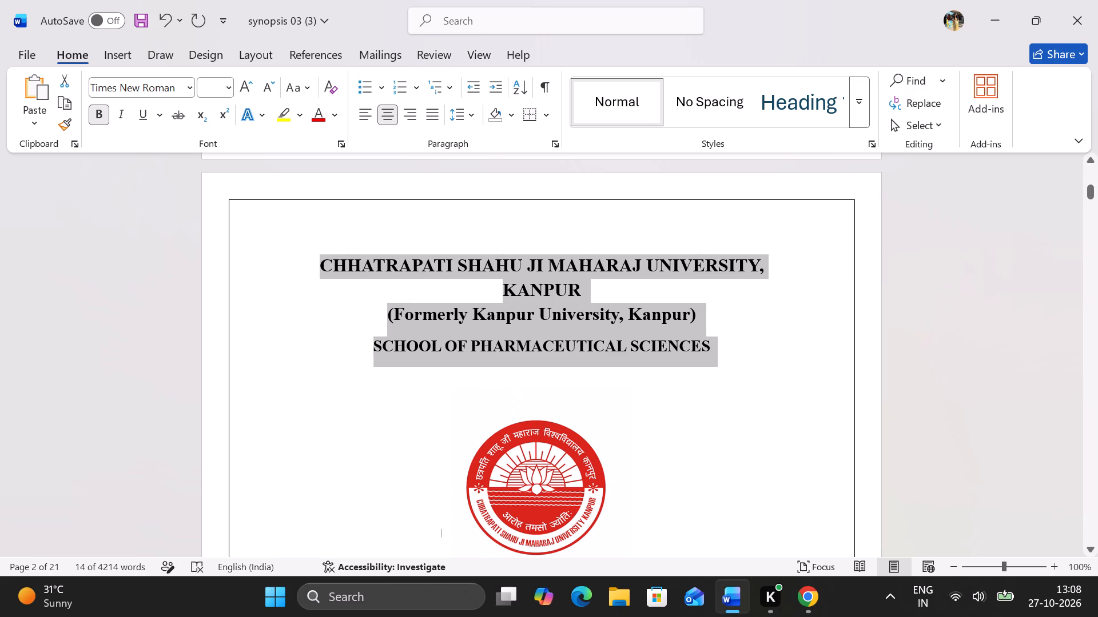
# Review the layout of the certificate page and the dissertation registration confirmation table.
pyautogui.click(646, 423)
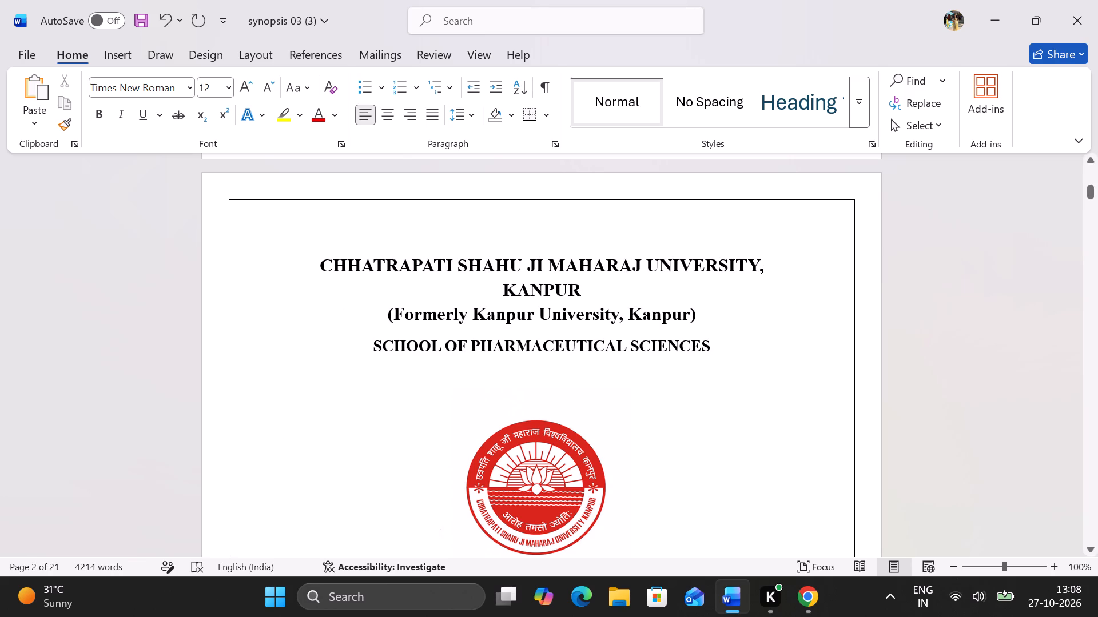
pyautogui.scroll(-2, 630, 428)
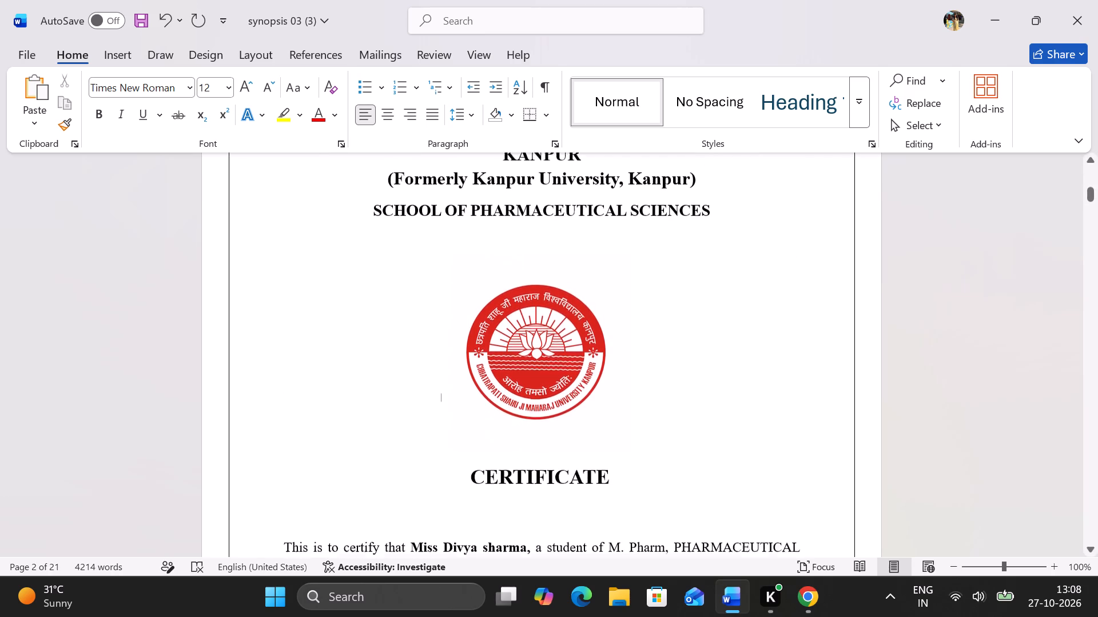
pyautogui.scroll(-4, 630, 428)
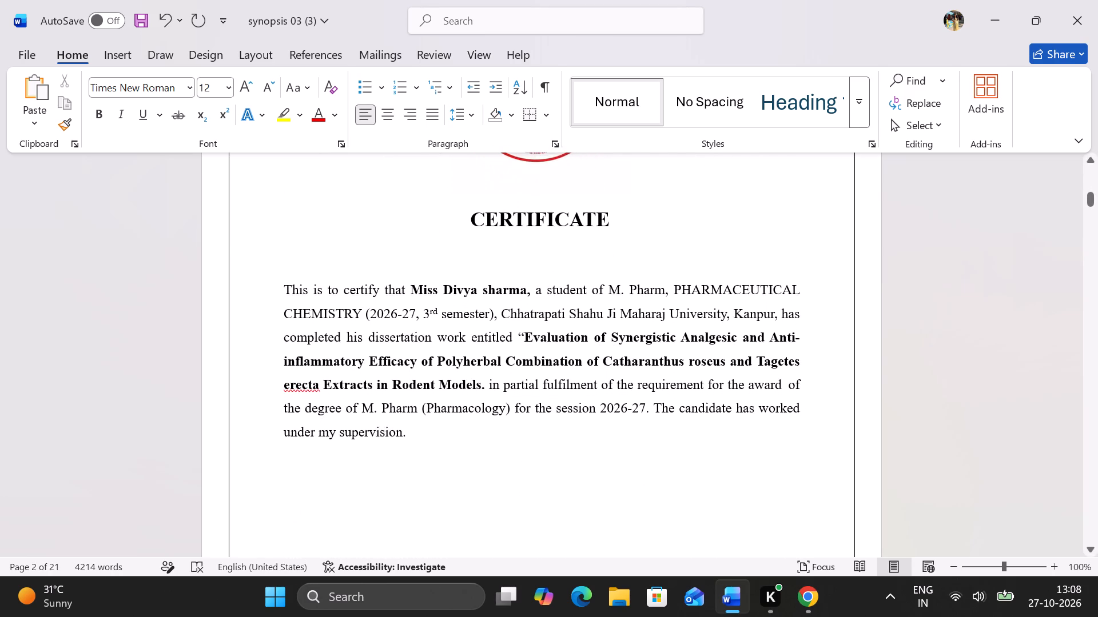
pyautogui.scroll(-1, 630, 428)
pyautogui.scroll(1, 630, 428)
pyautogui.scroll(-1, 630, 428)
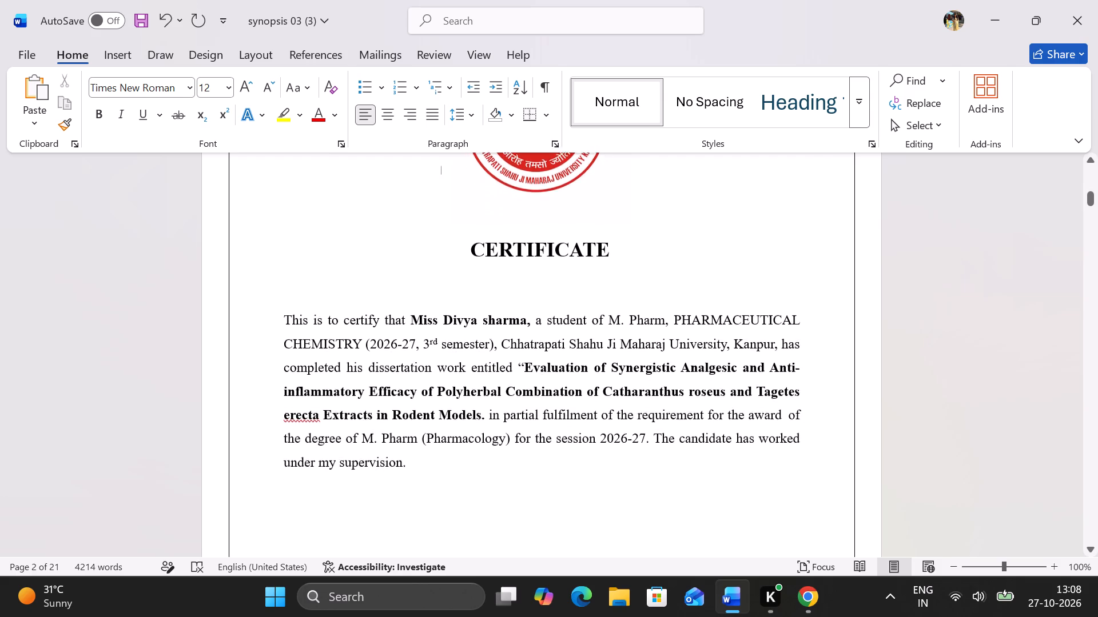
pyautogui.scroll(-3, 630, 428)
pyautogui.scroll(2, 630, 428)
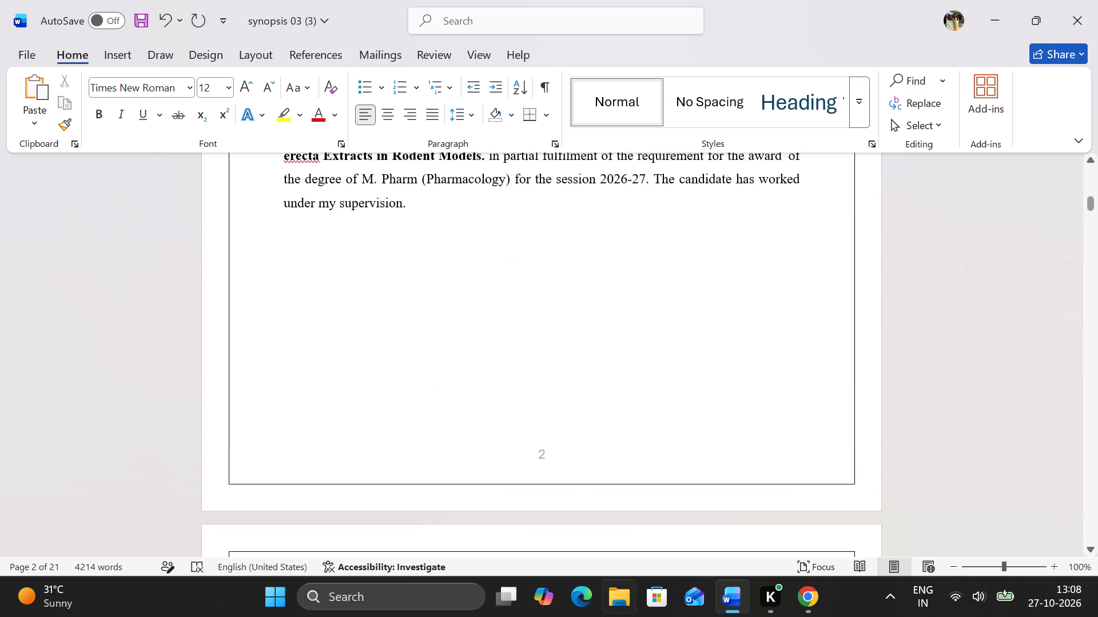
pyautogui.scroll(2, 605, 616)
pyautogui.scroll(-2, 650, 519)
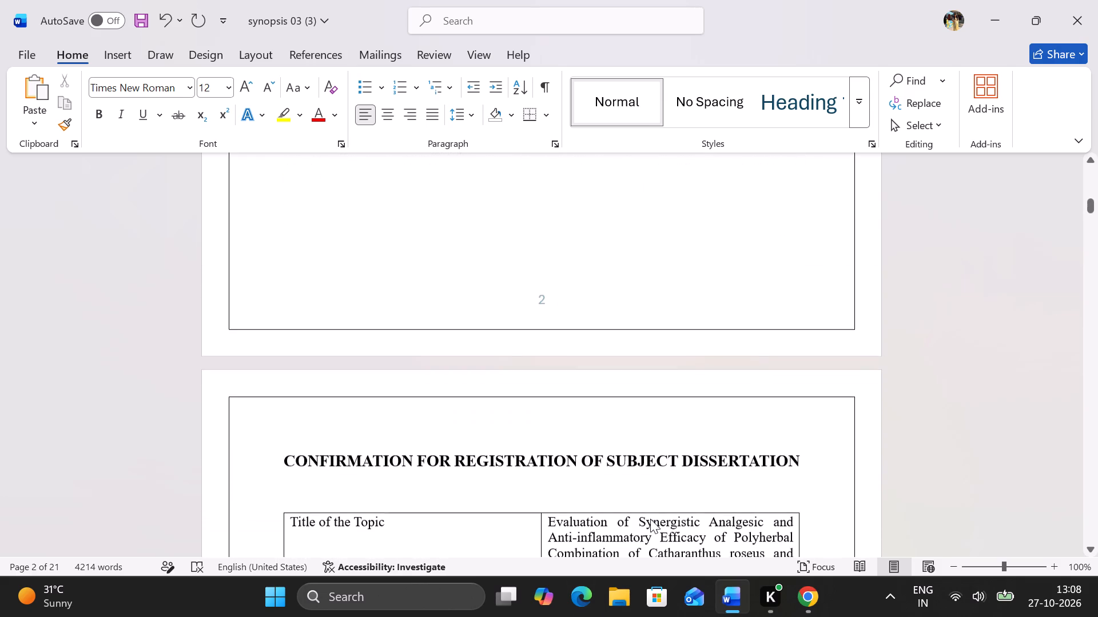
pyautogui.scroll(-5, 650, 519)
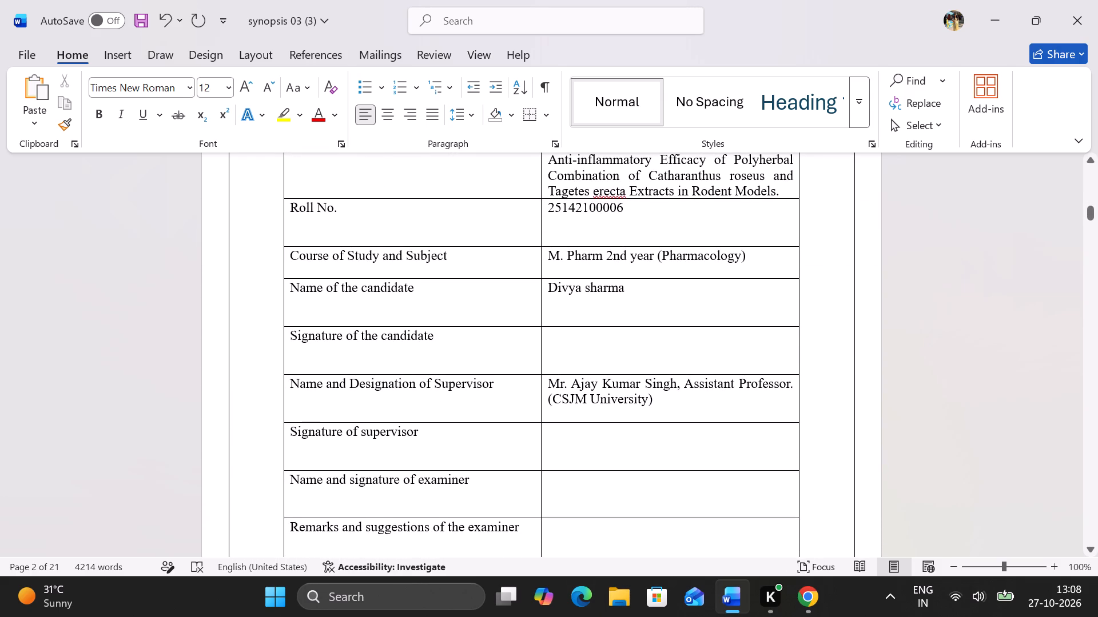
pyautogui.scroll(-3, 650, 519)
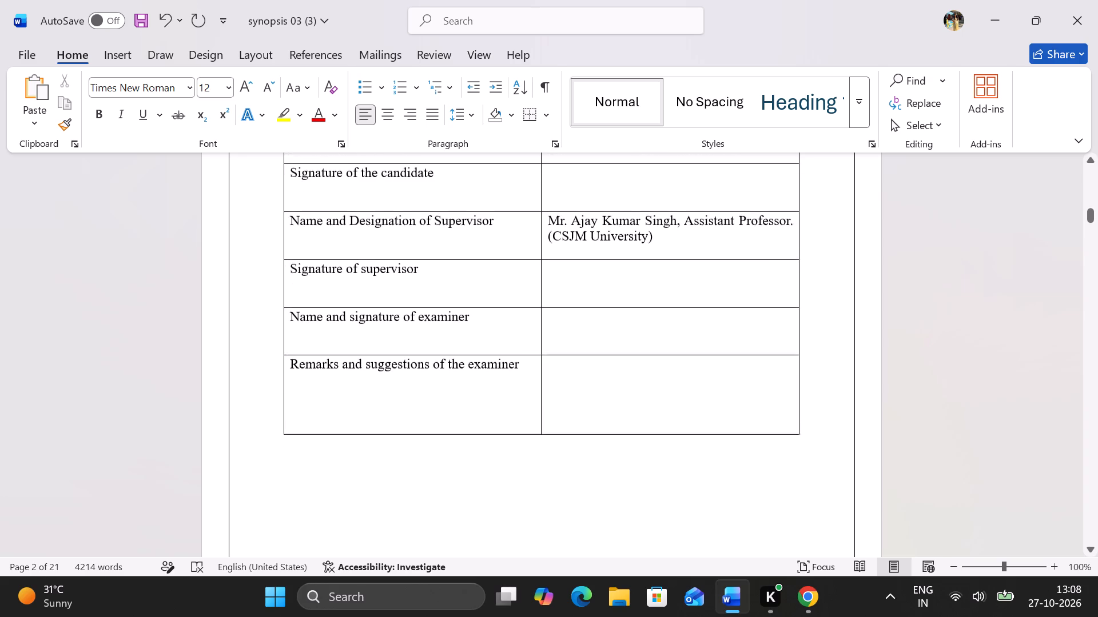
# Examine the "LIST OF CONTENTS" heading and its table for wording, alignment and spacing.
pyautogui.scroll(-5, 650, 519)
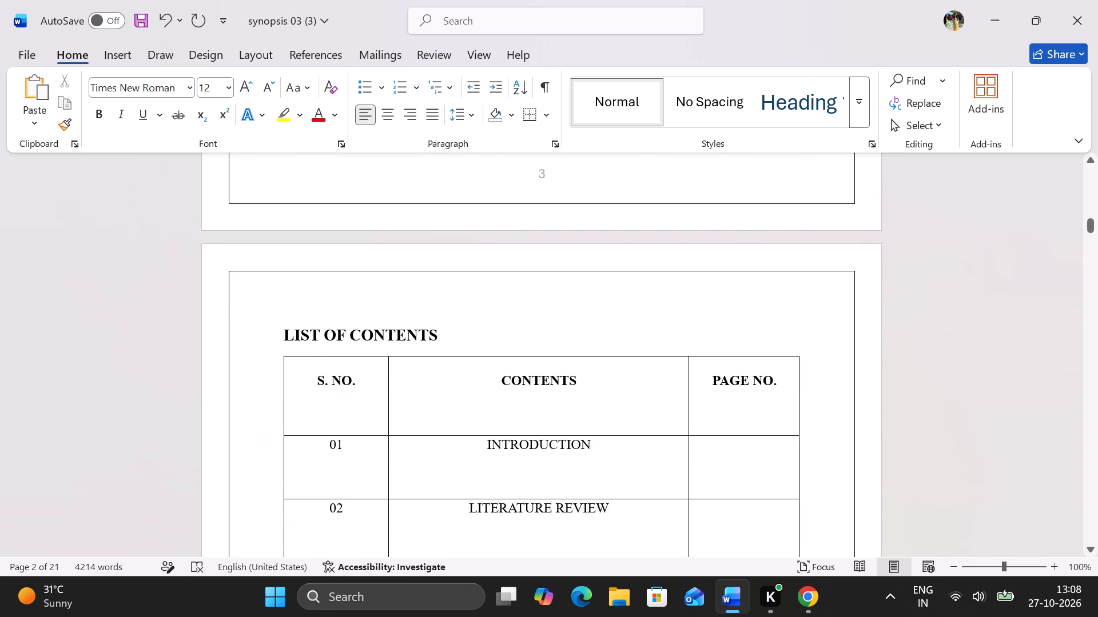
pyautogui.scroll(-3, 650, 519)
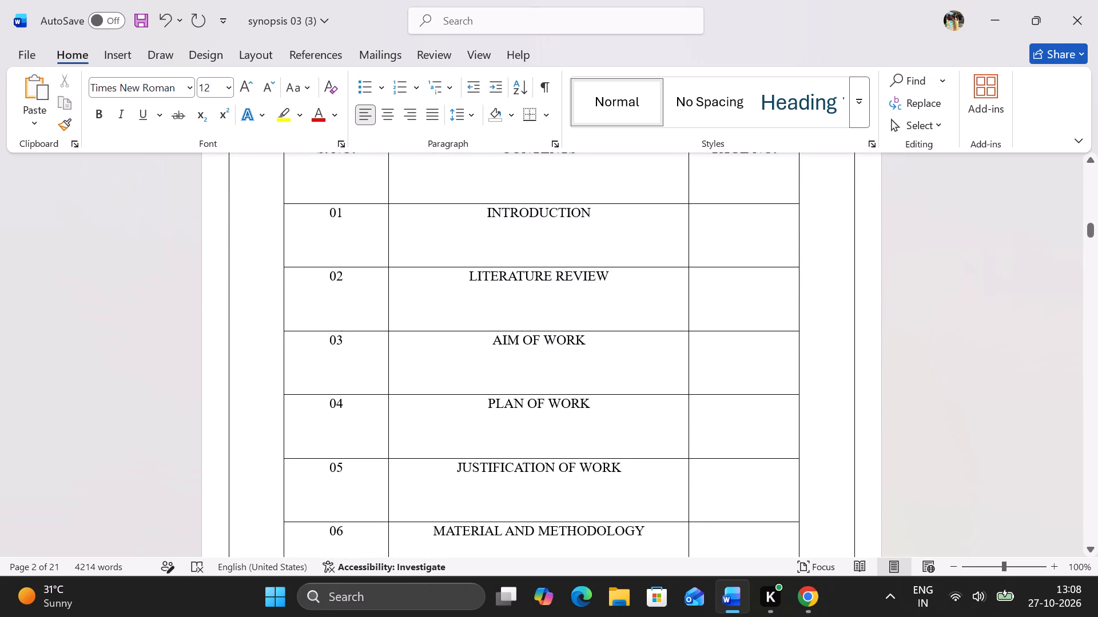
pyautogui.scroll(-2, 650, 519)
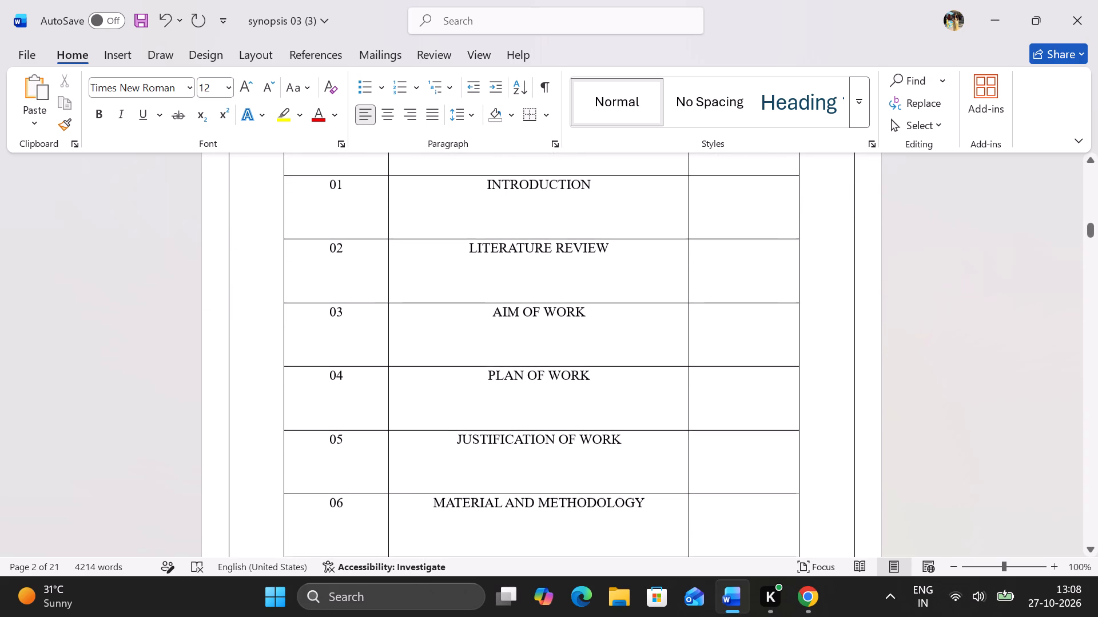
pyautogui.scroll(-2, 650, 519)
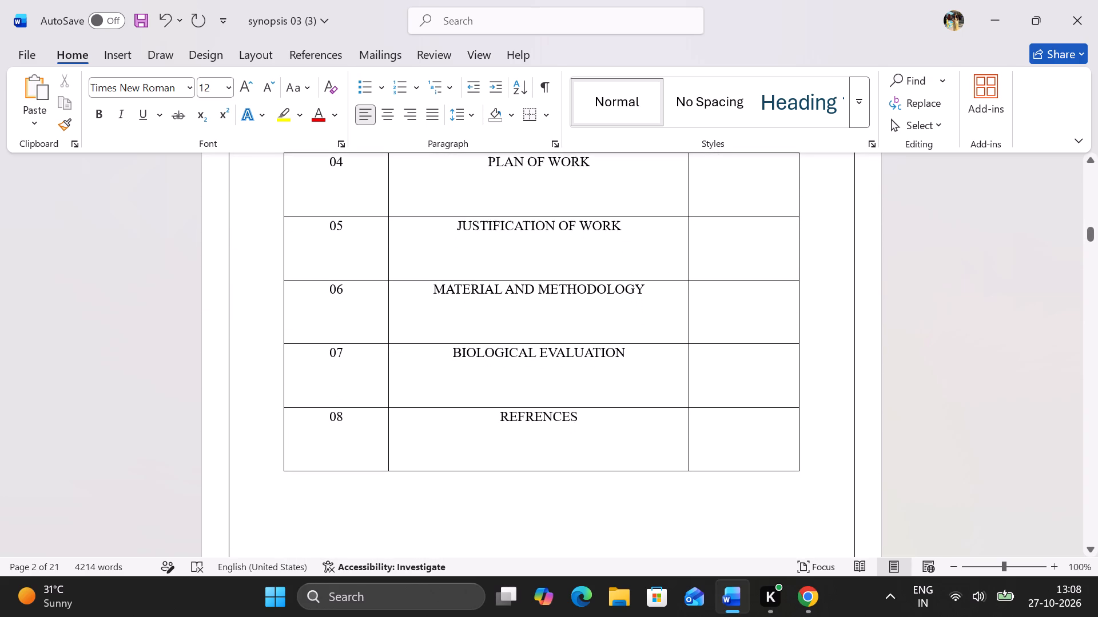
pyautogui.click(545, 413)
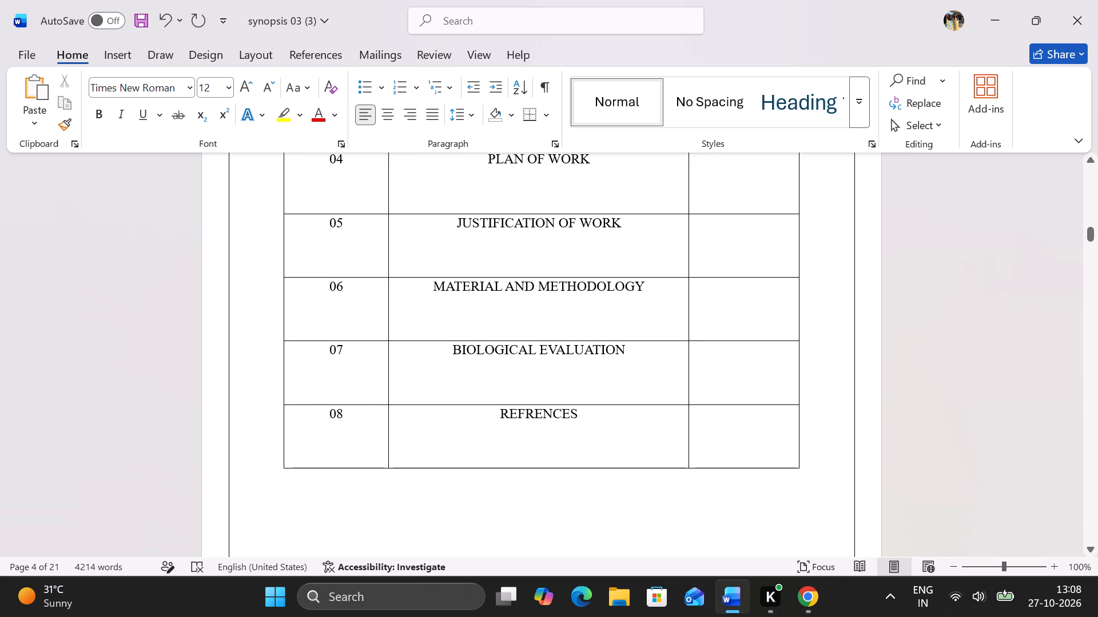
pyautogui.scroll(1, 604, 464)
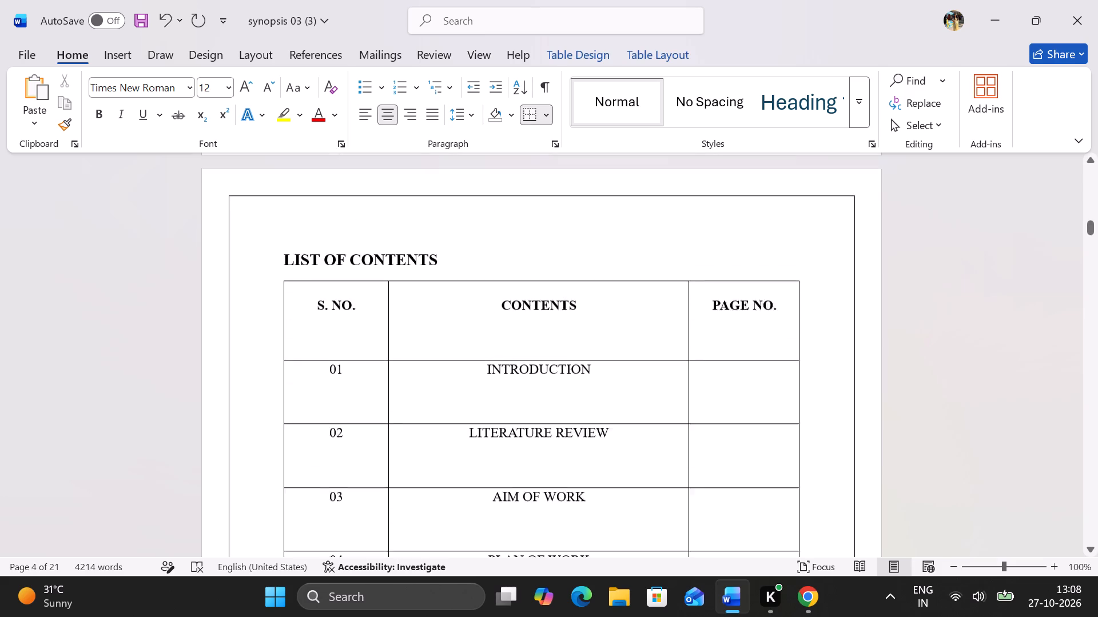
pyautogui.scroll(-3, 604, 464)
pyautogui.scroll(1, 604, 464)
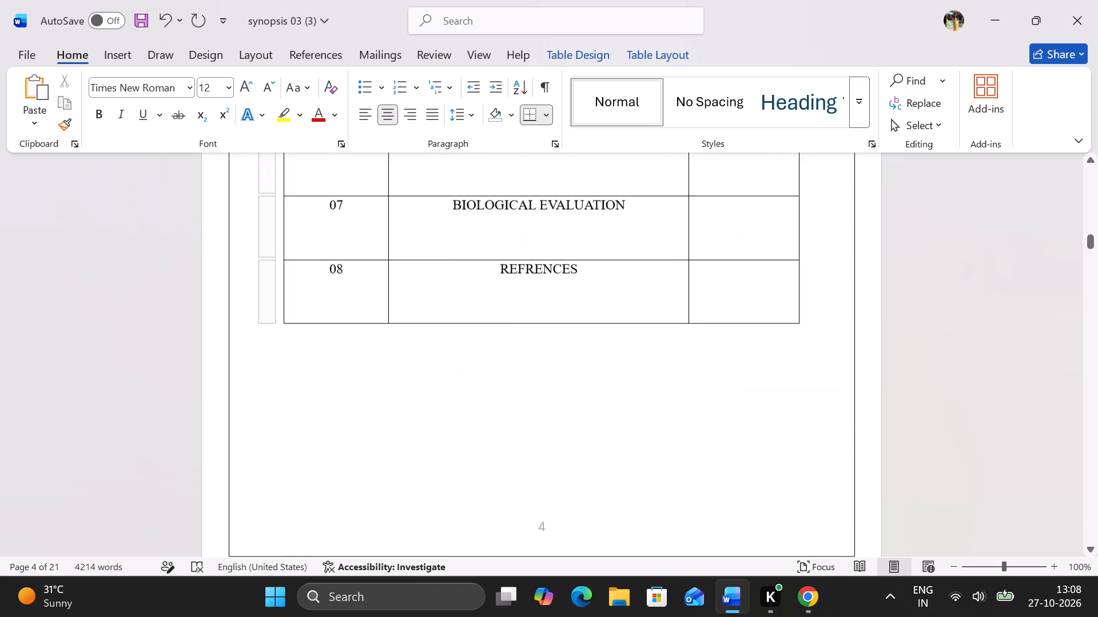
pyautogui.scroll(-2, 604, 464)
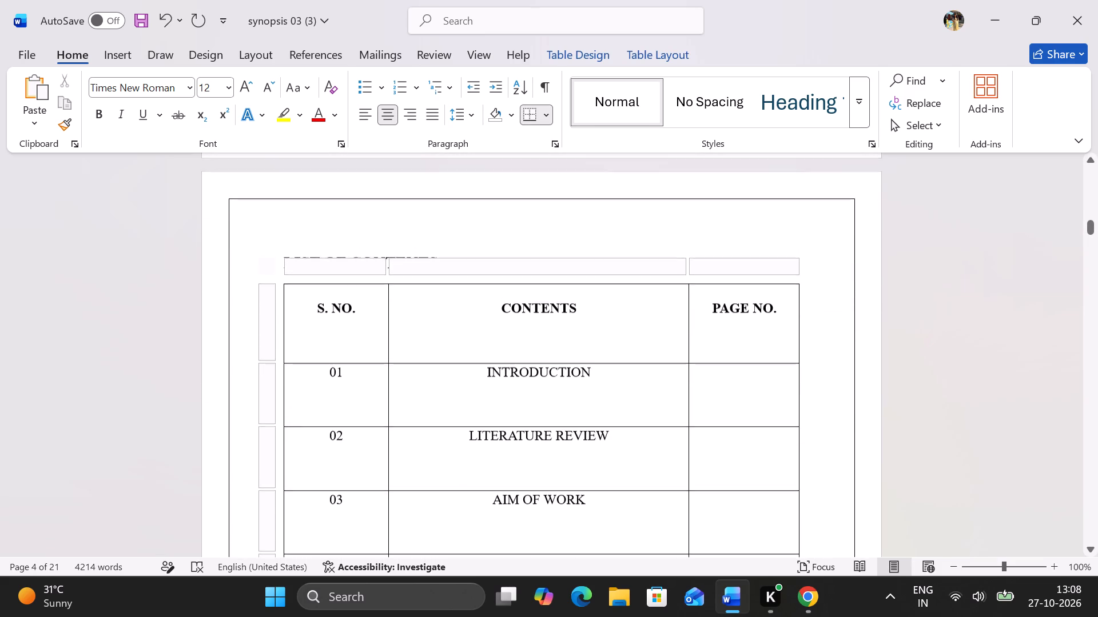
pyautogui.click(471, 253)
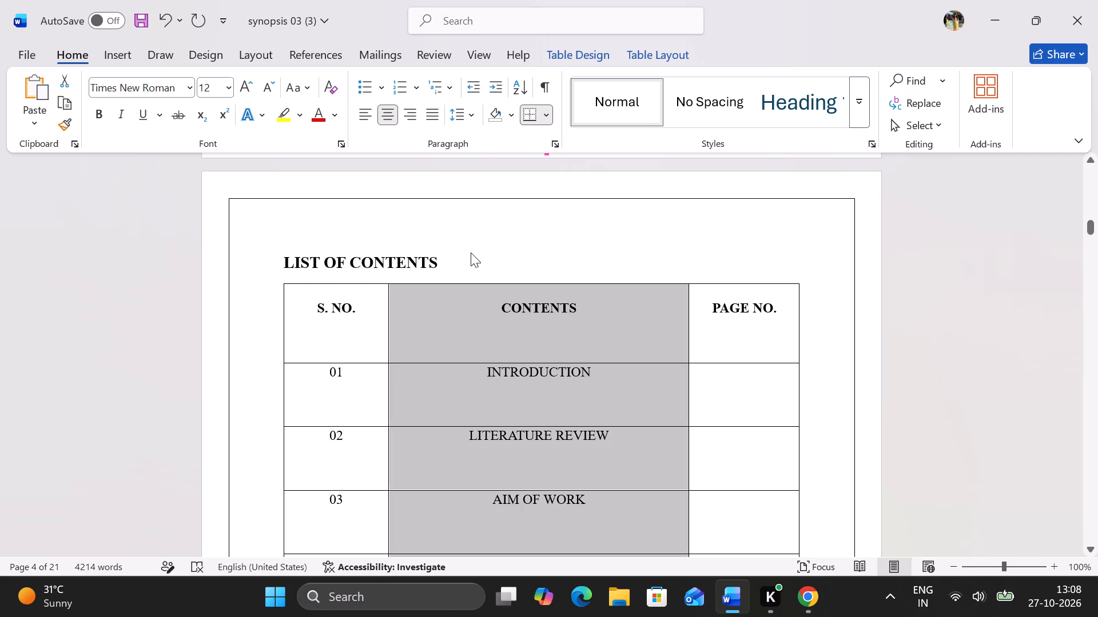
pyautogui.click(526, 261)
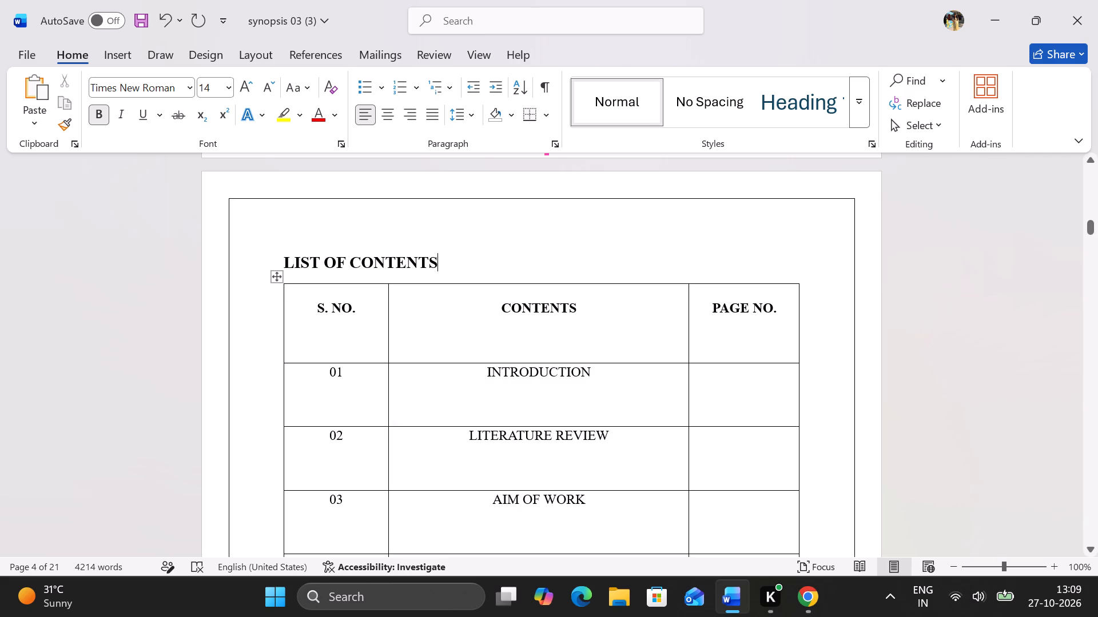
pyautogui.scroll(2, 566, 382)
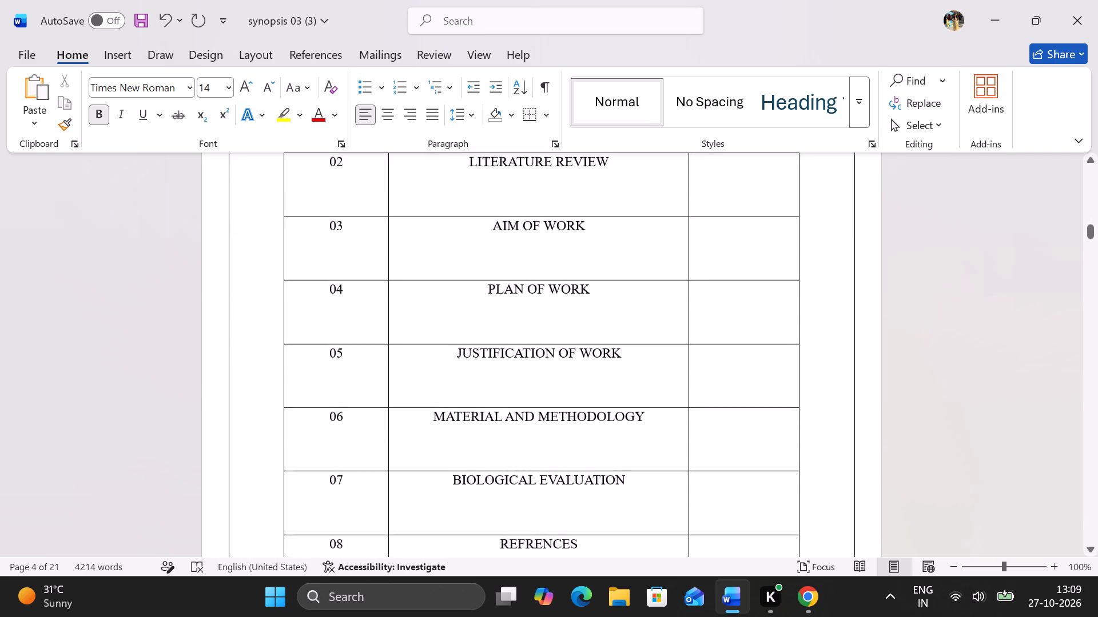
# Review the introduction pages and the "PLANT PROFILE" page, checking spacing, photo placement and page flow.
pyautogui.scroll(-4, 566, 382)
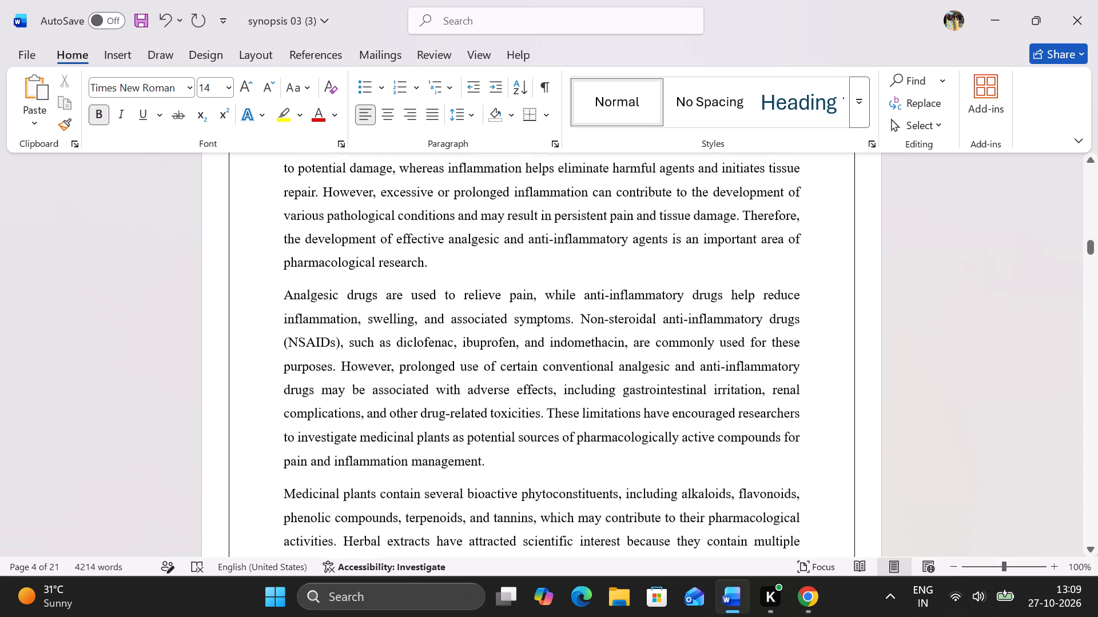
pyautogui.scroll(-7, 566, 382)
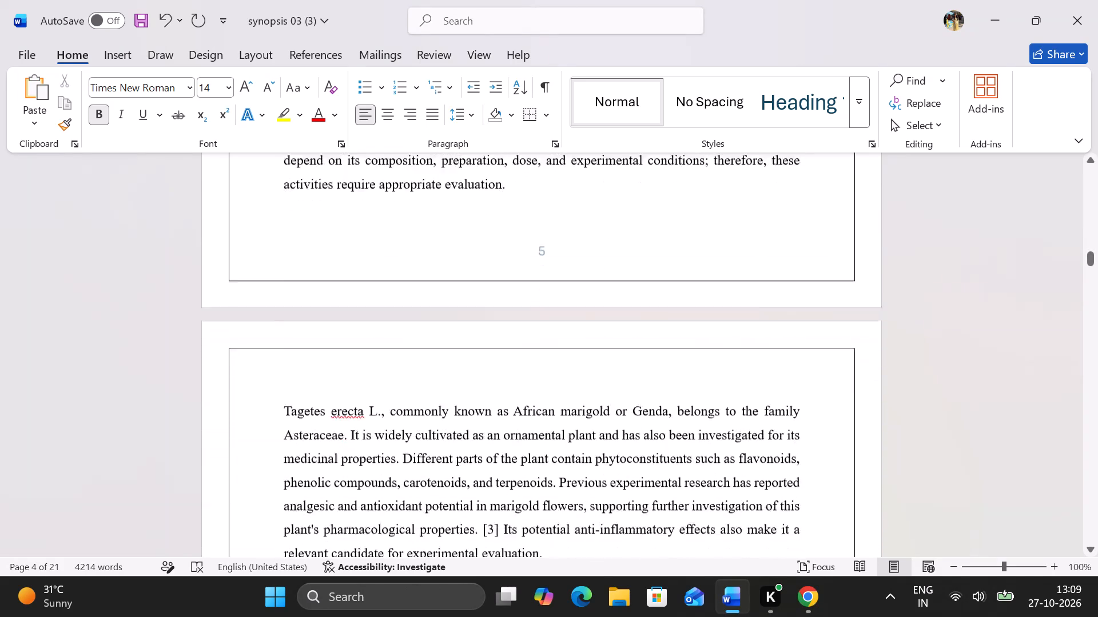
pyautogui.scroll(-6, 566, 382)
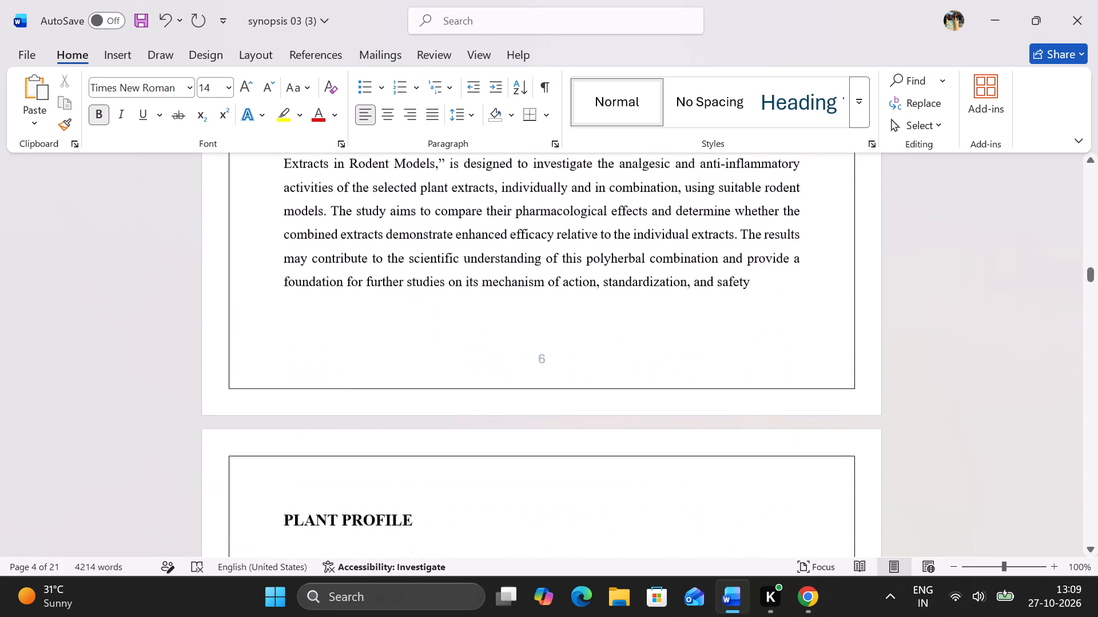
pyautogui.scroll(-4, 566, 382)
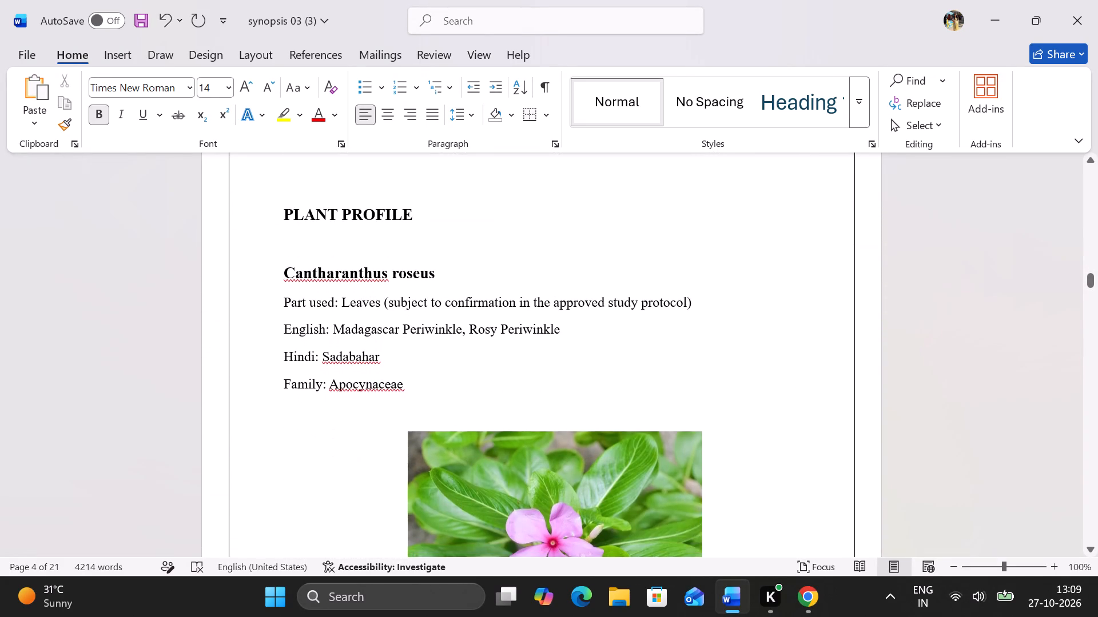
pyautogui.scroll(-1, 566, 382)
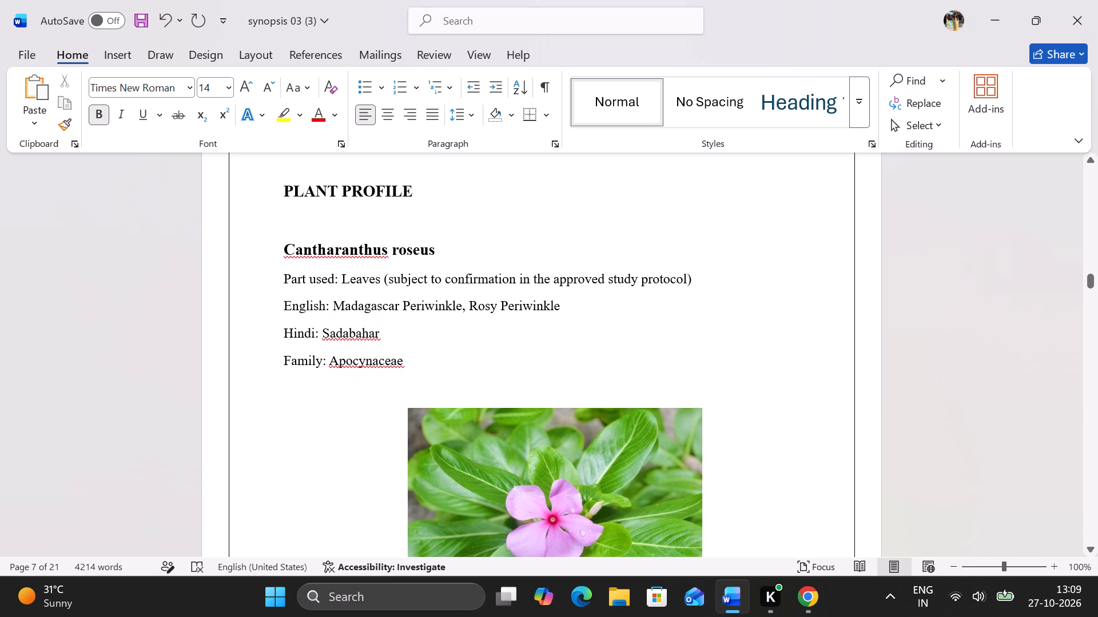
pyautogui.scroll(-2, 566, 382)
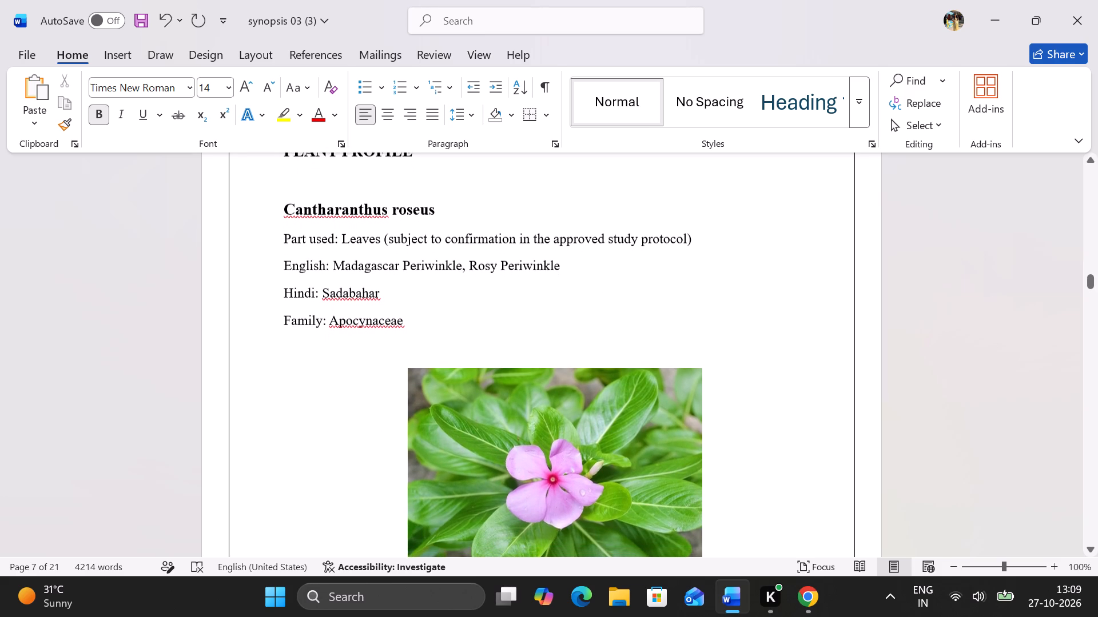
pyautogui.scroll(-3, 566, 382)
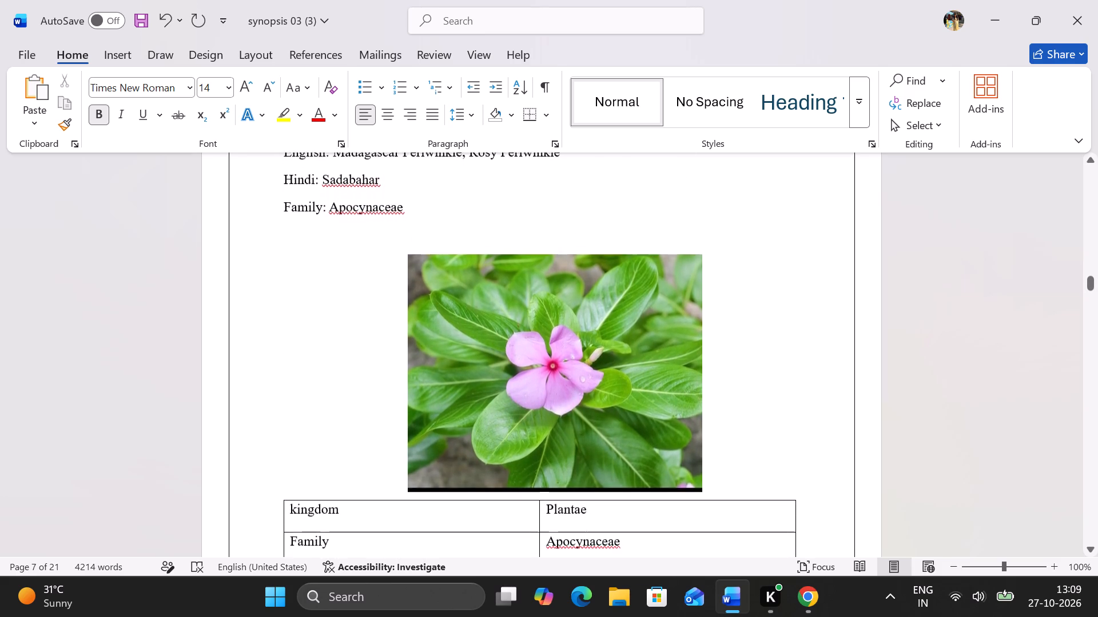
pyautogui.scroll(-4, 566, 382)
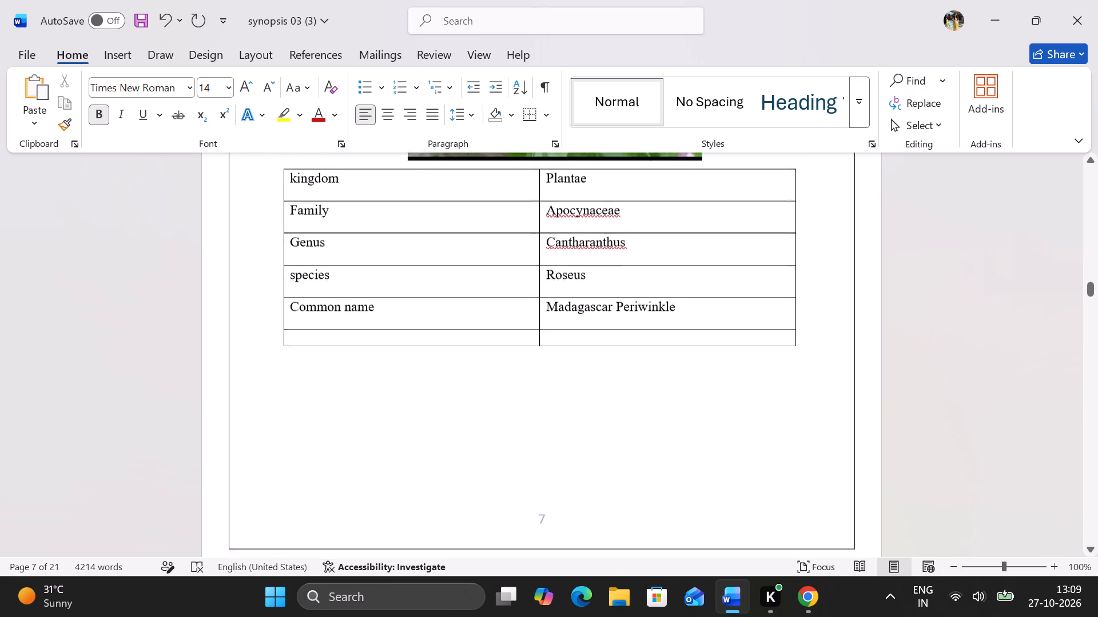
# Insert two blank lines between the periwinkle photo and the classification table on the "PLANT PROFILE" page.
pyautogui.scroll(1, 566, 382)
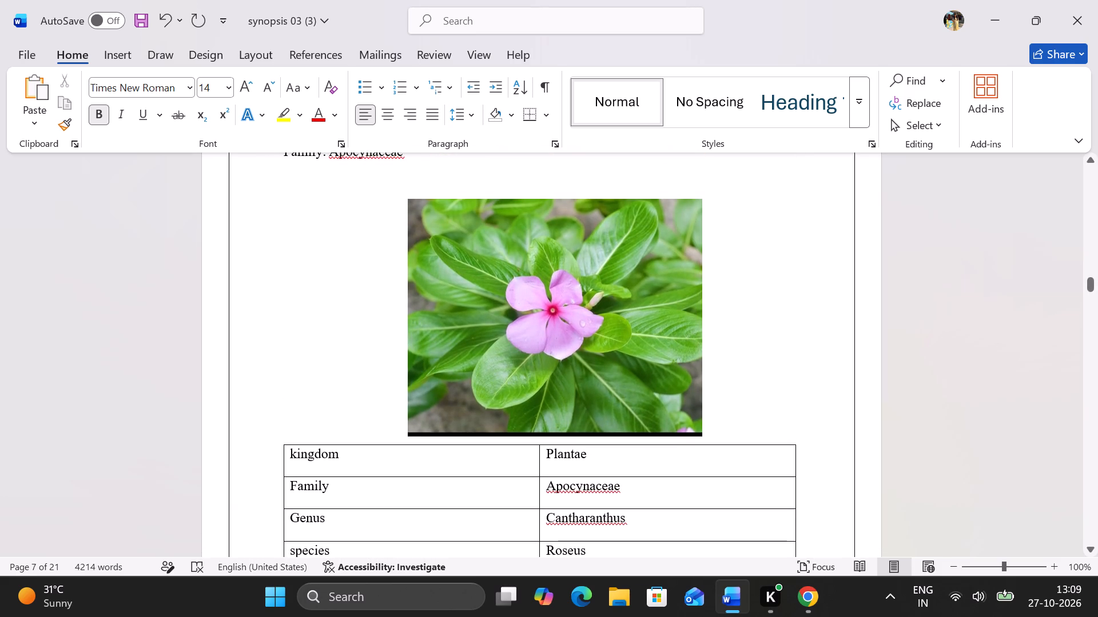
pyautogui.click(718, 420)
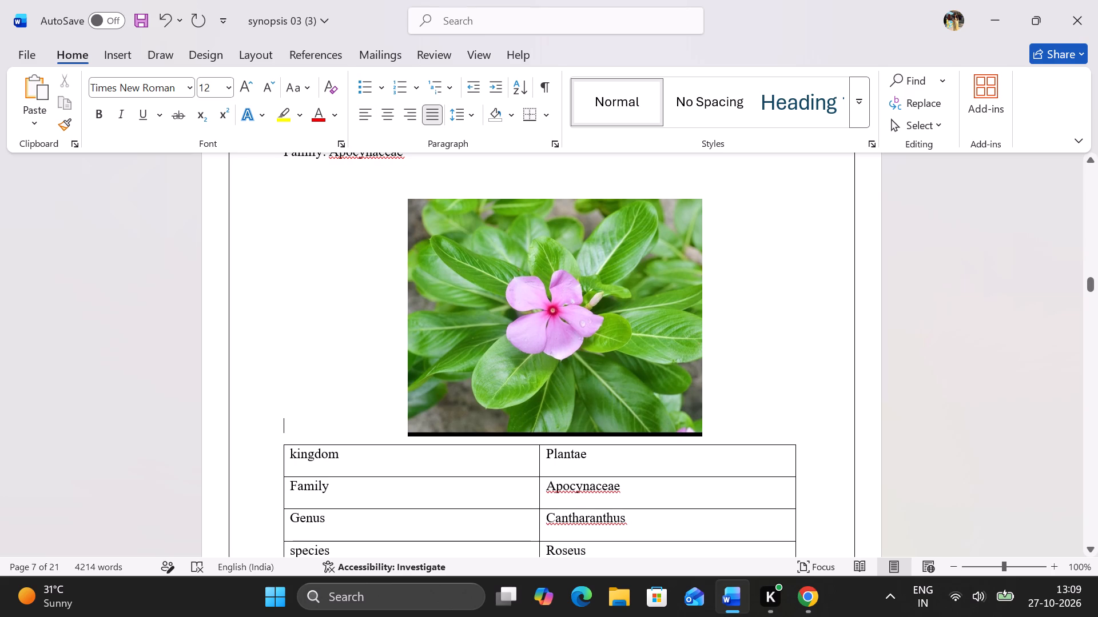
pyautogui.press('Return')
pyautogui.press('Return')
# Remove the two blank lines above the "Catharanthus roseus Profile" heading at the start of its page.
pyautogui.scroll(-1, 733, 421)
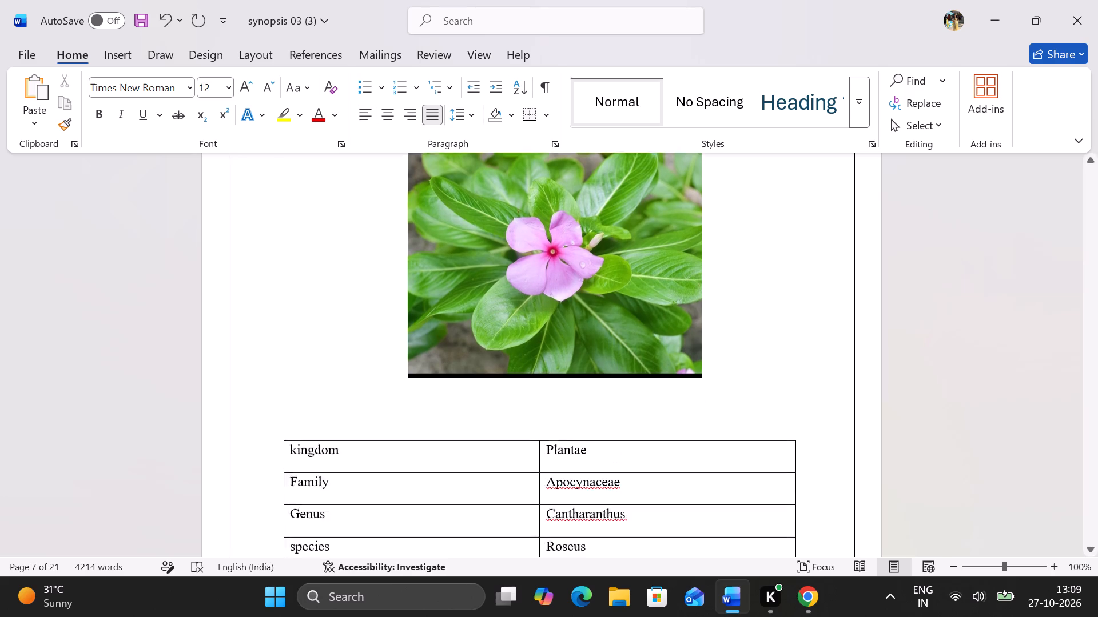
pyautogui.scroll(-4, 733, 421)
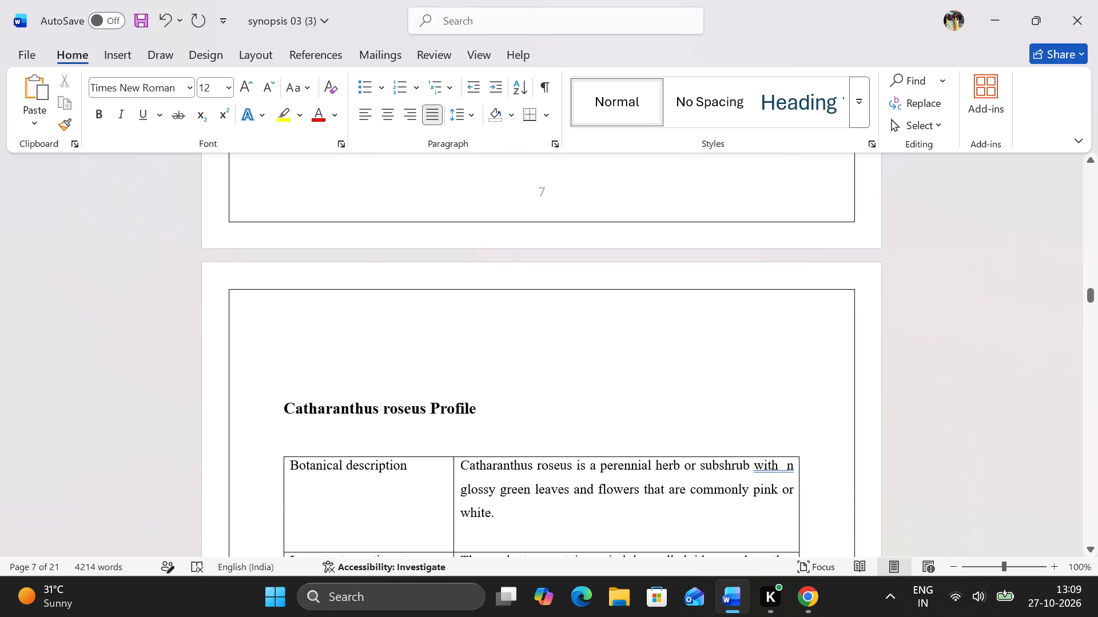
pyautogui.click(284, 403)
pyautogui.press('BackSpace')
pyautogui.press('BackSpace')
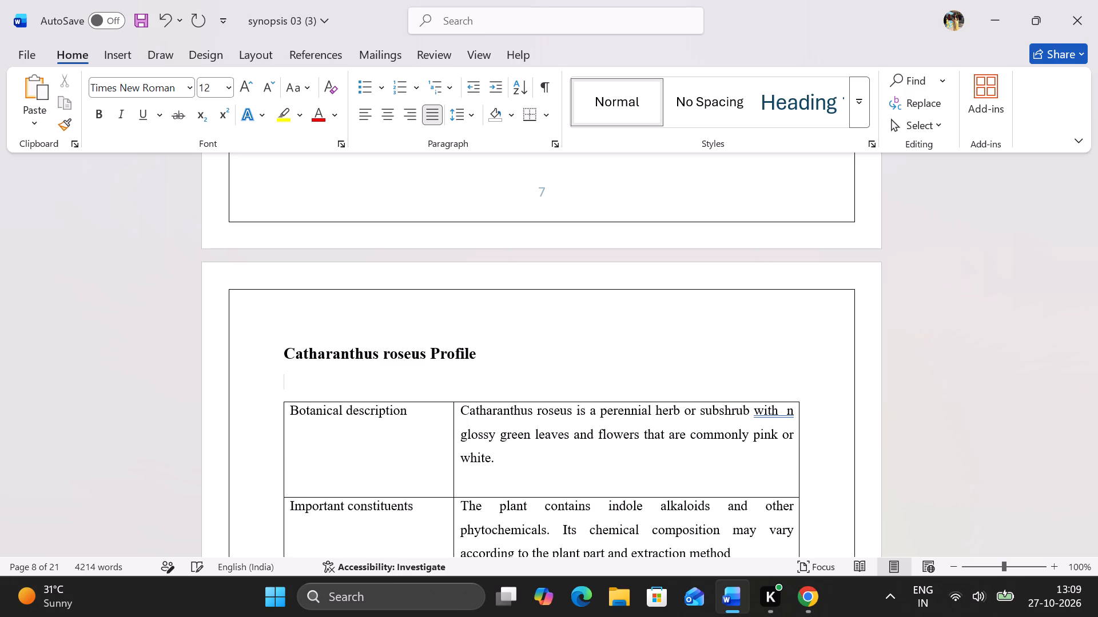
# Enlarge the periwinkle photo on the "PLANT PROFILE" page and shift it to sit centred above the classification table.
pyautogui.scroll(1, 337, 319)
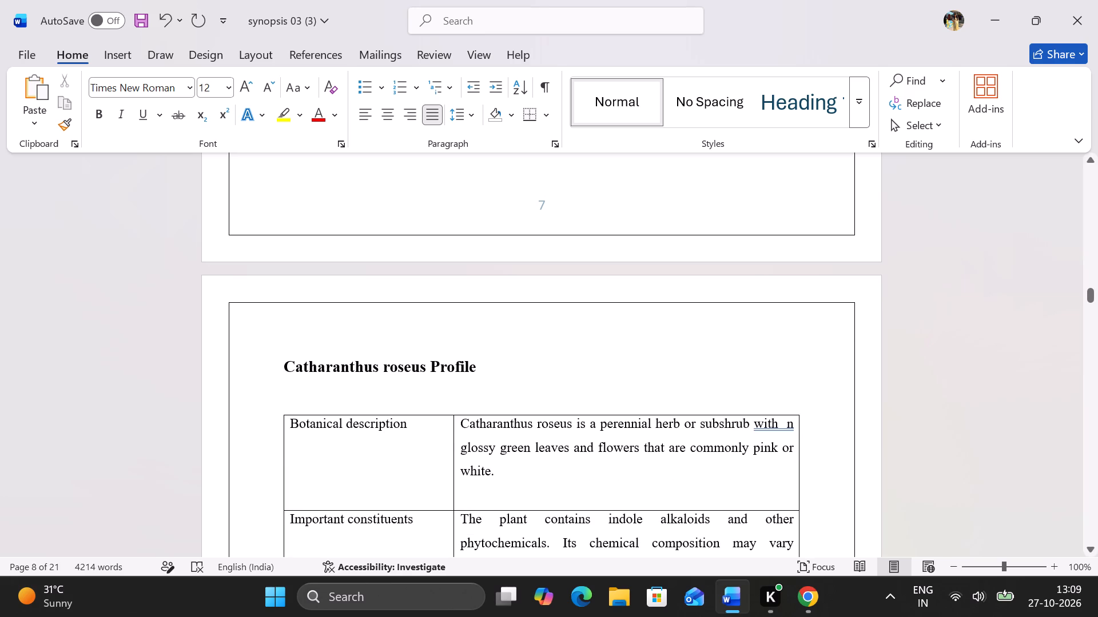
pyautogui.scroll(4, 337, 319)
pyautogui.scroll(-2, 337, 319)
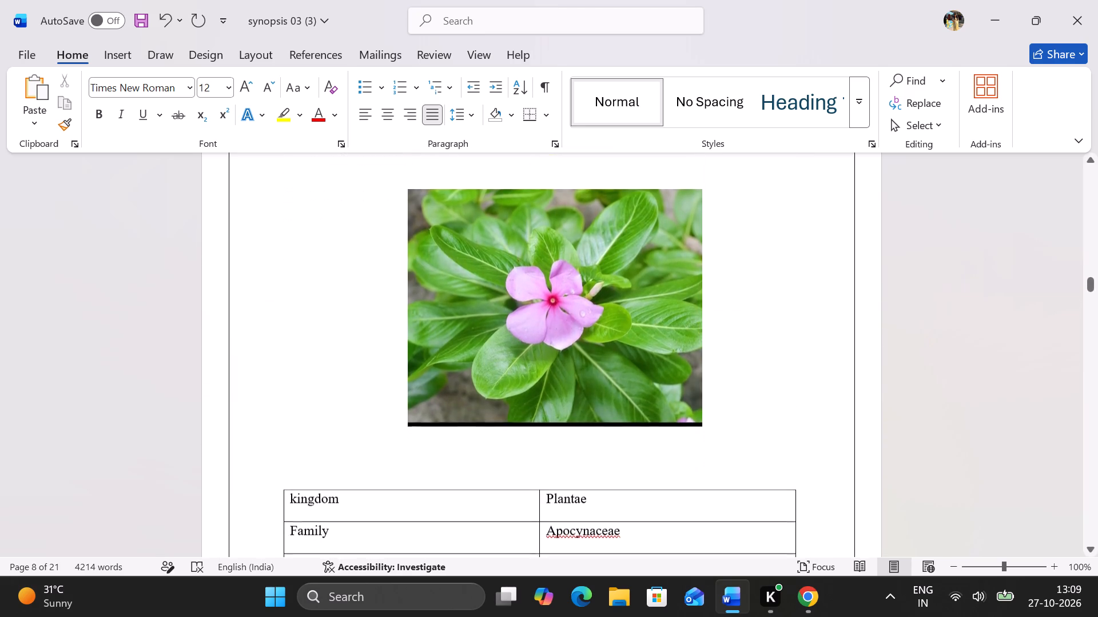
pyautogui.click(445, 333)
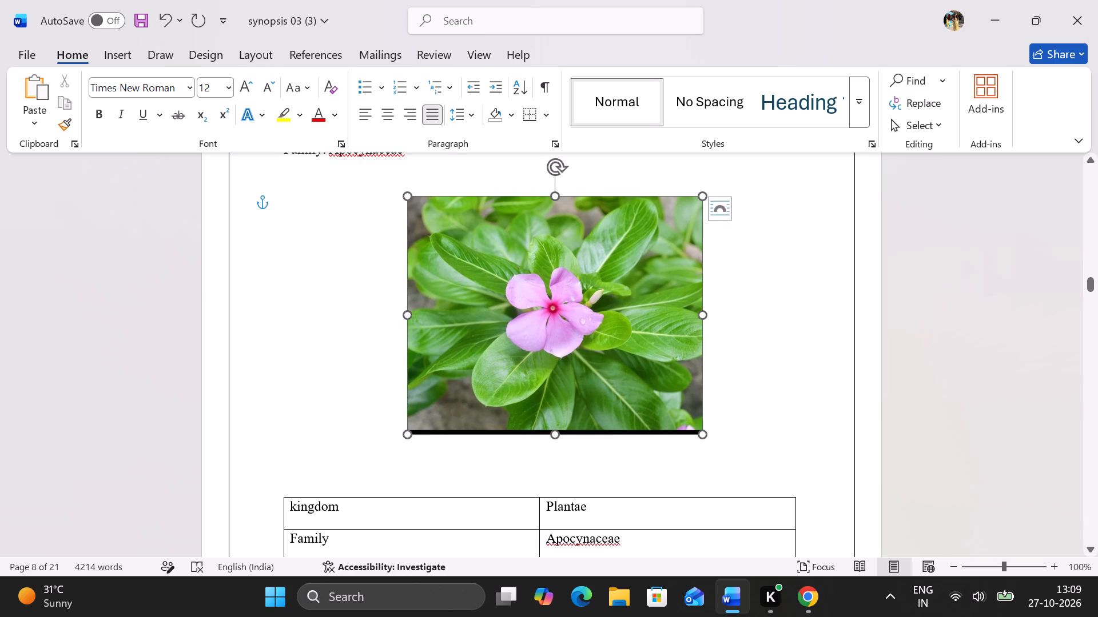
pyautogui.moveTo(407, 440); pyautogui.dragTo(353, 458)
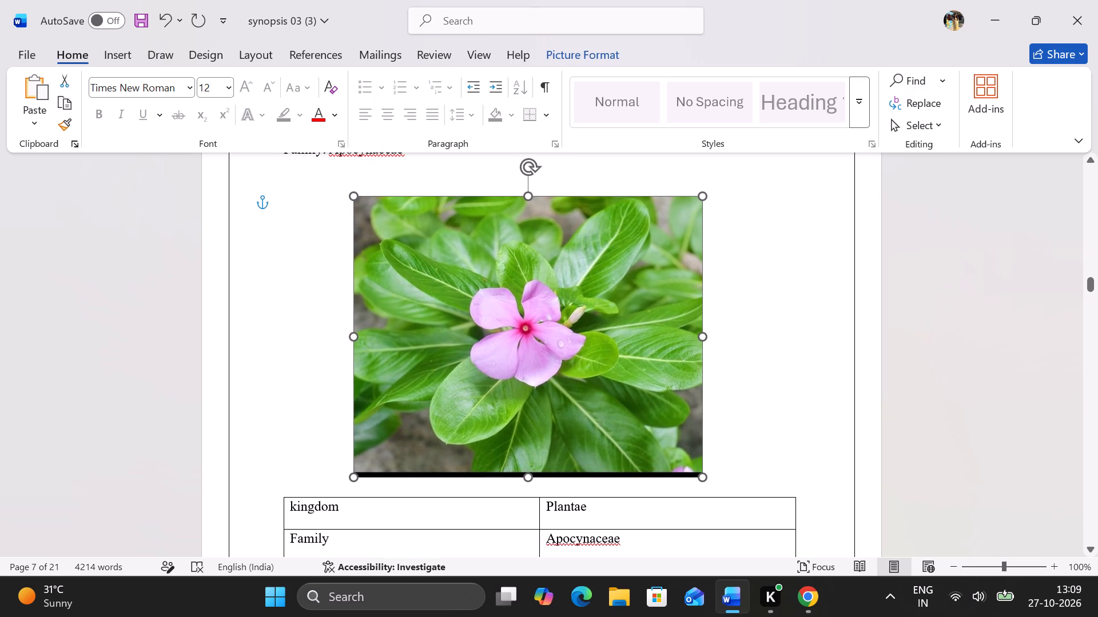
pyautogui.moveTo(353, 458); pyautogui.dragTo(351, 458)
pyautogui.moveTo(484, 372); pyautogui.dragTo(488, 372)
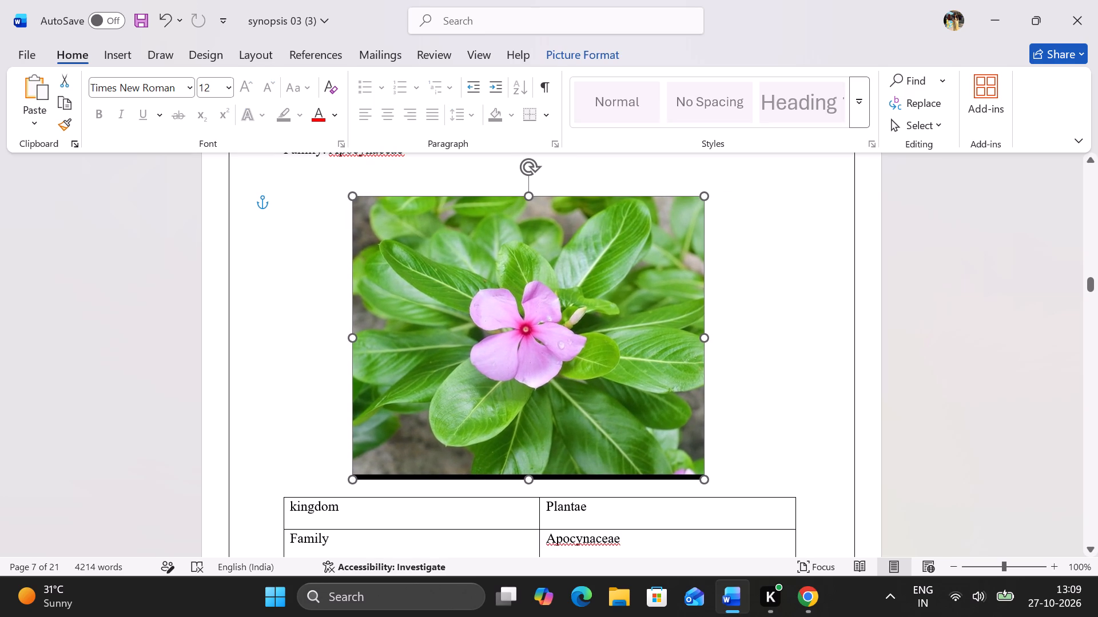
pyautogui.moveTo(488, 372); pyautogui.dragTo(496, 371)
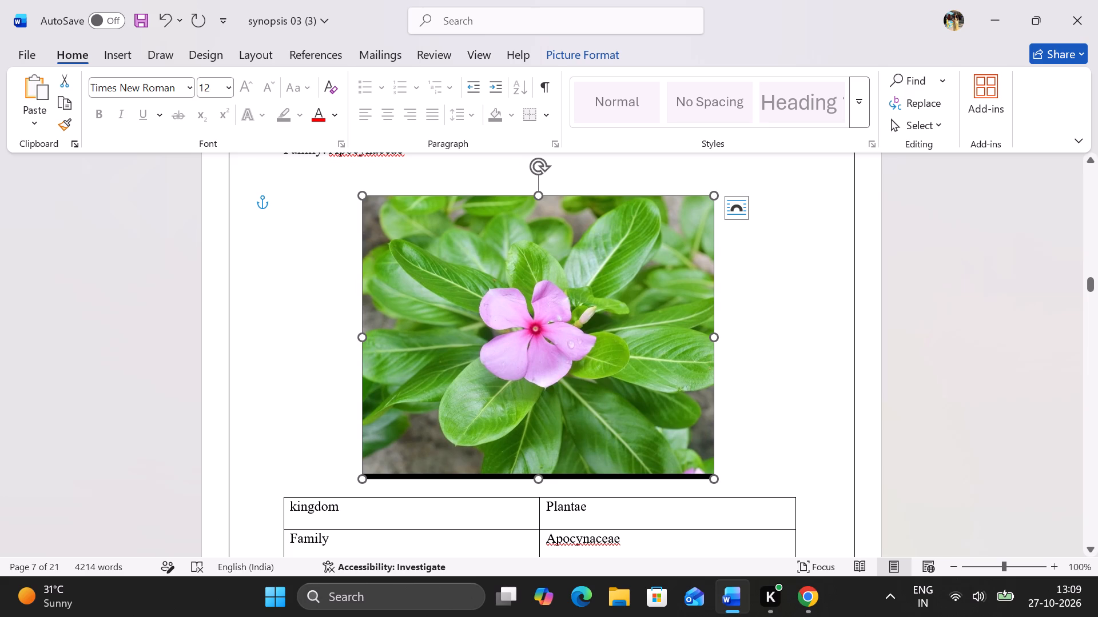
pyautogui.click(805, 336)
# Review the "Catharanthus roseus Profile" table and the "TAGETES ERECTA" section, checking spacing and the marigold photo's placement.
pyautogui.scroll(-1, 797, 284)
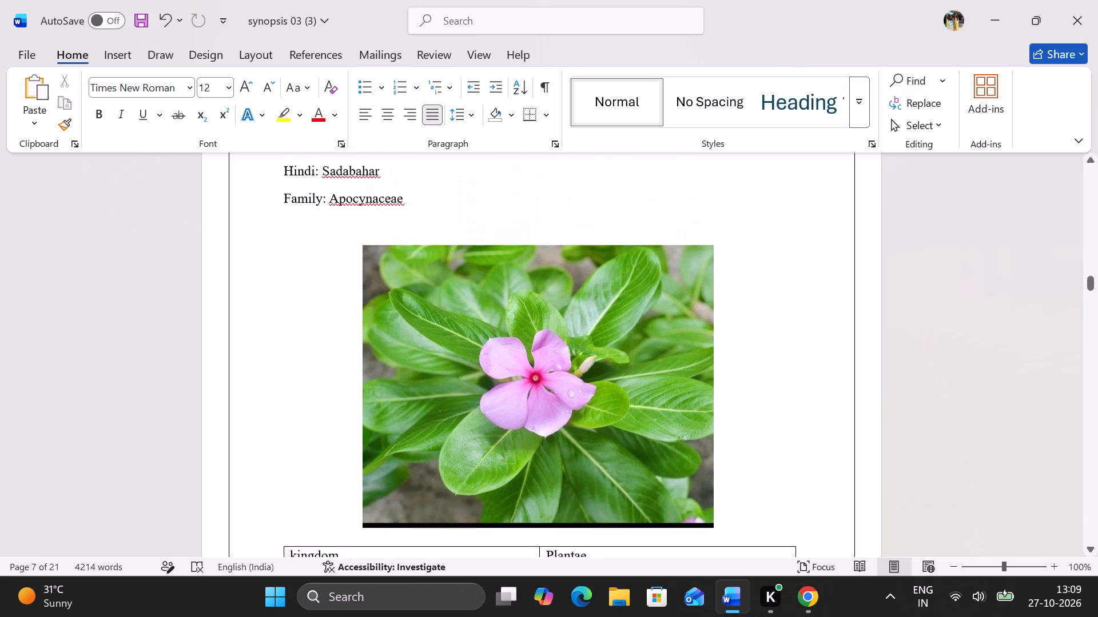
pyautogui.scroll(-5, 797, 284)
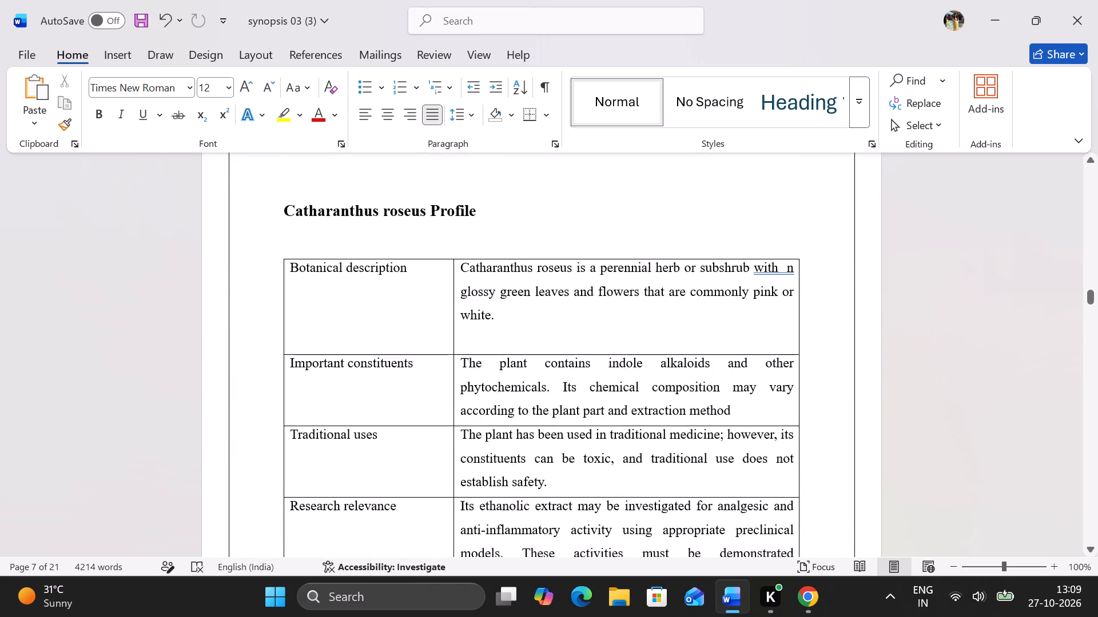
pyautogui.scroll(-4, 797, 284)
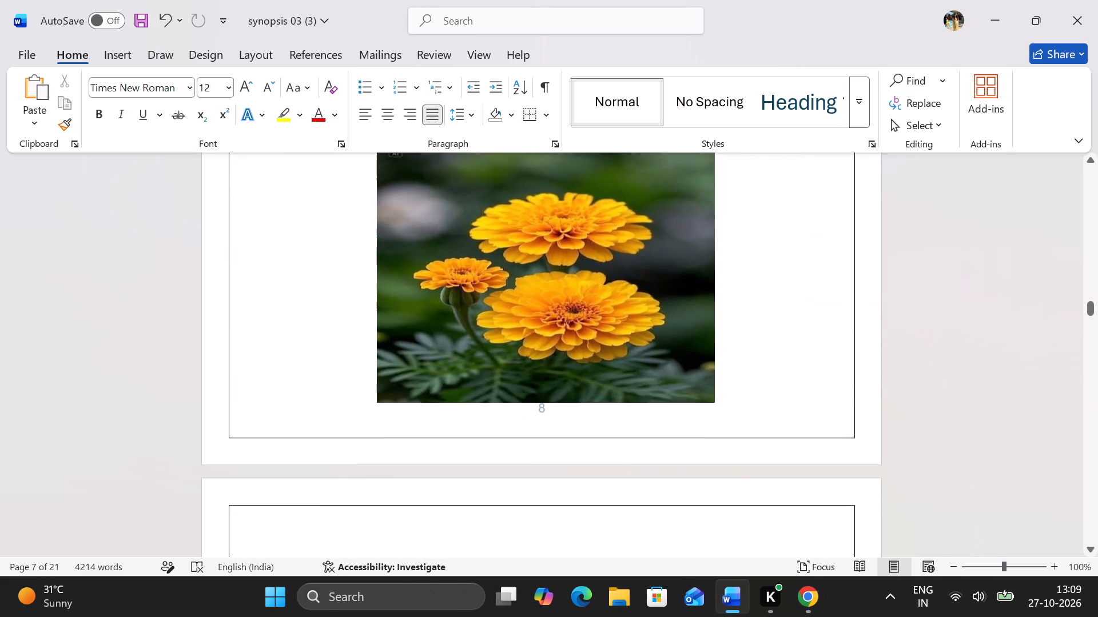
pyautogui.scroll(-1, 797, 284)
pyautogui.scroll(1, 797, 284)
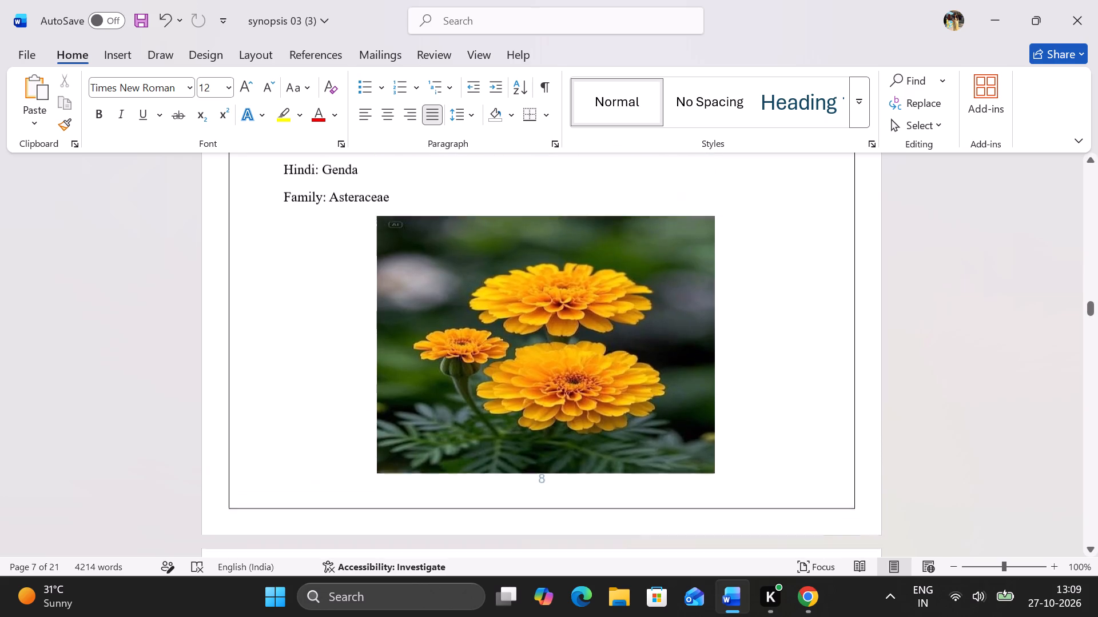
pyautogui.scroll(1, 797, 284)
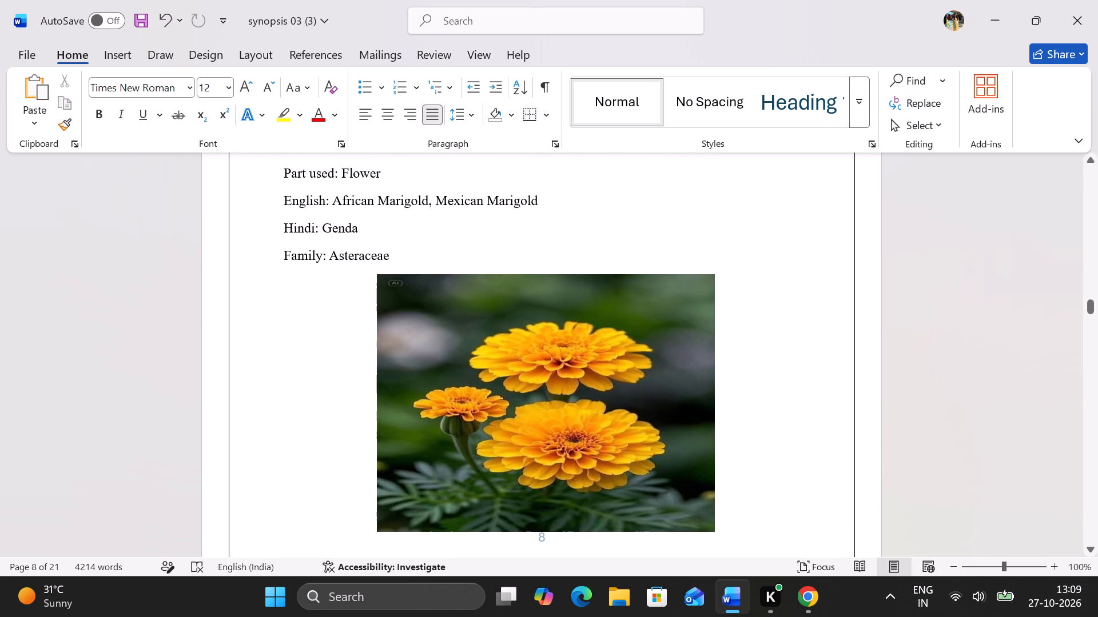
pyautogui.click(567, 417)
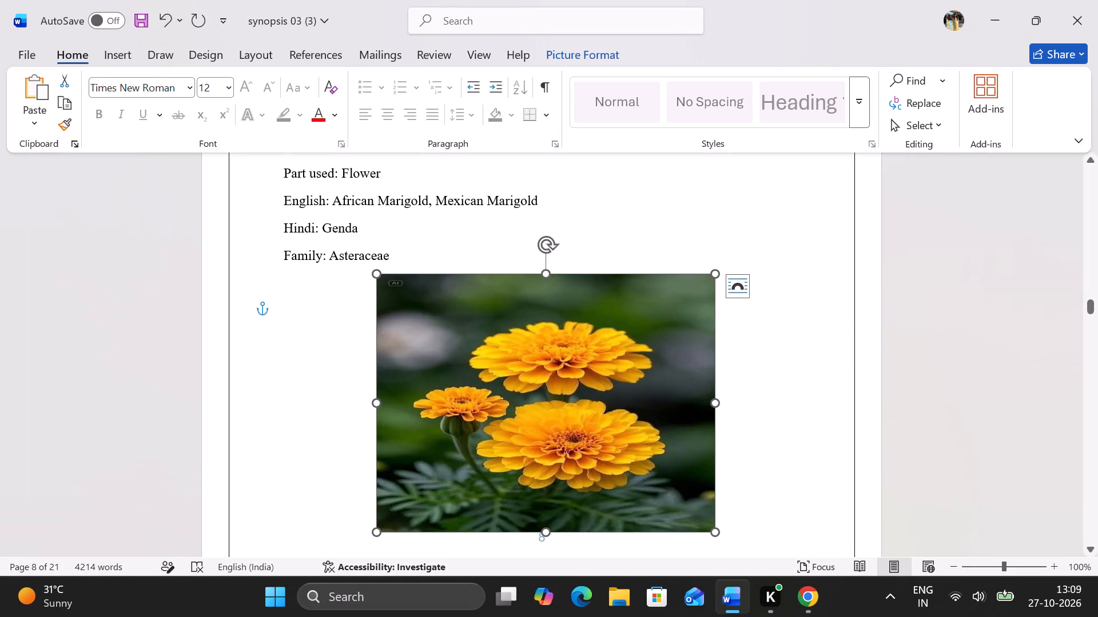
pyautogui.scroll(3, 792, 407)
pyautogui.scroll(-1, 792, 407)
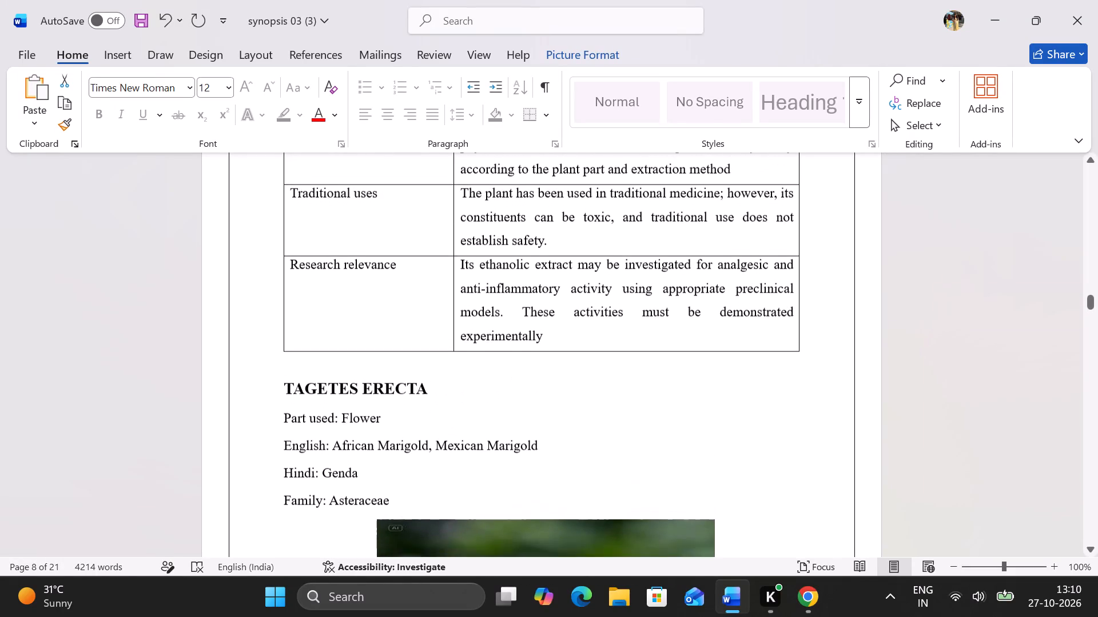
pyautogui.scroll(-3, 792, 407)
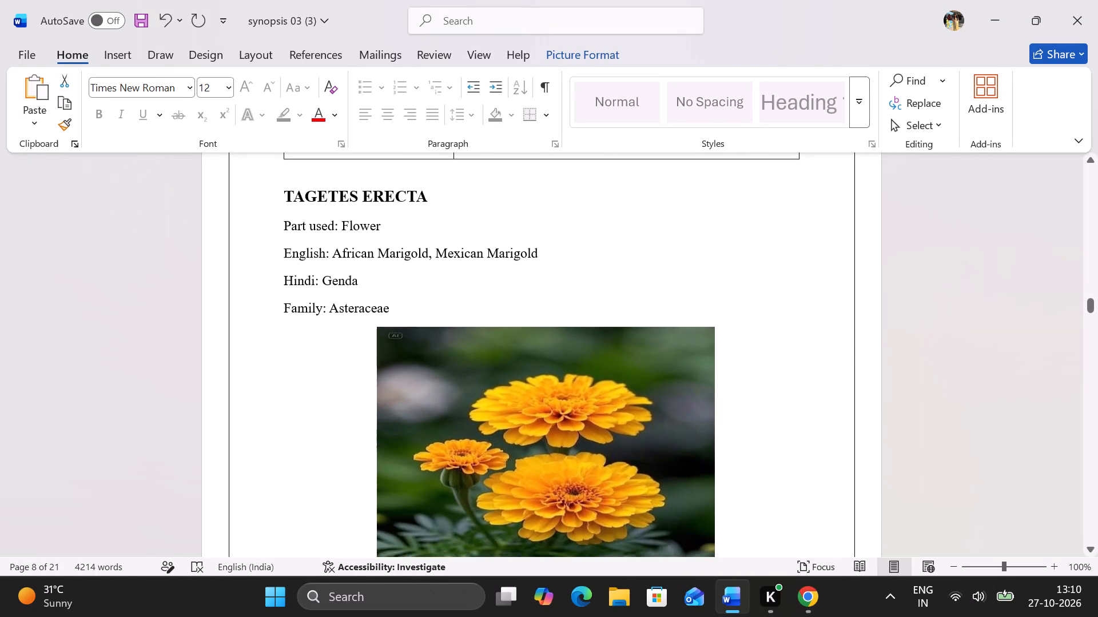
# Examine the Tagetes erecta classification table and the "Tagetes erecta profile" table for wording, spacing and page flow.
pyautogui.scroll(-4, 792, 407)
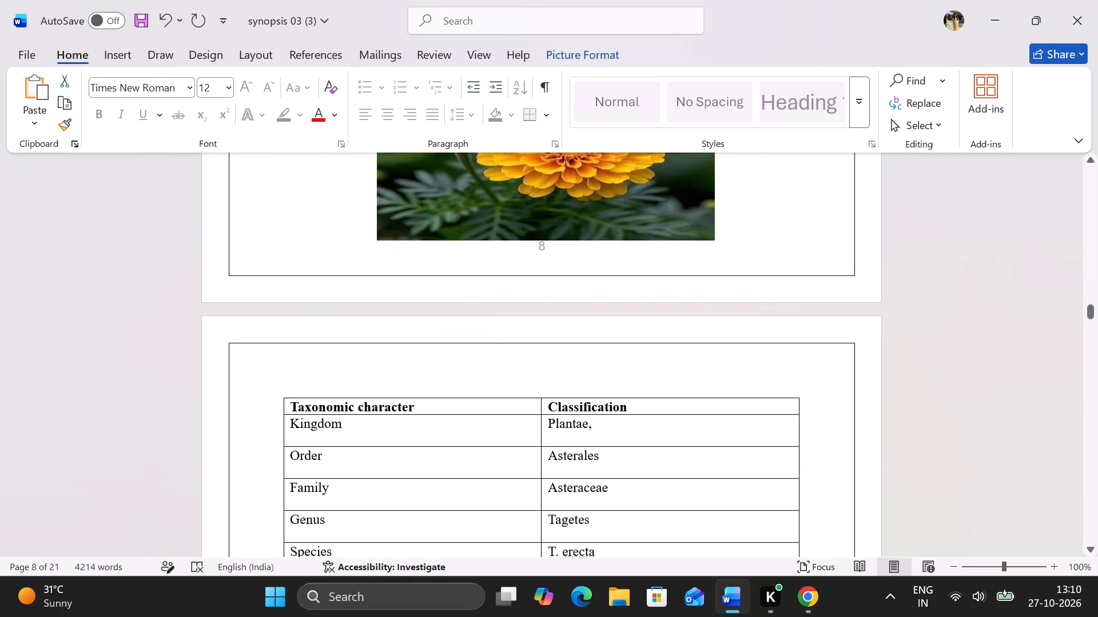
pyautogui.scroll(-4, 792, 407)
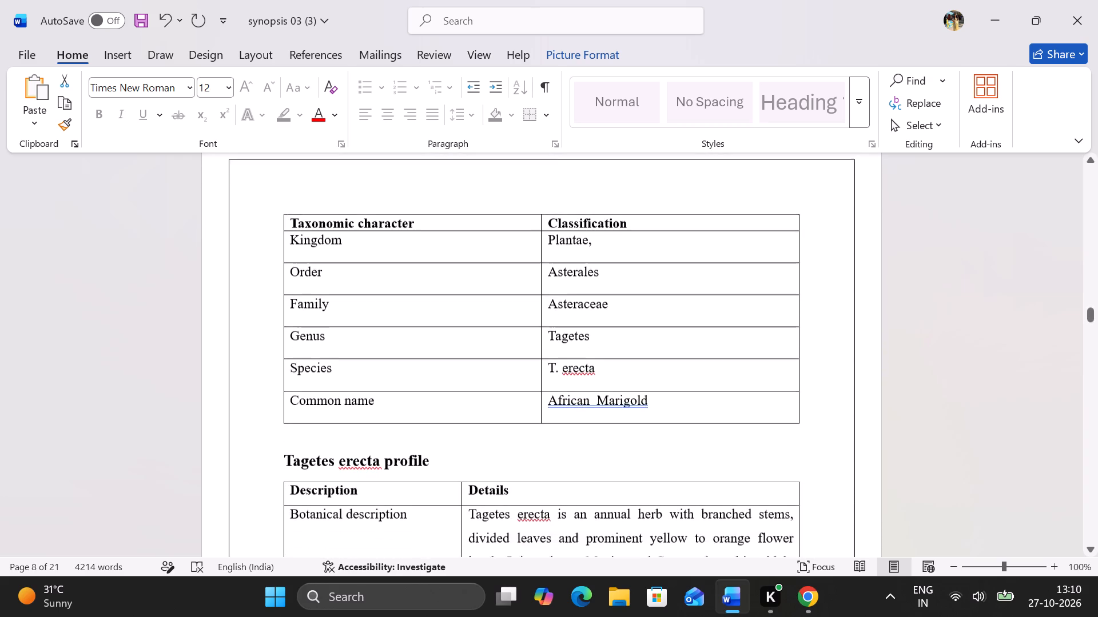
pyautogui.scroll(-3, 792, 407)
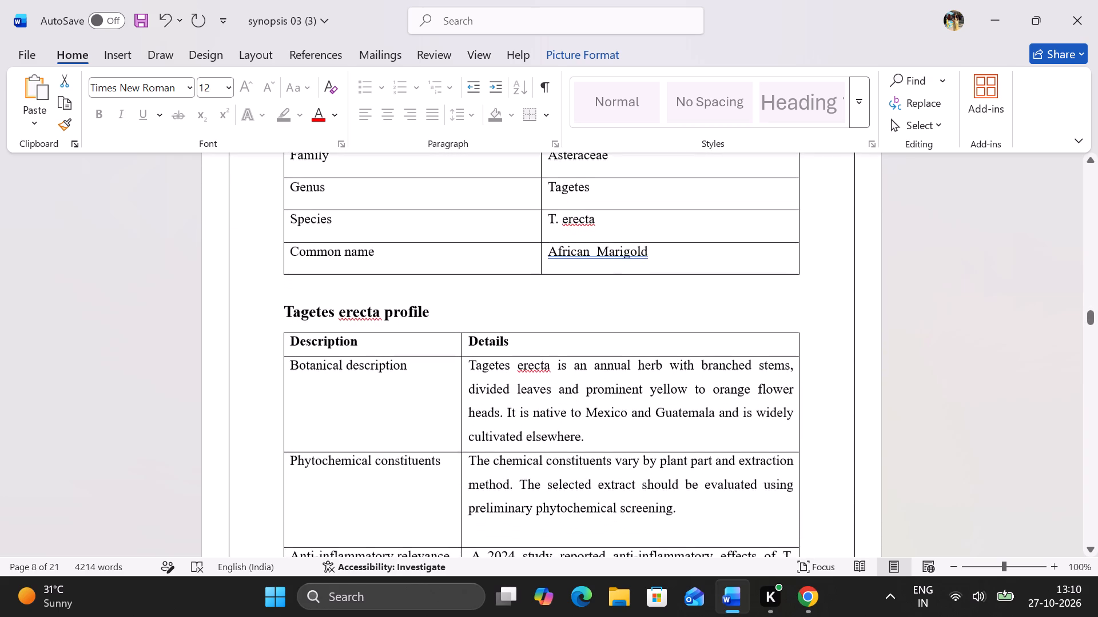
pyautogui.scroll(-2, 792, 407)
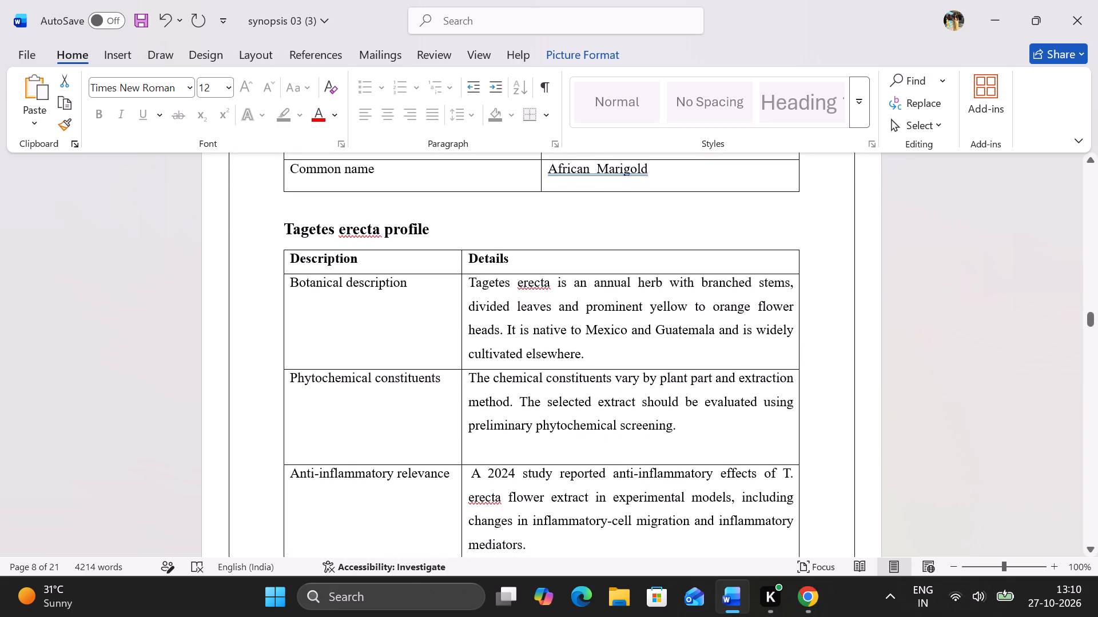
pyautogui.scroll(-2, 792, 407)
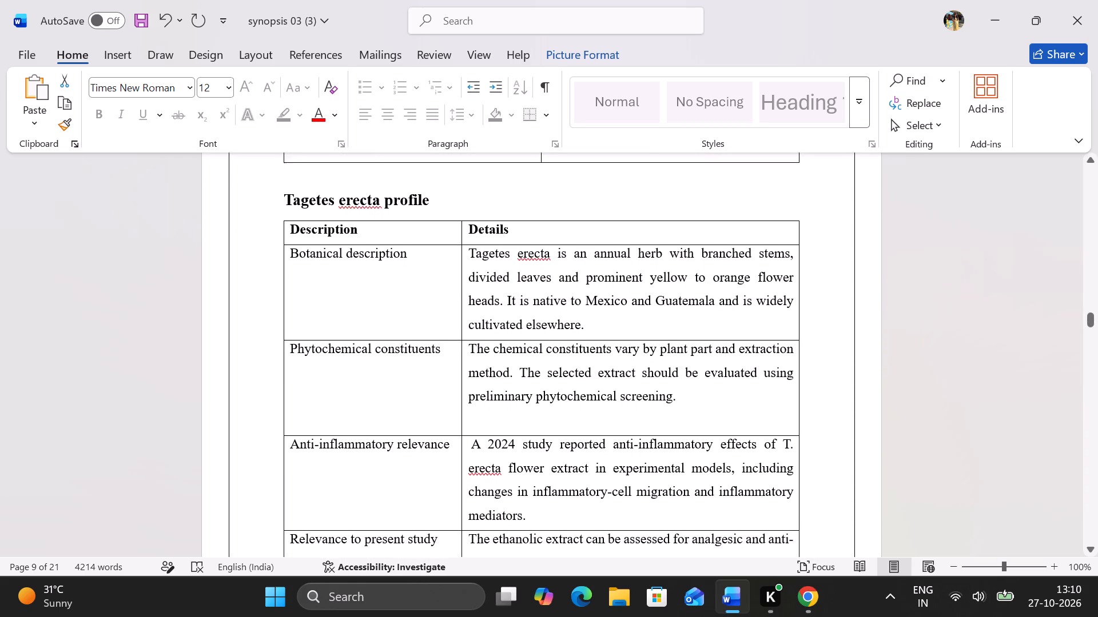
pyautogui.scroll(-3, 792, 407)
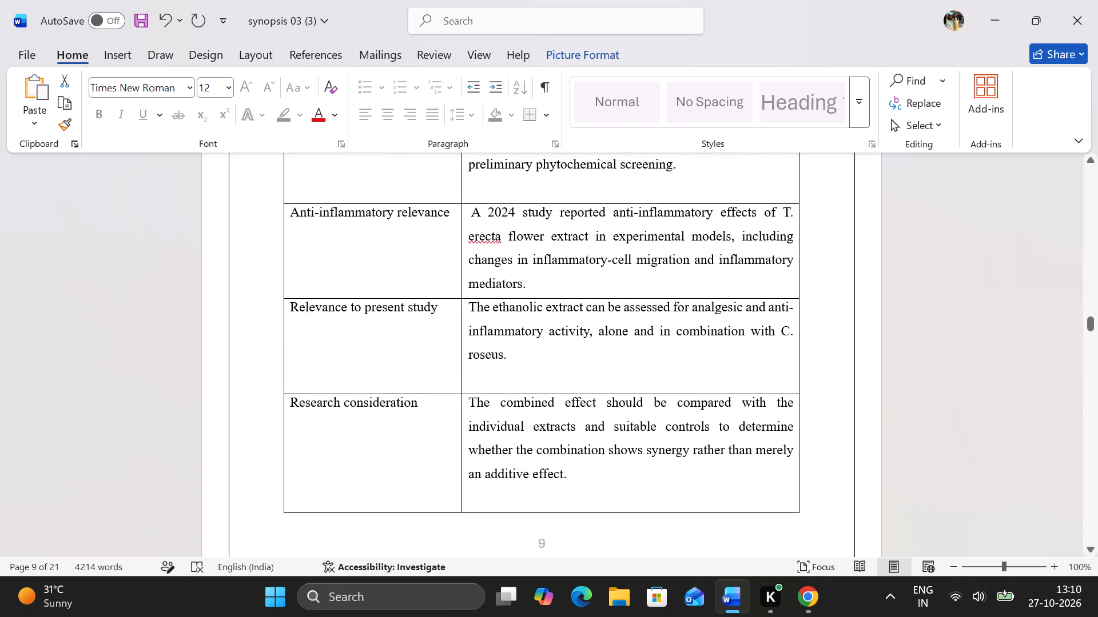
pyautogui.scroll(-2, 792, 410)
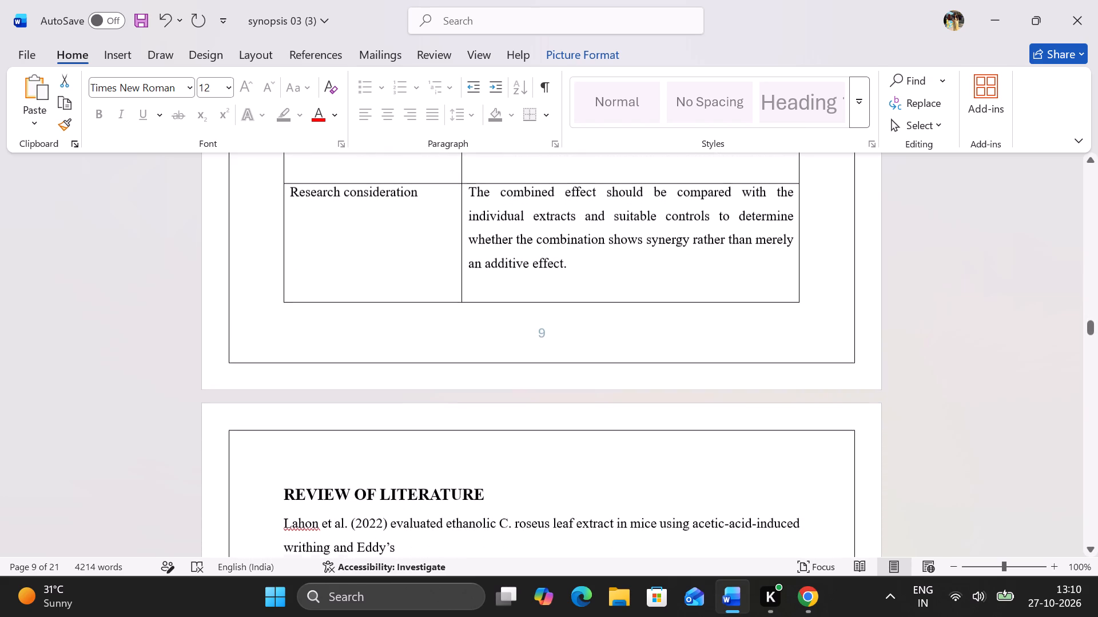
# Review the "REVIEW OF LITERATURE" section for paragraph breaks, spacing, citations and page flow.
pyautogui.scroll(-6, 792, 410)
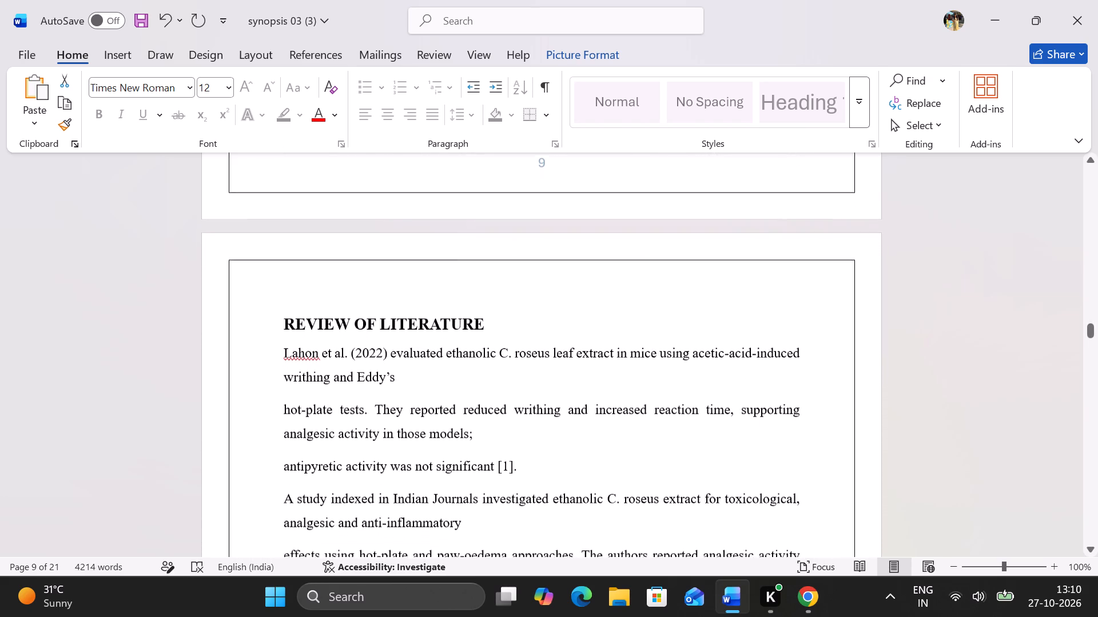
pyautogui.scroll(-1, 792, 410)
pyautogui.scroll(1, 792, 410)
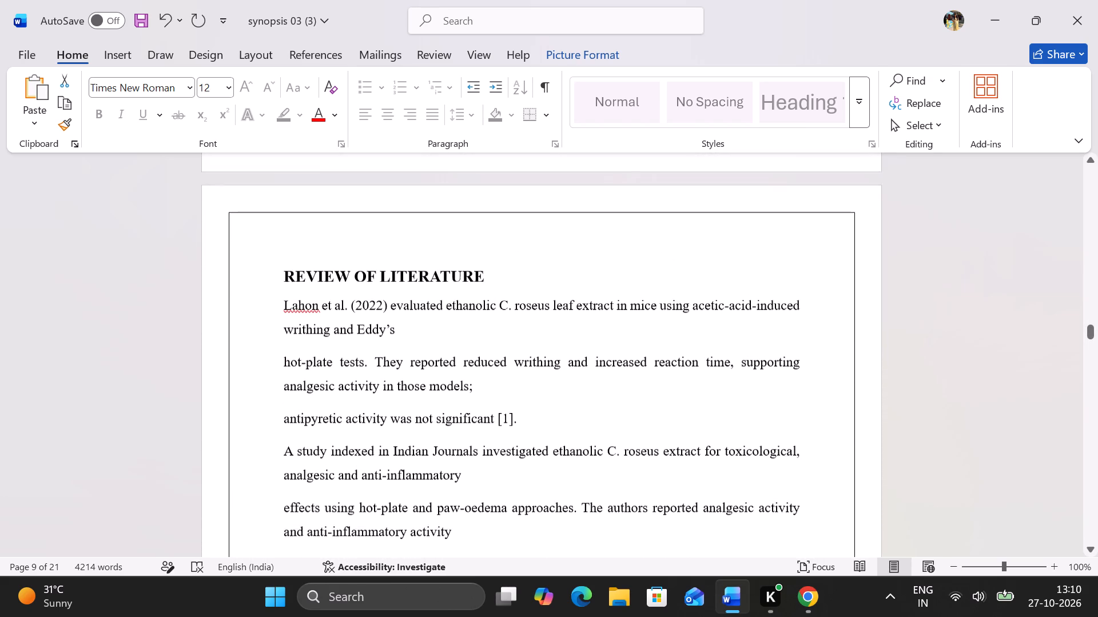
pyautogui.scroll(1, 792, 410)
pyautogui.scroll(-2, 792, 410)
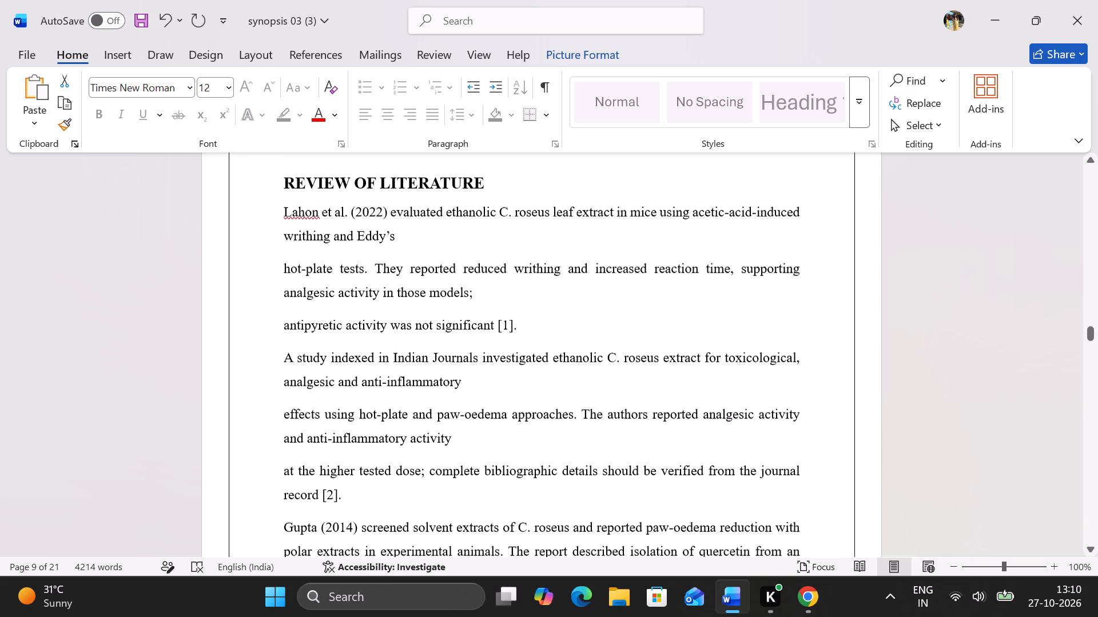
pyautogui.scroll(-1, 792, 410)
pyautogui.scroll(1, 791, 403)
pyautogui.scroll(-1, 791, 403)
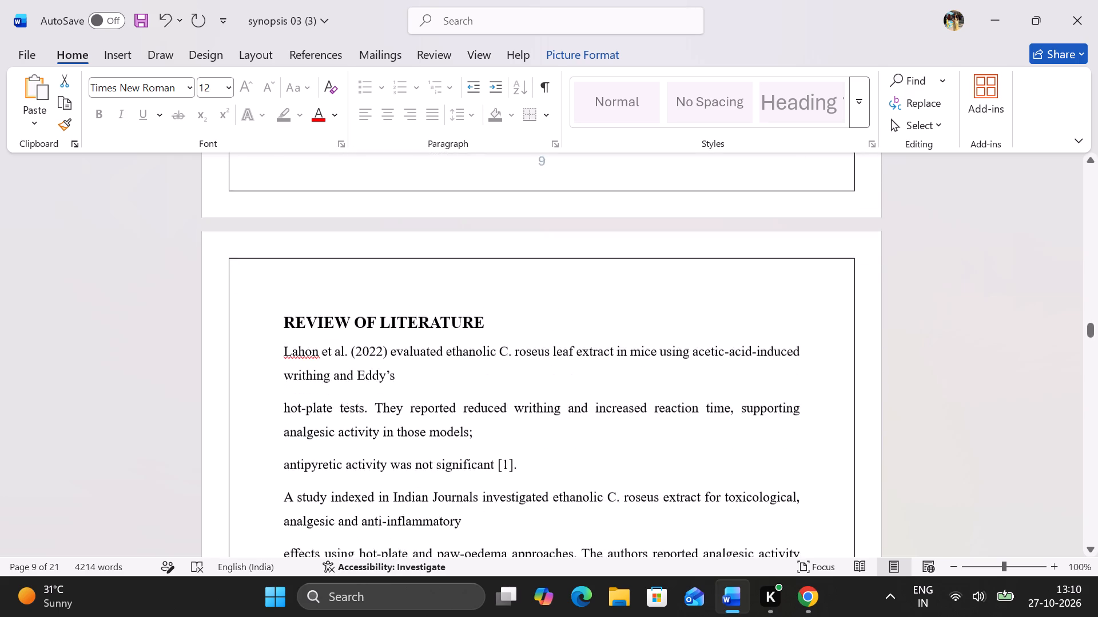
pyautogui.scroll(-4, 791, 403)
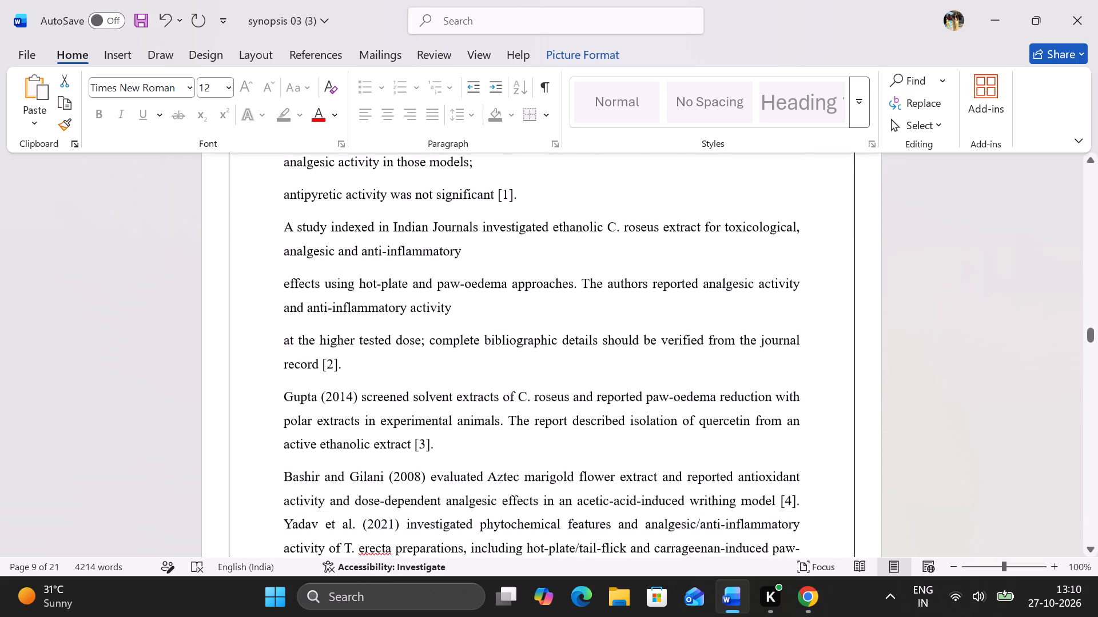
pyautogui.scroll(-3, 791, 403)
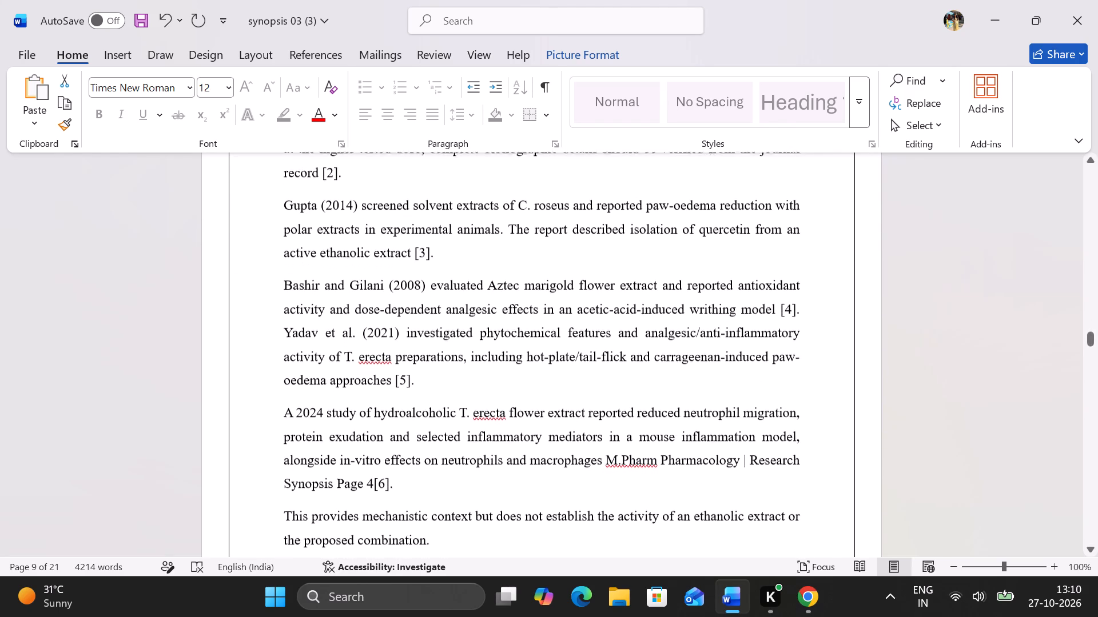
pyautogui.scroll(-4, 791, 403)
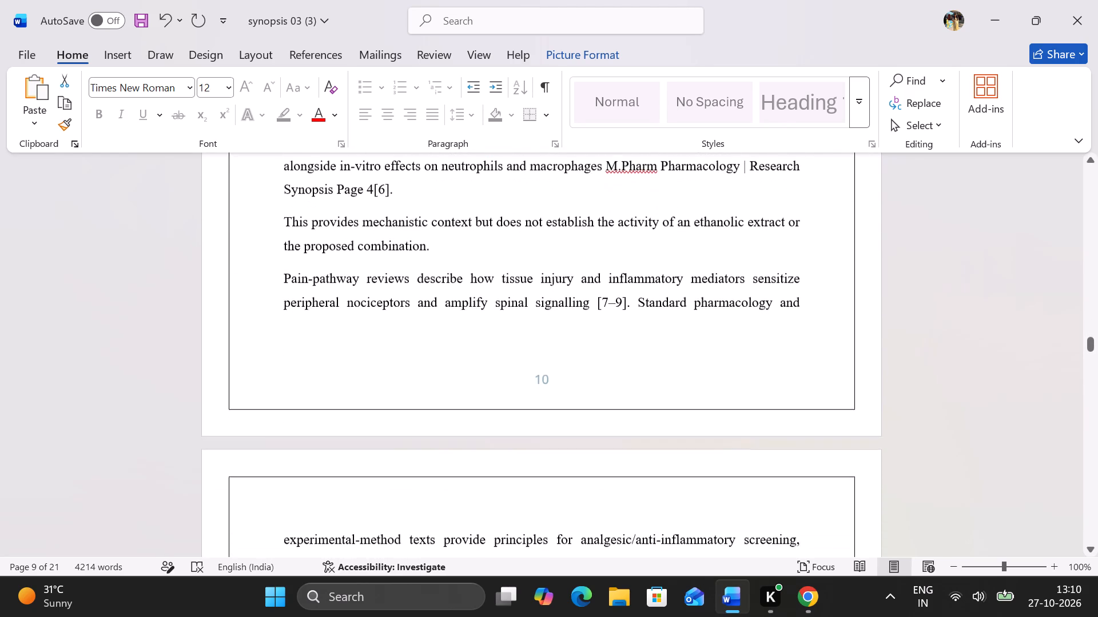
pyautogui.scroll(-2, 806, 380)
# Review the layout from "AIM AND OBJECTIVES" through "MATERIALS AND METHODOLOGY" to the references at the document's end.
pyautogui.scroll(-2, 806, 380)
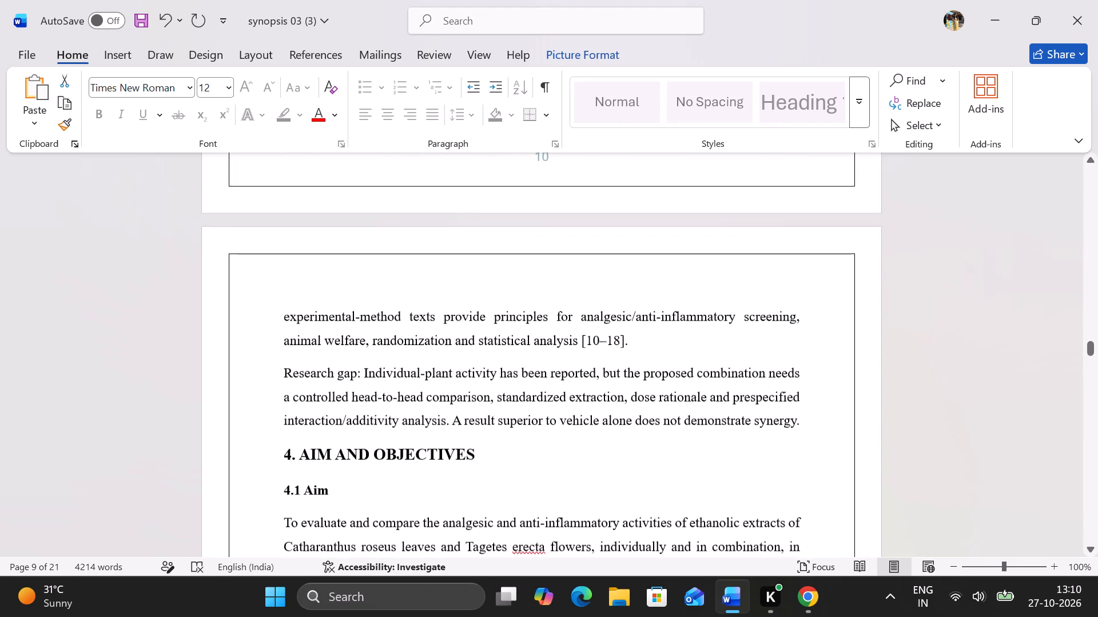
pyautogui.scroll(-4, 806, 380)
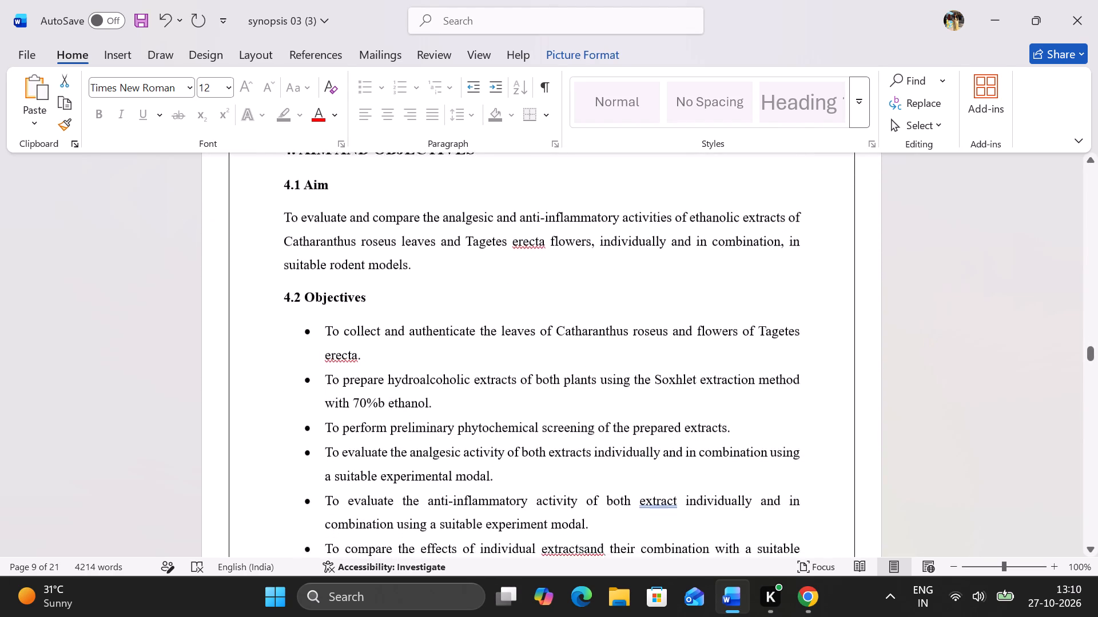
pyautogui.scroll(-4, 806, 380)
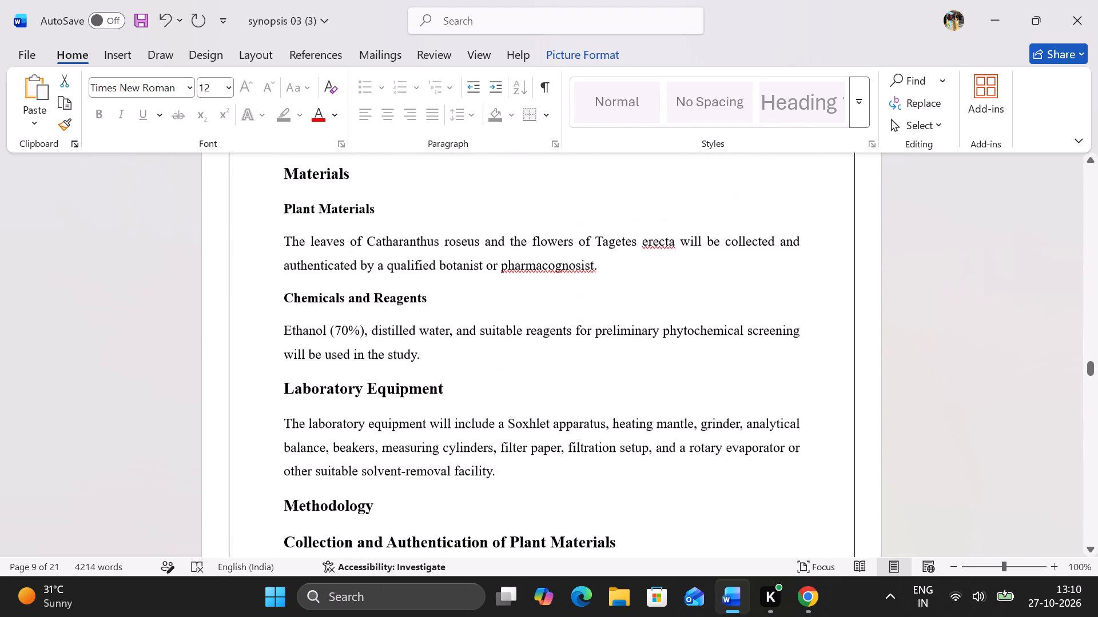
pyautogui.scroll(-1, 806, 380)
pyautogui.scroll(1, 806, 380)
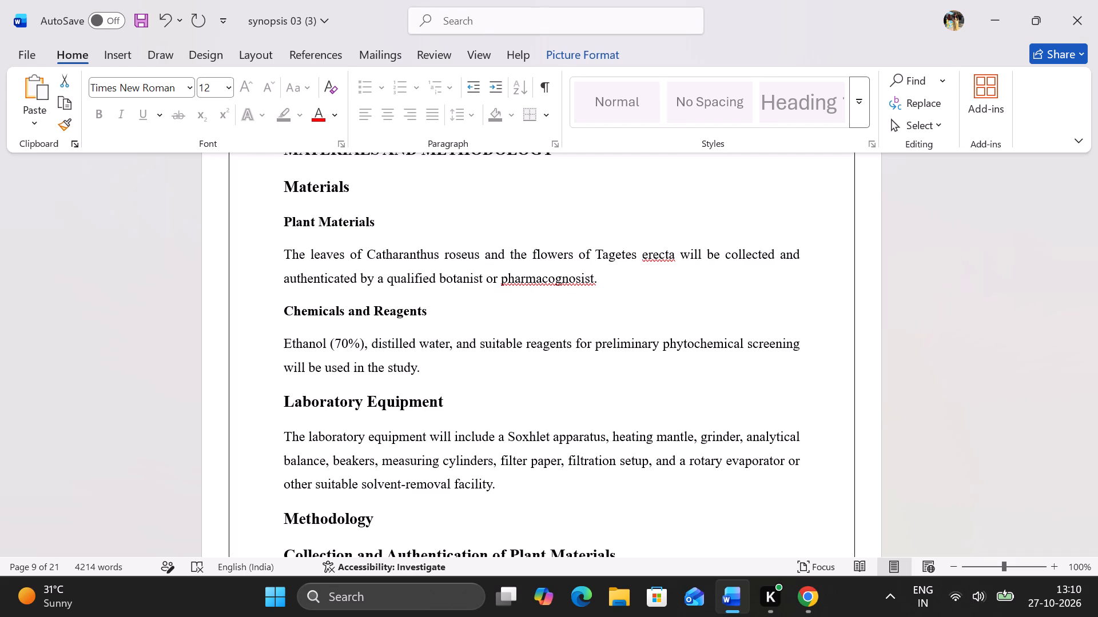
pyautogui.scroll(-7, 806, 380)
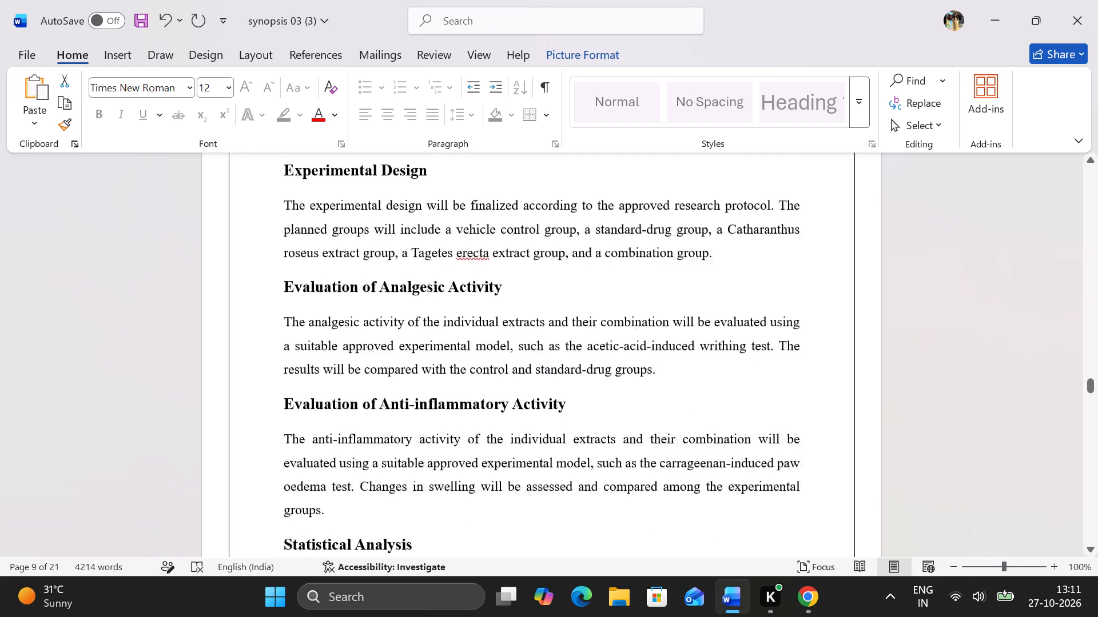
pyautogui.scroll(-20, 806, 380)
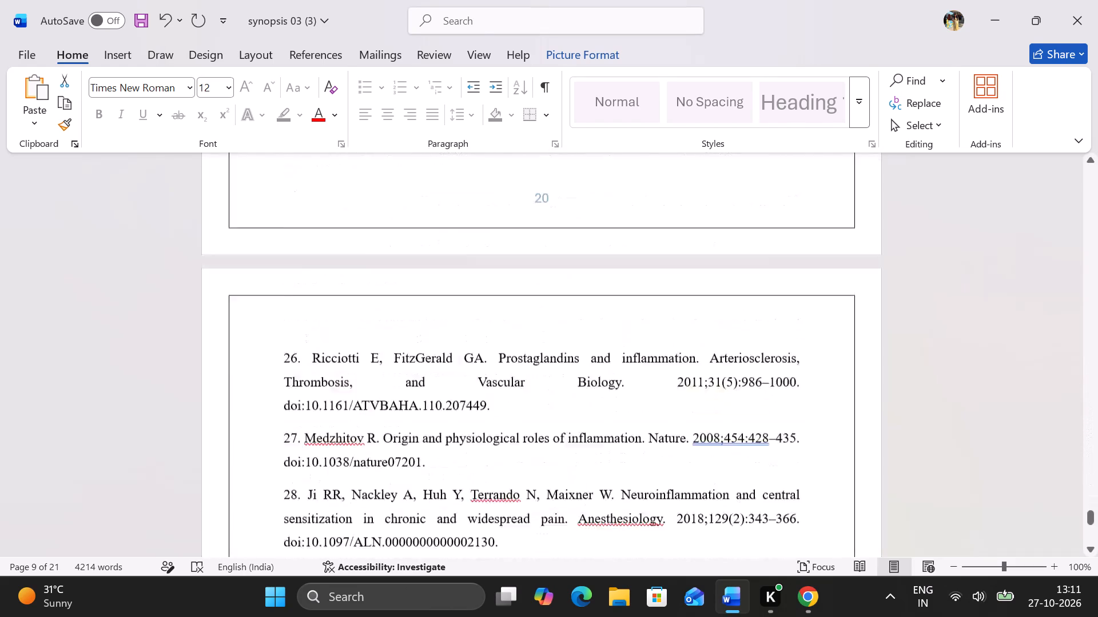
pyautogui.scroll(-7, 806, 380)
# Start a new paragraph after reference [30] at the end of the document.
pyautogui.click(638, 366)
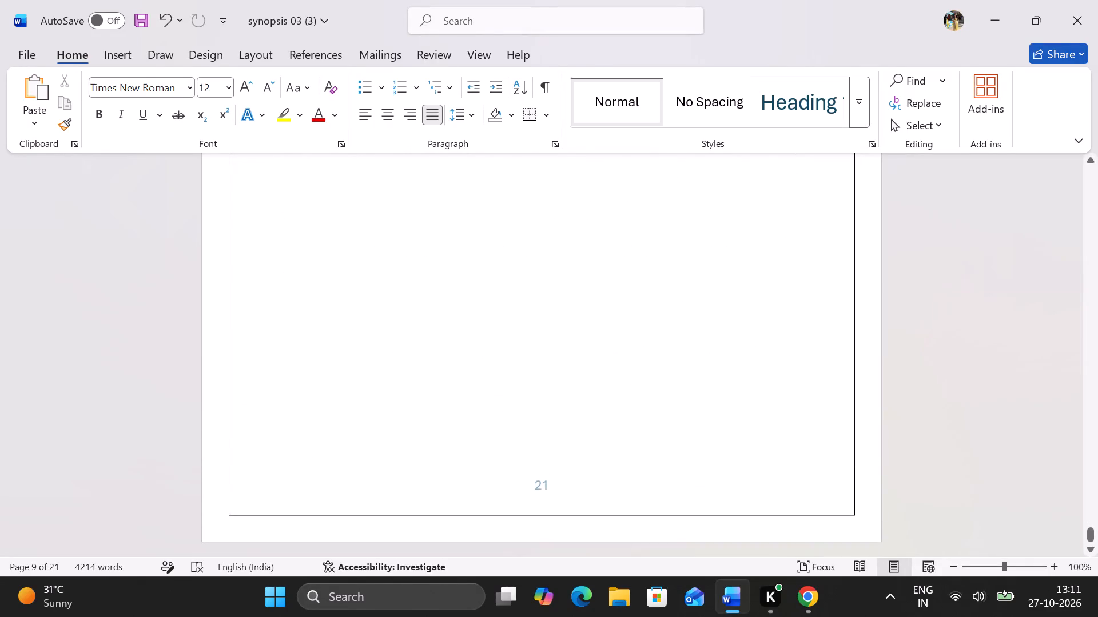
pyautogui.scroll(2, 638, 366)
pyautogui.scroll(-1, 638, 366)
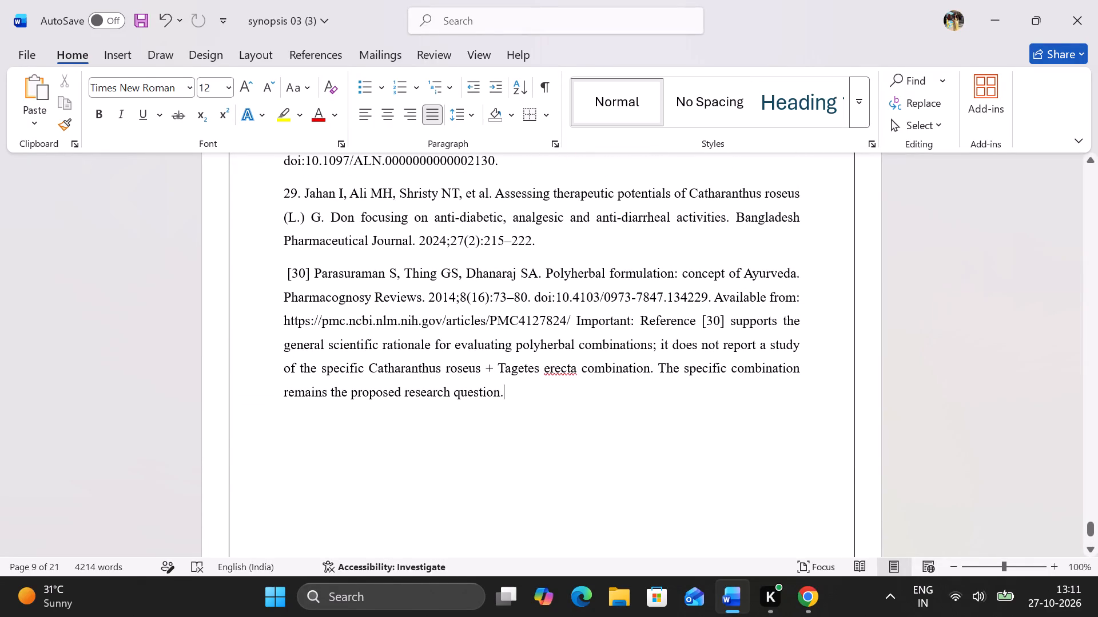
pyautogui.press('Return')
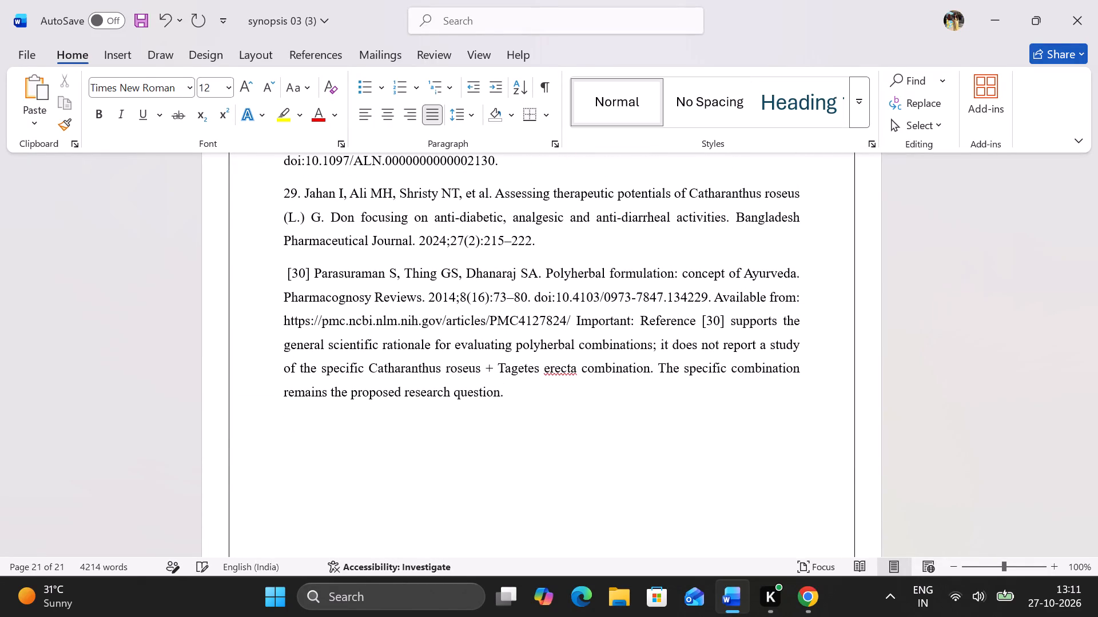
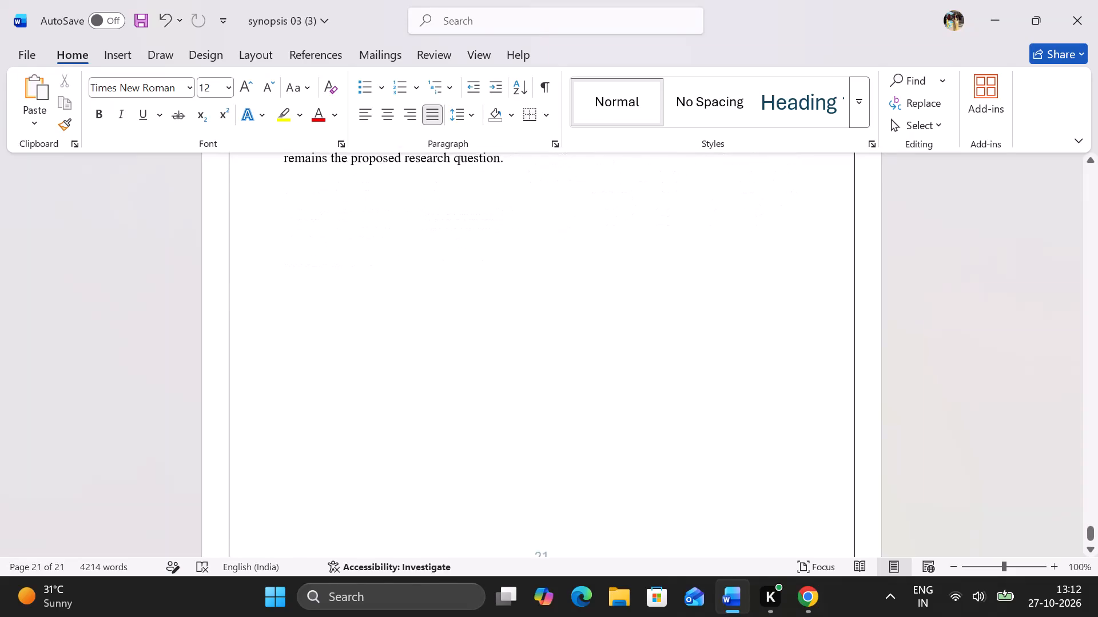
# Review the pages from the last reference back through "6. EXPECTED RESULTS" to section 5.8 for spacing and page flow.
pyautogui.scroll(2, 638, 366)
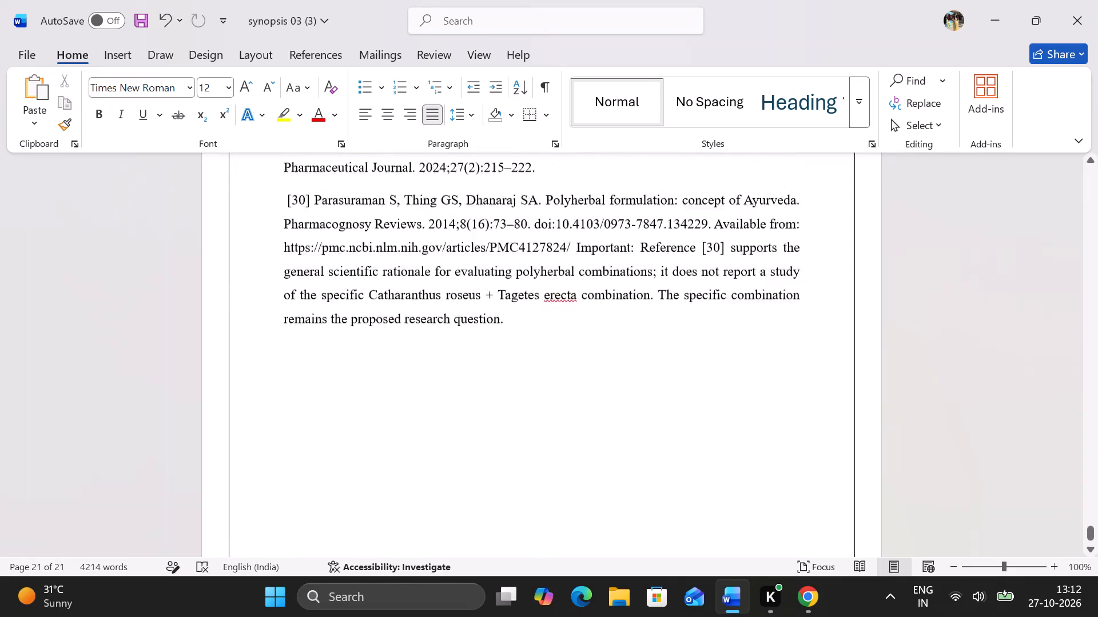
pyautogui.scroll(12, 638, 366)
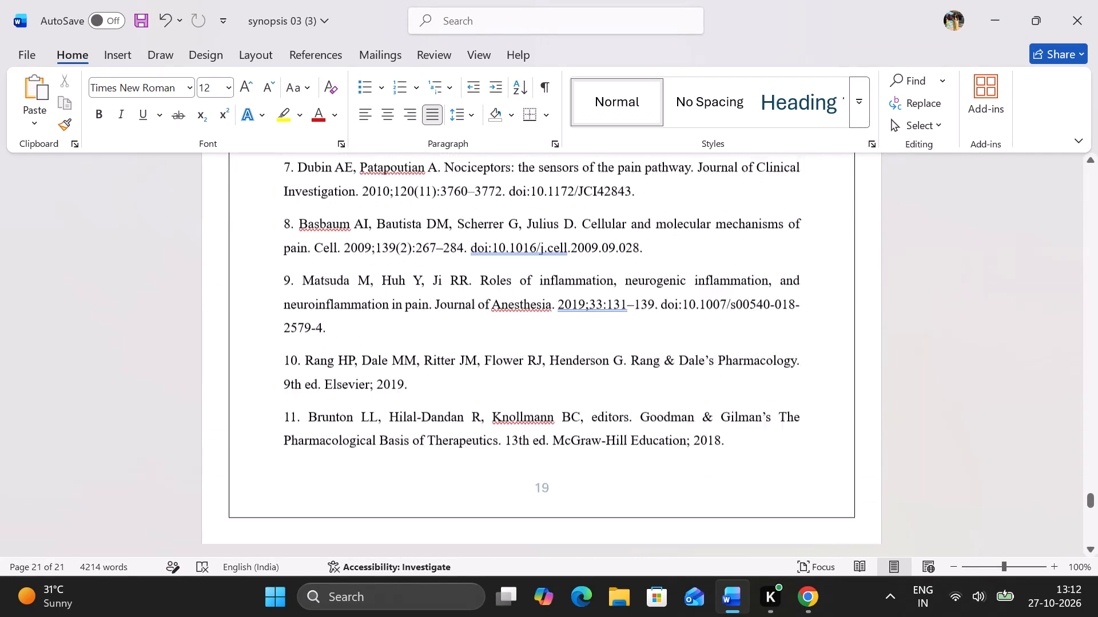
pyautogui.scroll(7, 638, 366)
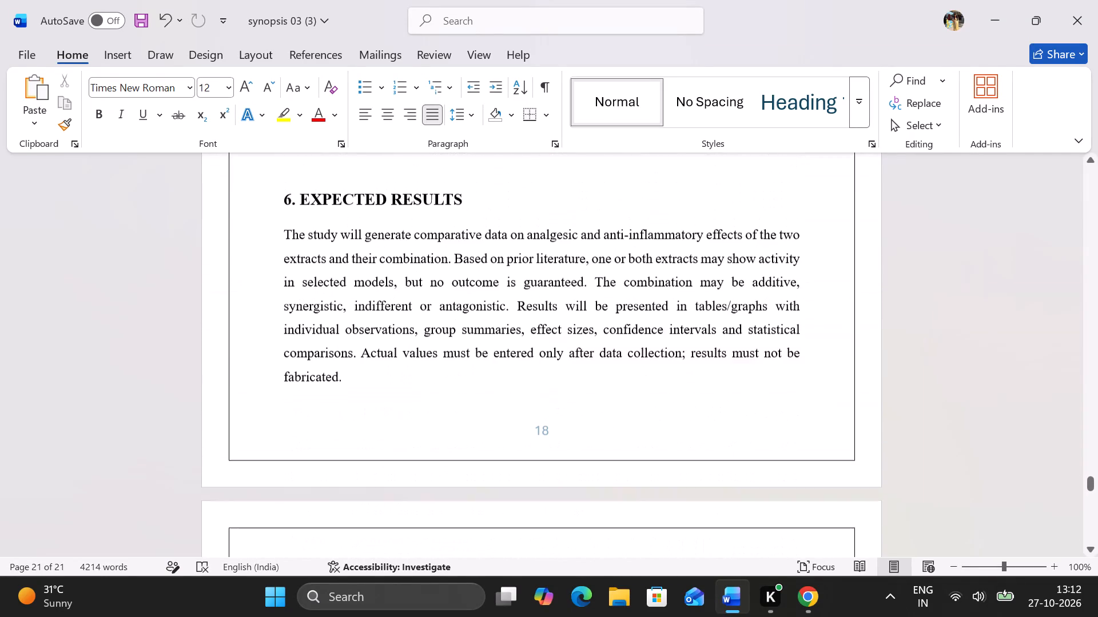
pyautogui.scroll(1, 638, 366)
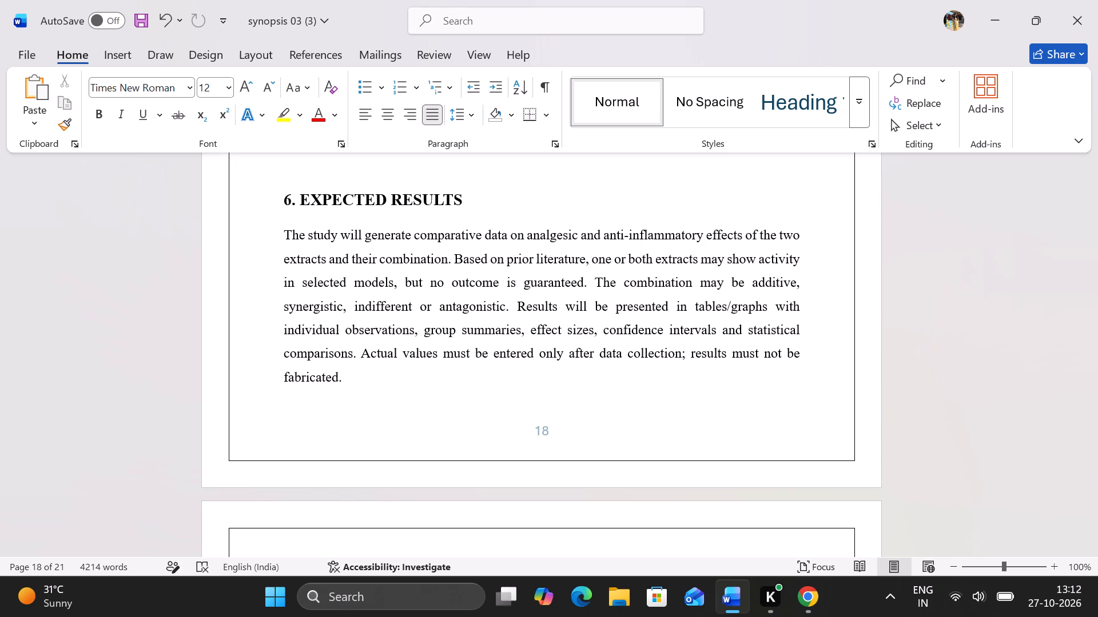
pyautogui.scroll(3, 994, 510)
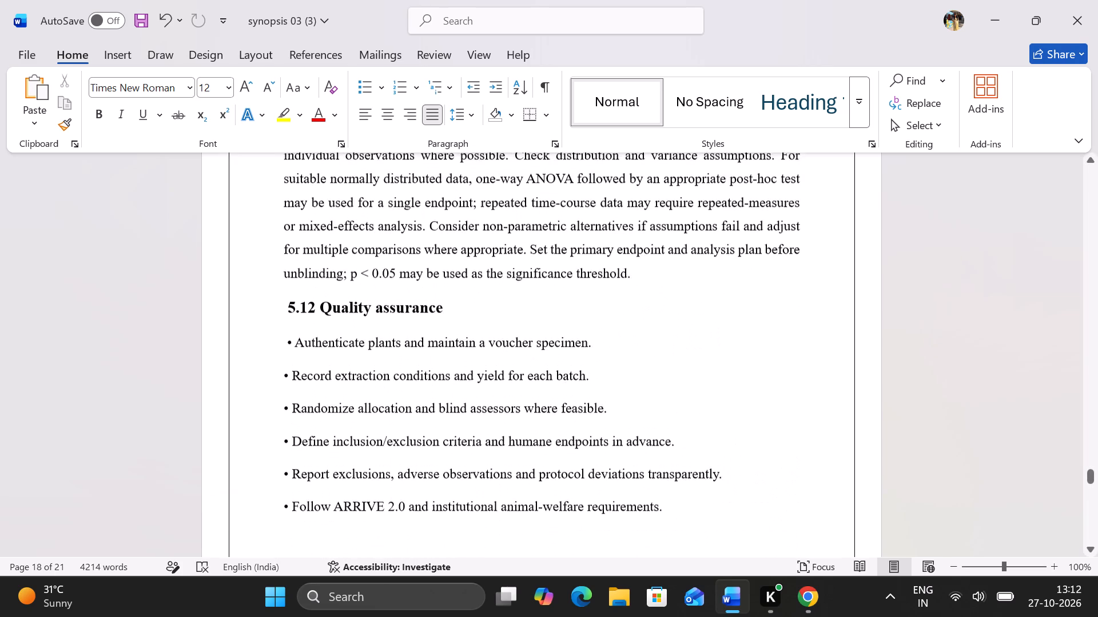
pyautogui.scroll(7, 994, 515)
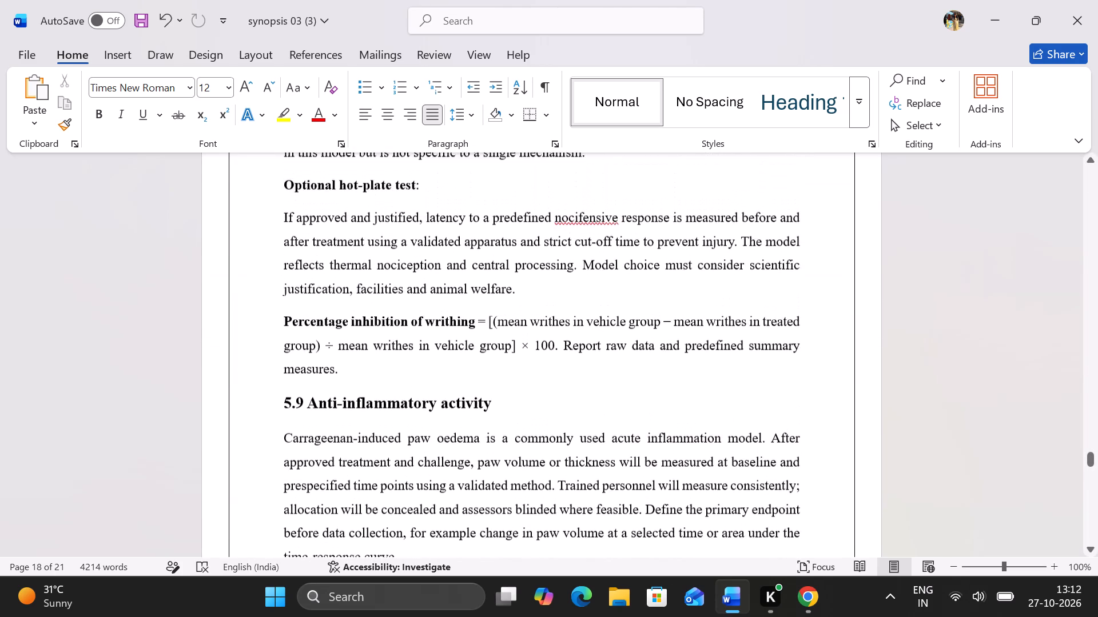
pyautogui.scroll(3, 994, 515)
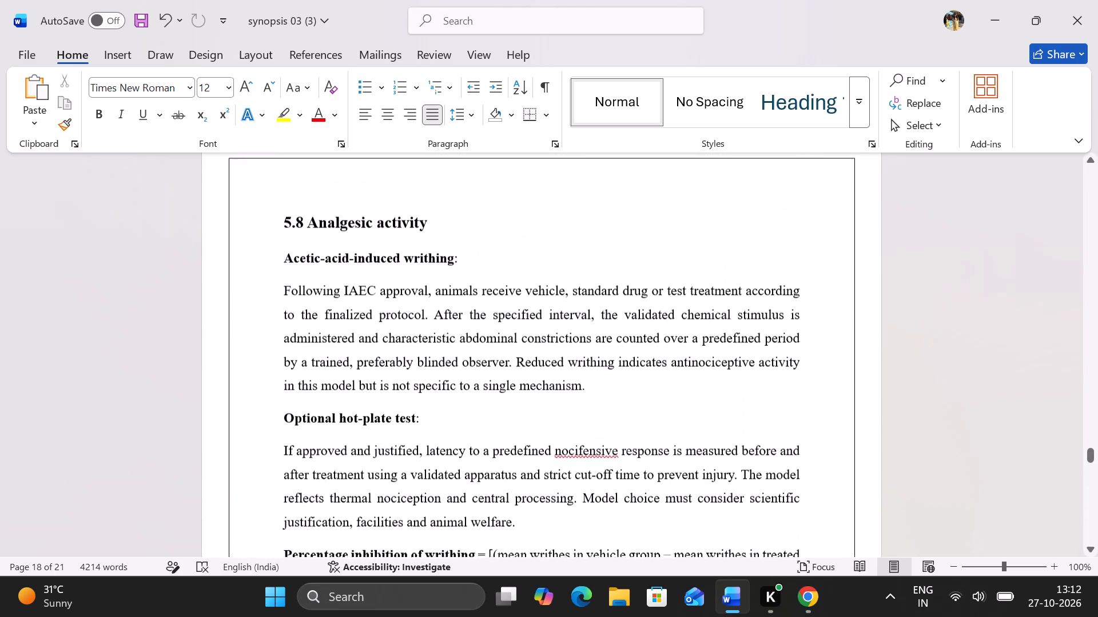
pyautogui.scroll(1, 994, 515)
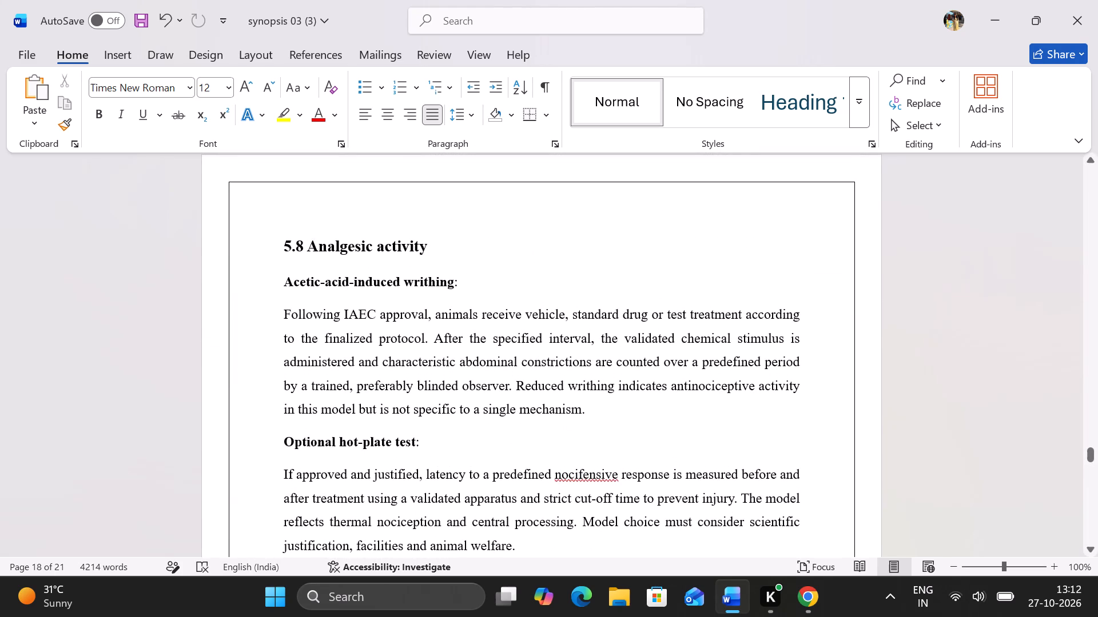
# Examine sections "5.8 Analgesic activity" through "5.10 Synergy analysis" for content, headings and paragraph layout.
pyautogui.scroll(-1, 994, 515)
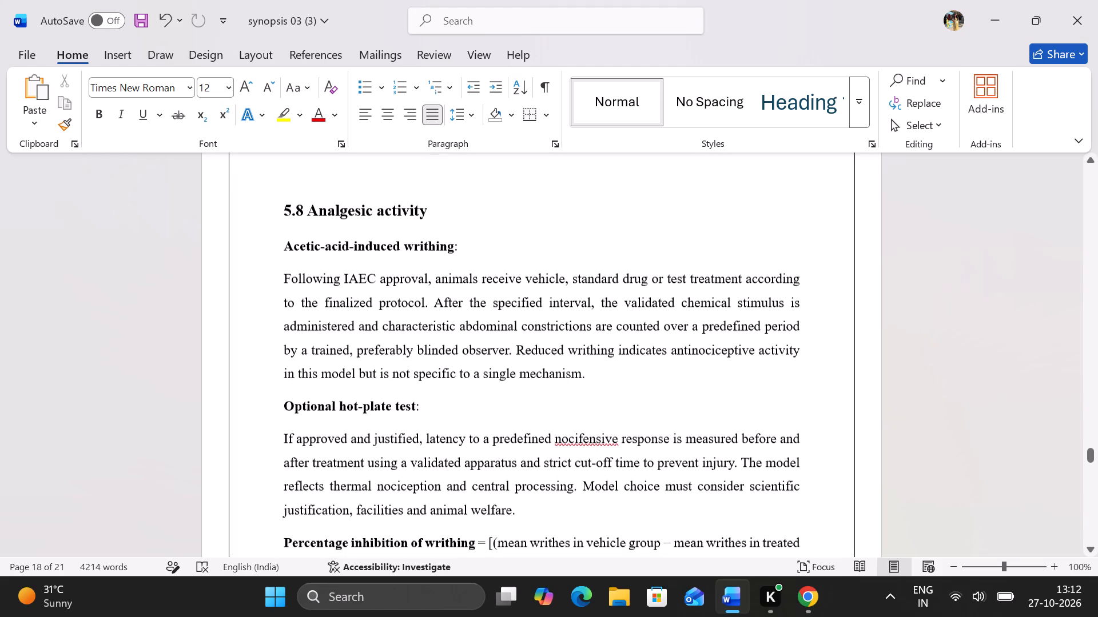
pyautogui.scroll(-1, 994, 515)
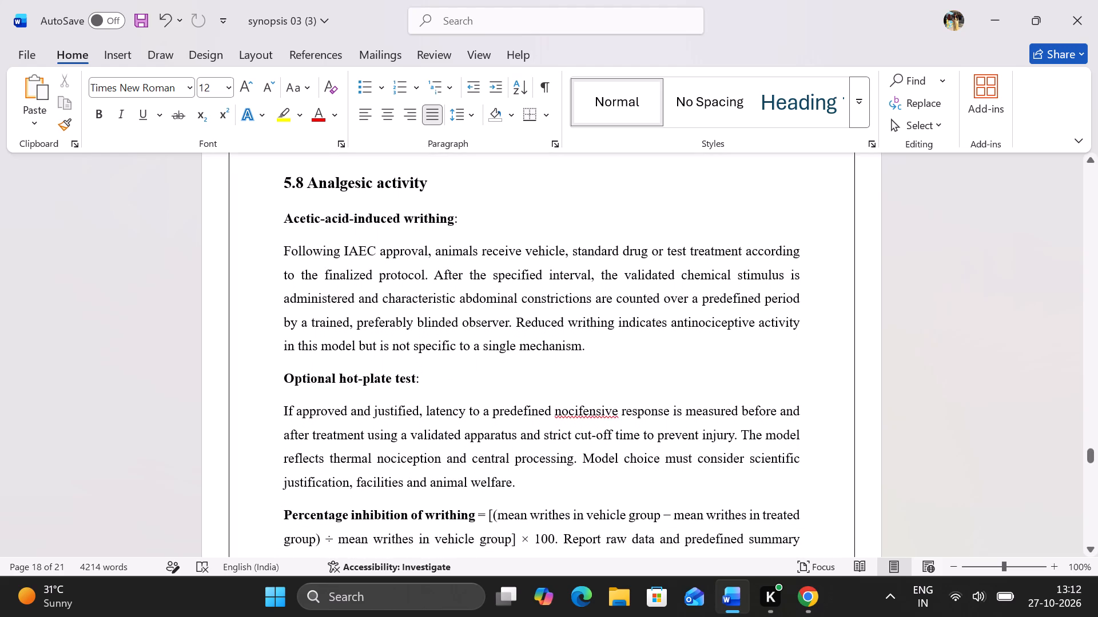
pyautogui.scroll(-1, 994, 515)
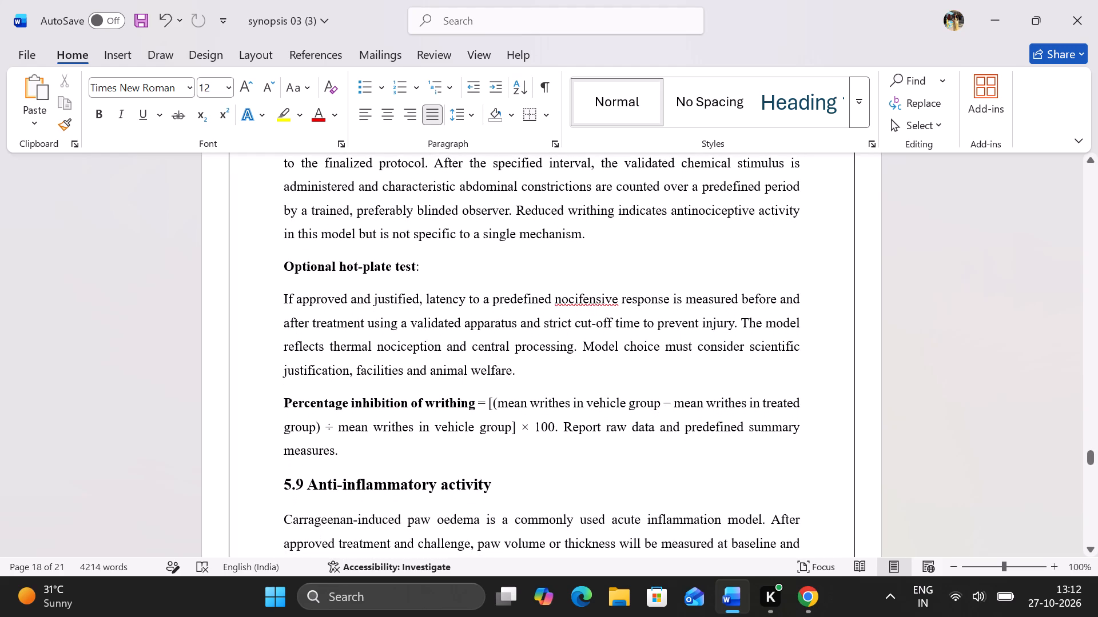
pyautogui.scroll(-3, 994, 515)
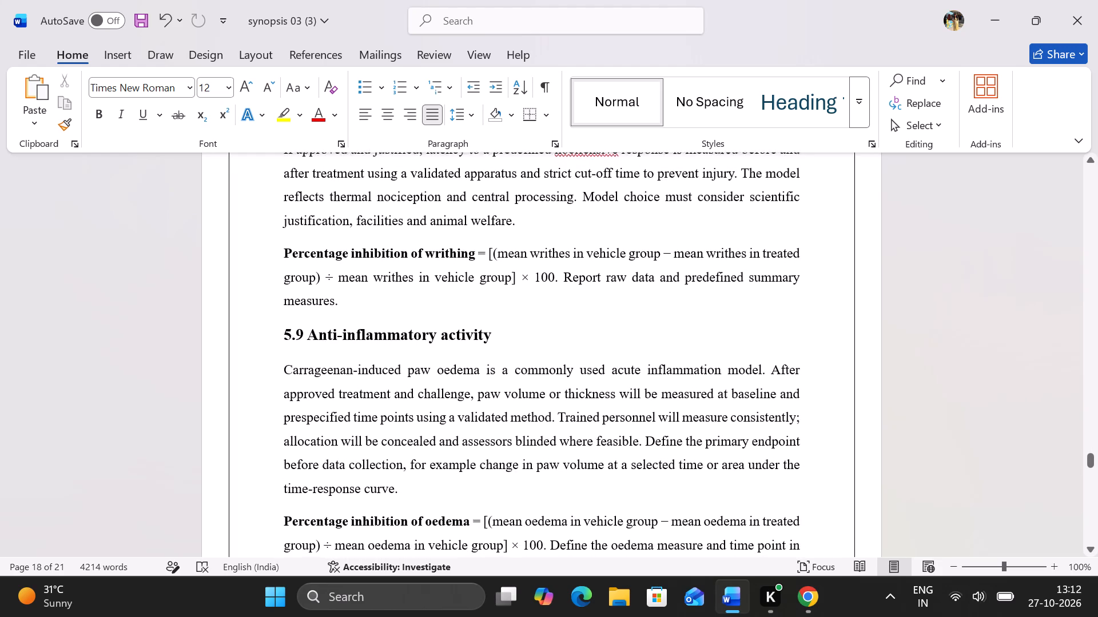
pyautogui.scroll(-1, 994, 515)
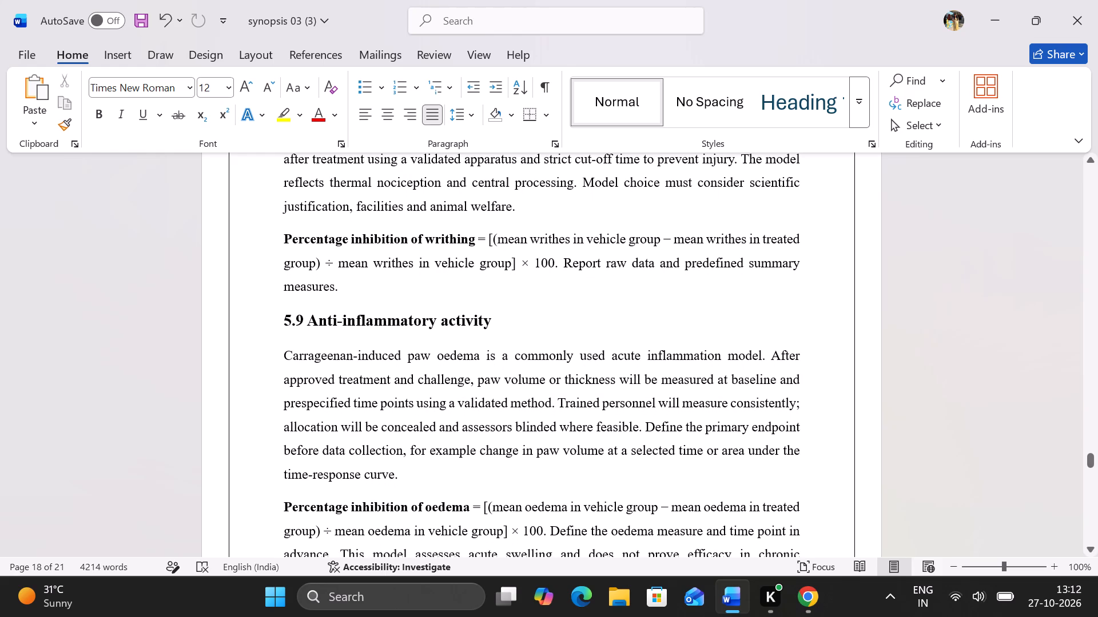
pyautogui.scroll(-3, 994, 515)
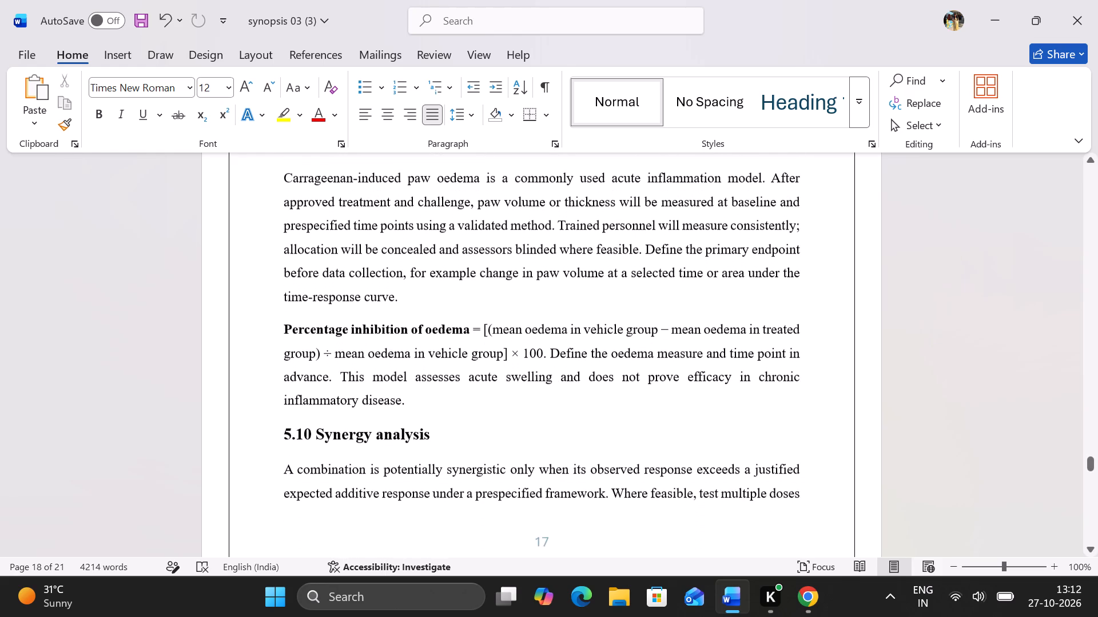
pyautogui.scroll(6, 994, 515)
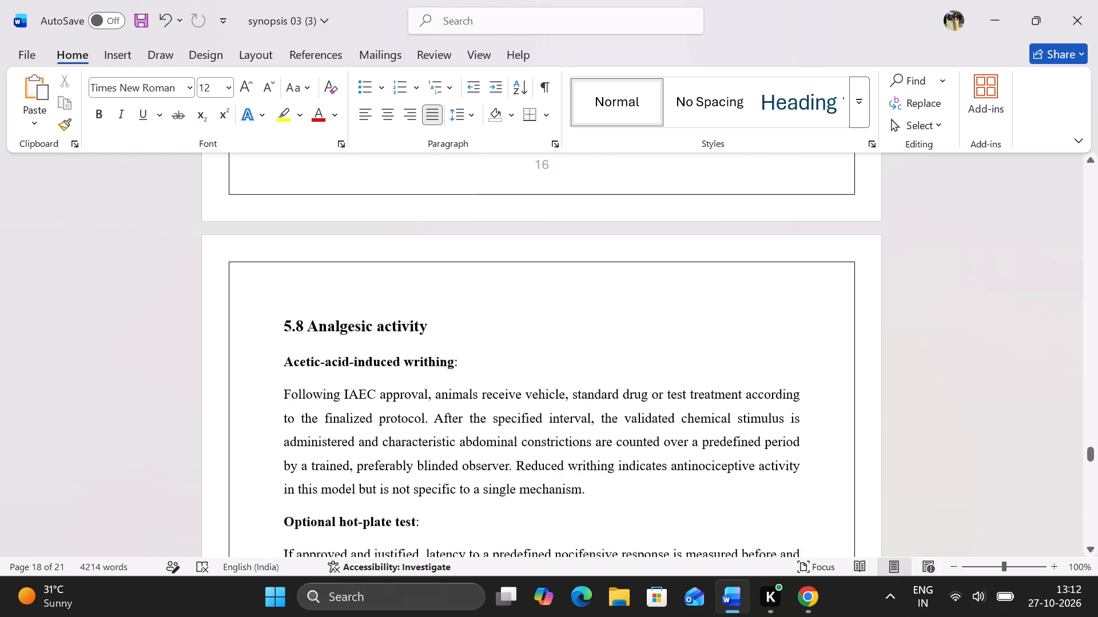
pyautogui.scroll(1, 994, 515)
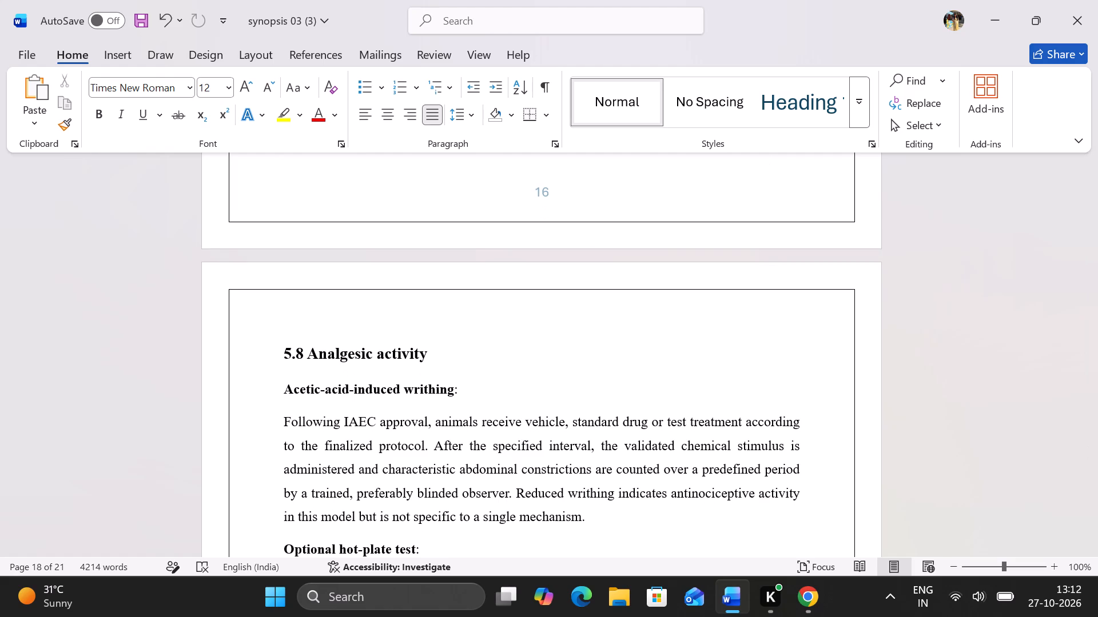
pyautogui.scroll(-4, 994, 515)
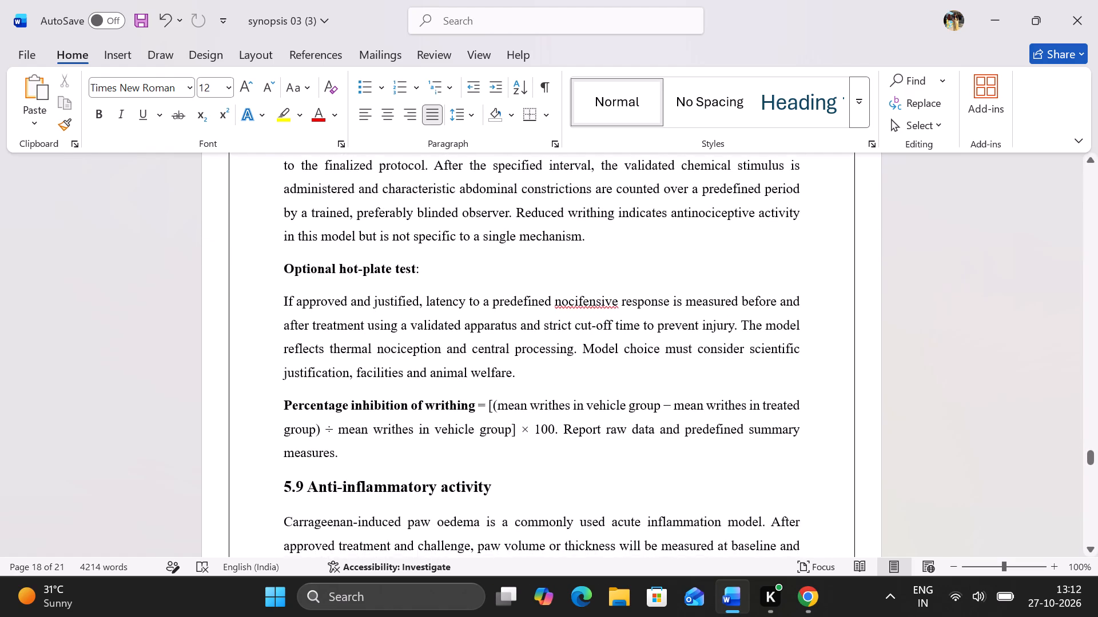
pyautogui.scroll(-2, 994, 515)
# Review the pages from the section 5.7 treatment group table back to the "MATERIALS AND METHODOLOGY" heading.
pyautogui.scroll(3, 994, 515)
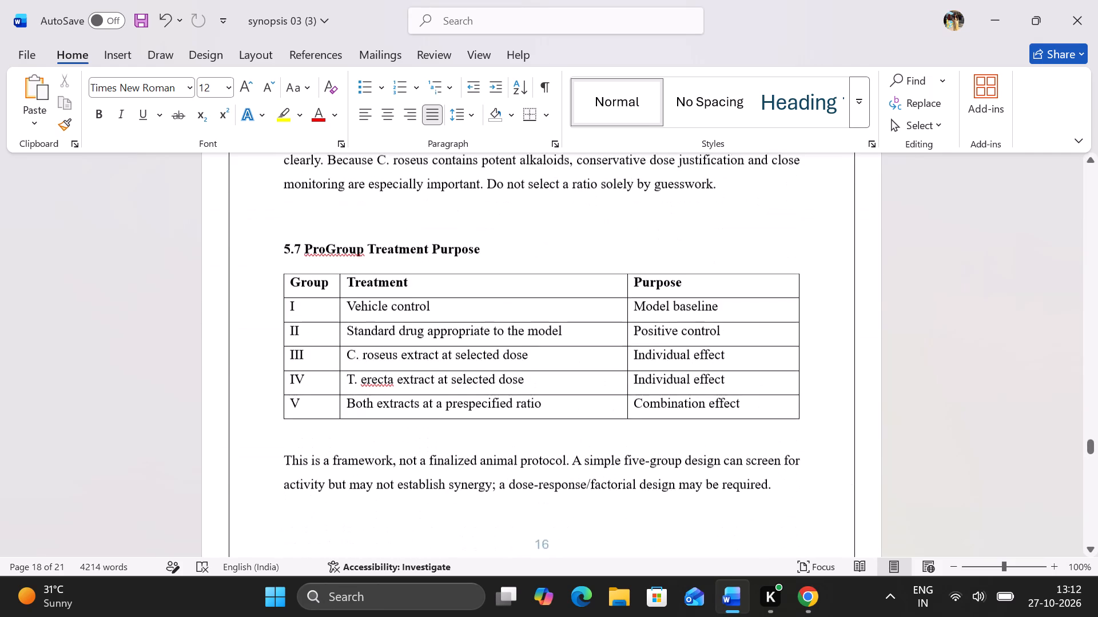
pyautogui.scroll(3, 994, 515)
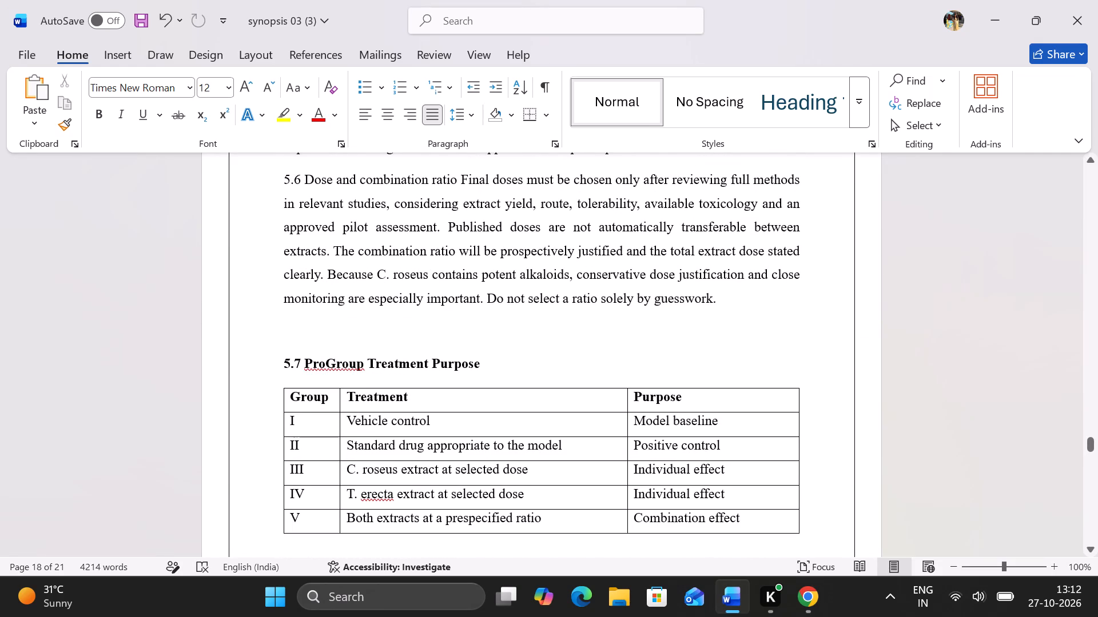
pyautogui.scroll(2, 527, 335)
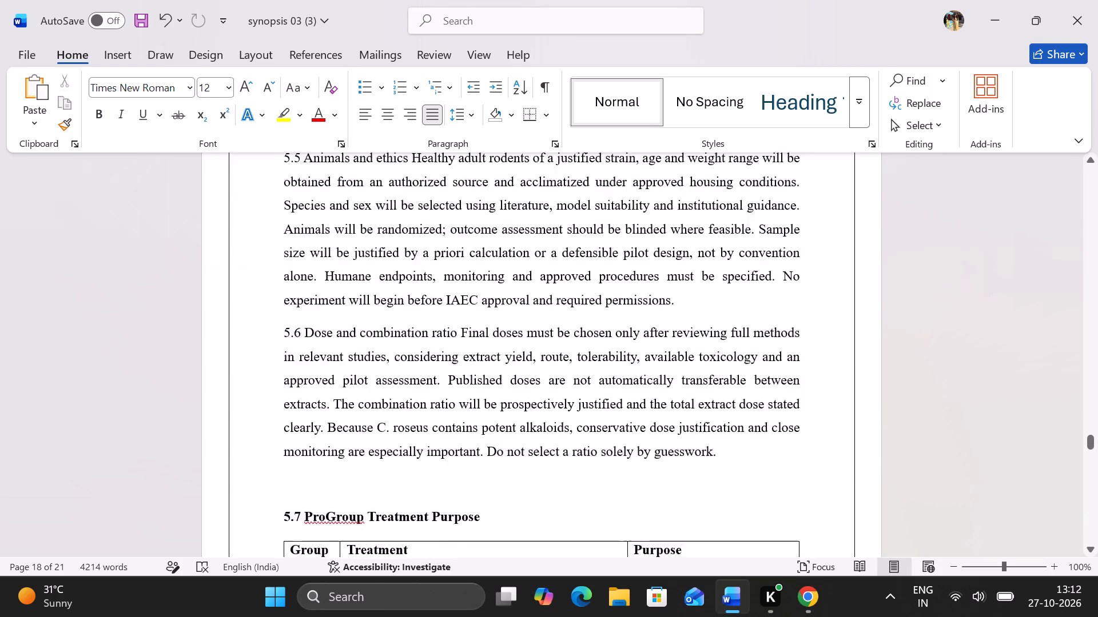
pyautogui.scroll(7, 527, 335)
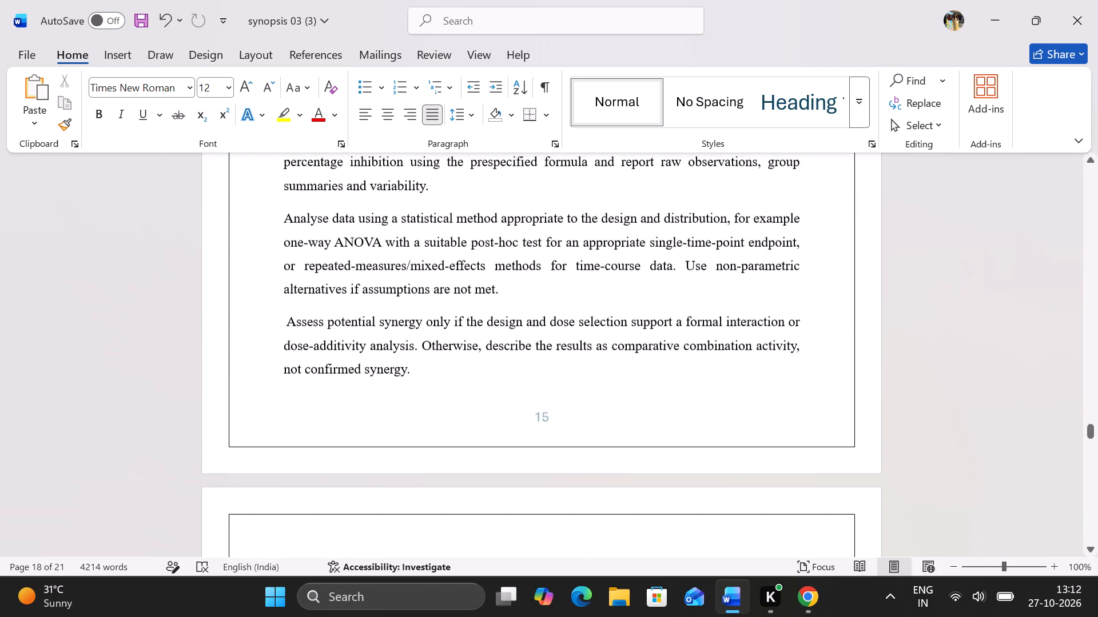
pyautogui.scroll(7, 527, 335)
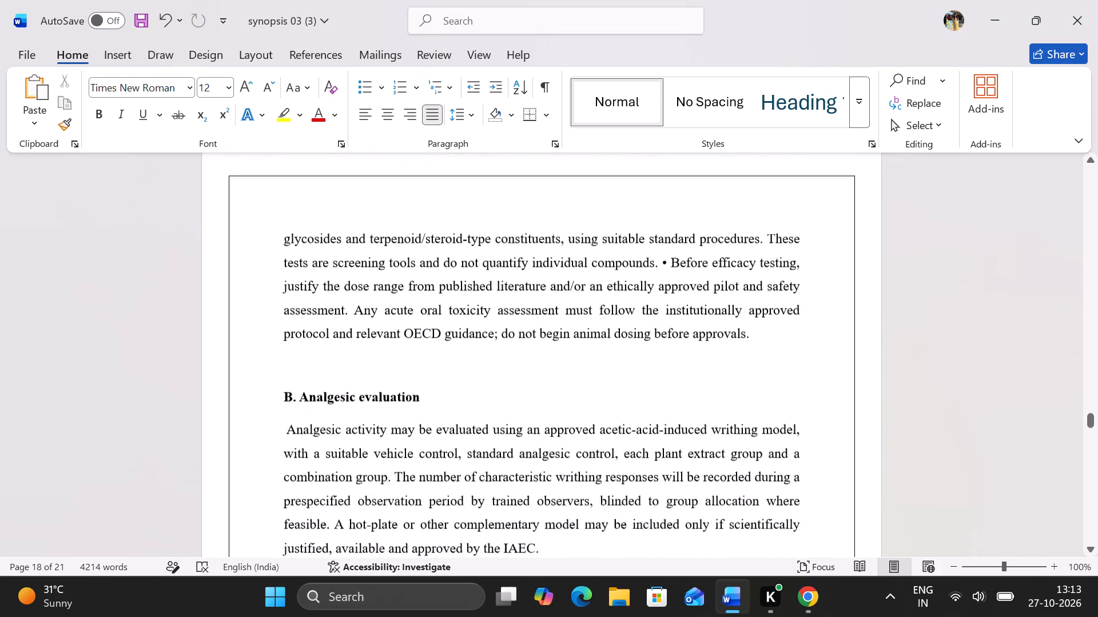
pyautogui.scroll(7, 527, 335)
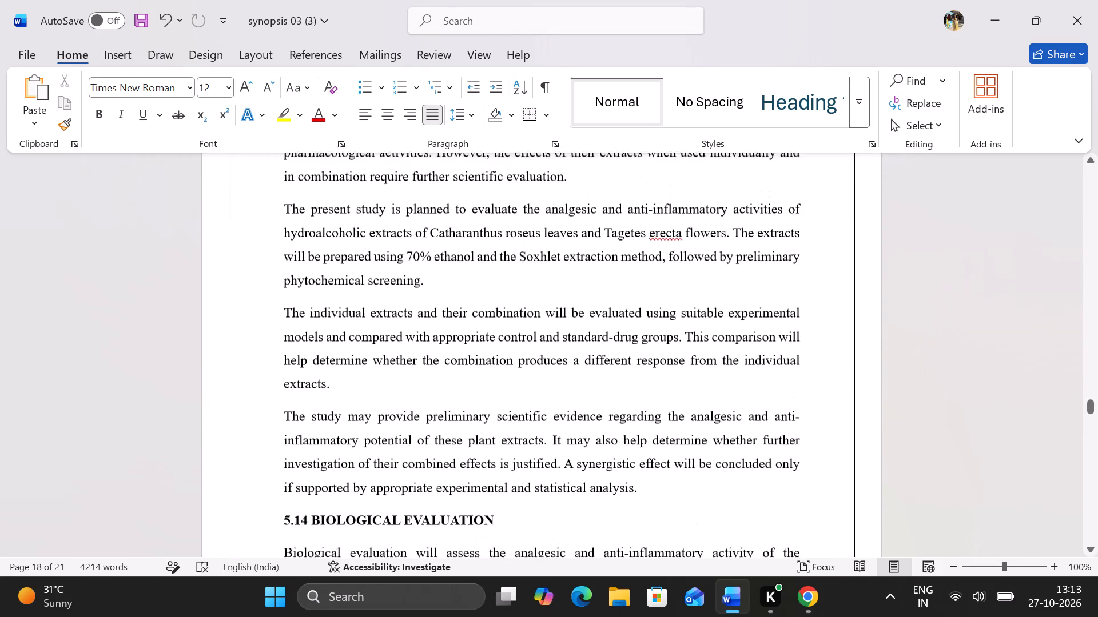
pyautogui.scroll(5, 527, 335)
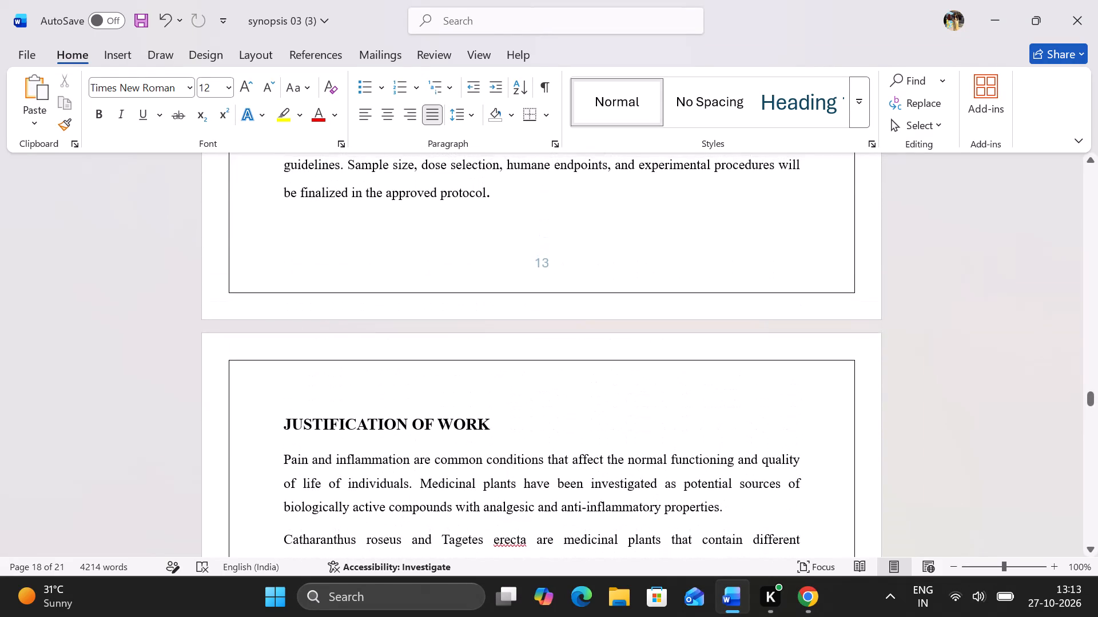
pyautogui.scroll(3, 527, 335)
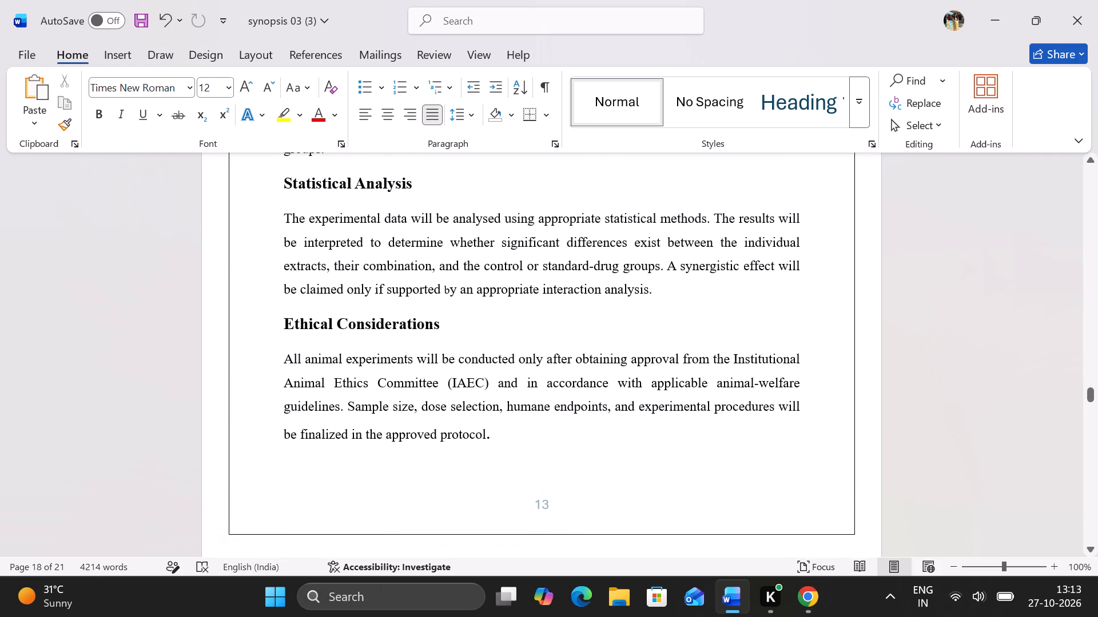
pyautogui.scroll(4, 527, 335)
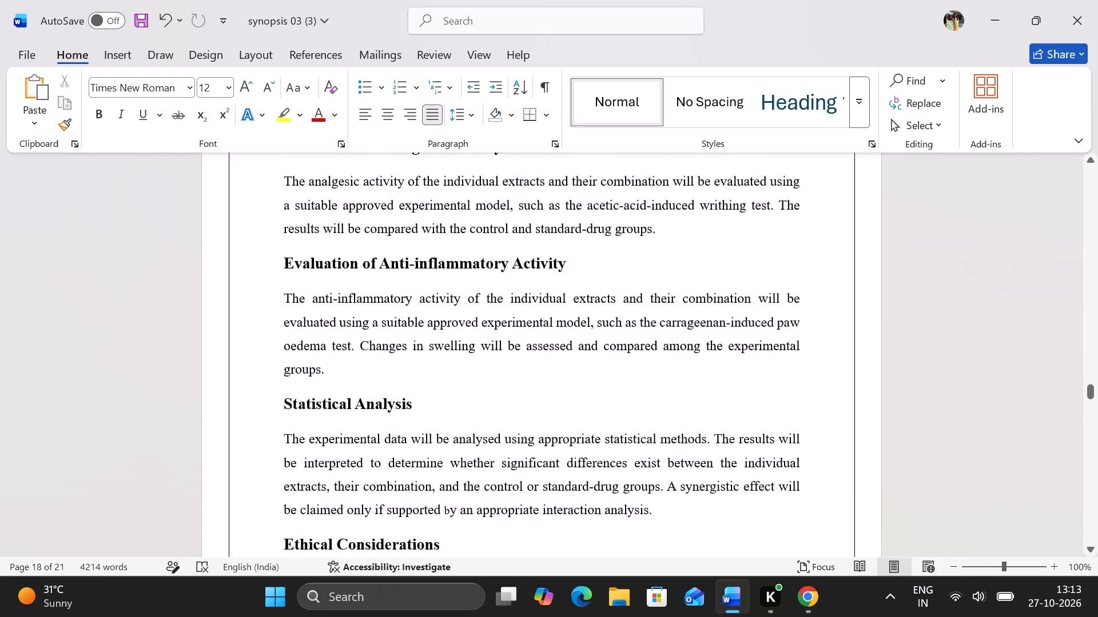
pyautogui.scroll(6, 527, 335)
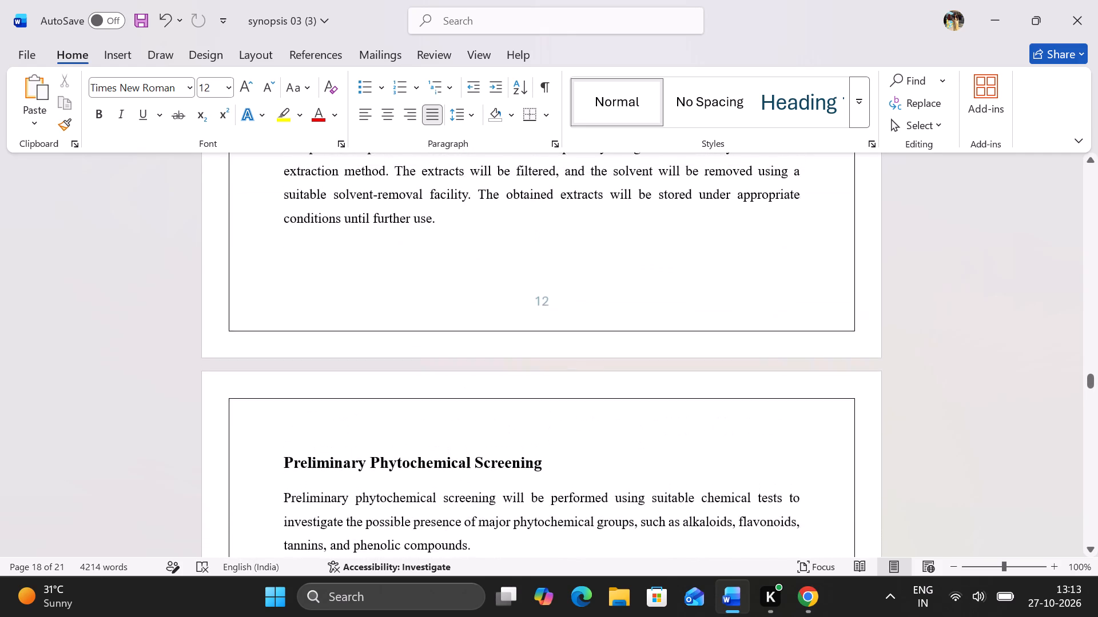
pyautogui.scroll(5, 527, 335)
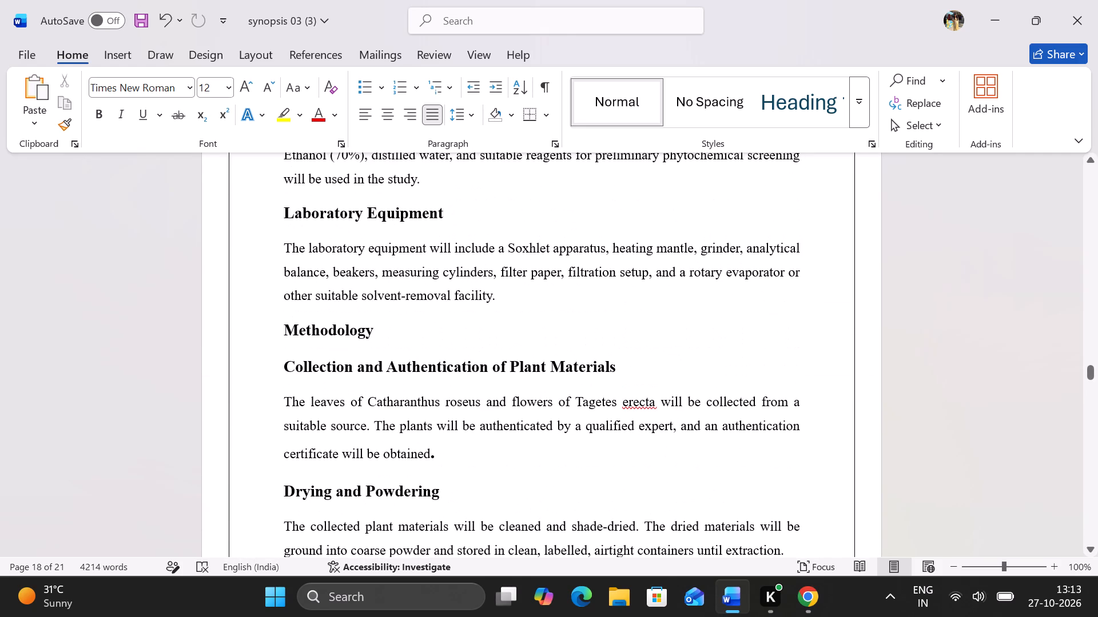
pyautogui.scroll(1, 527, 335)
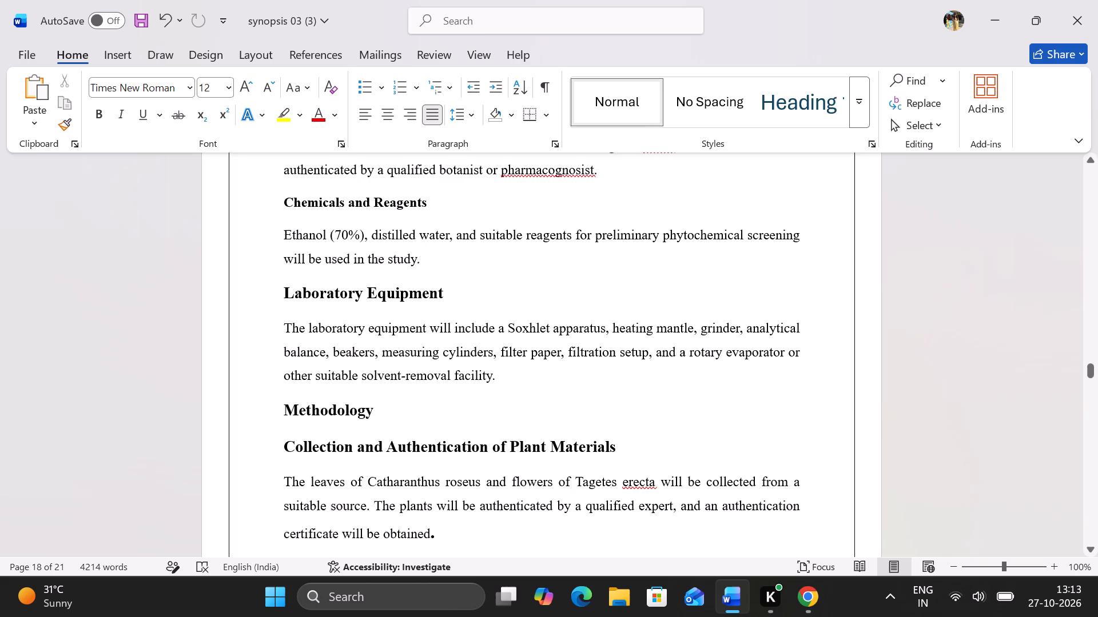
pyautogui.scroll(2, 527, 335)
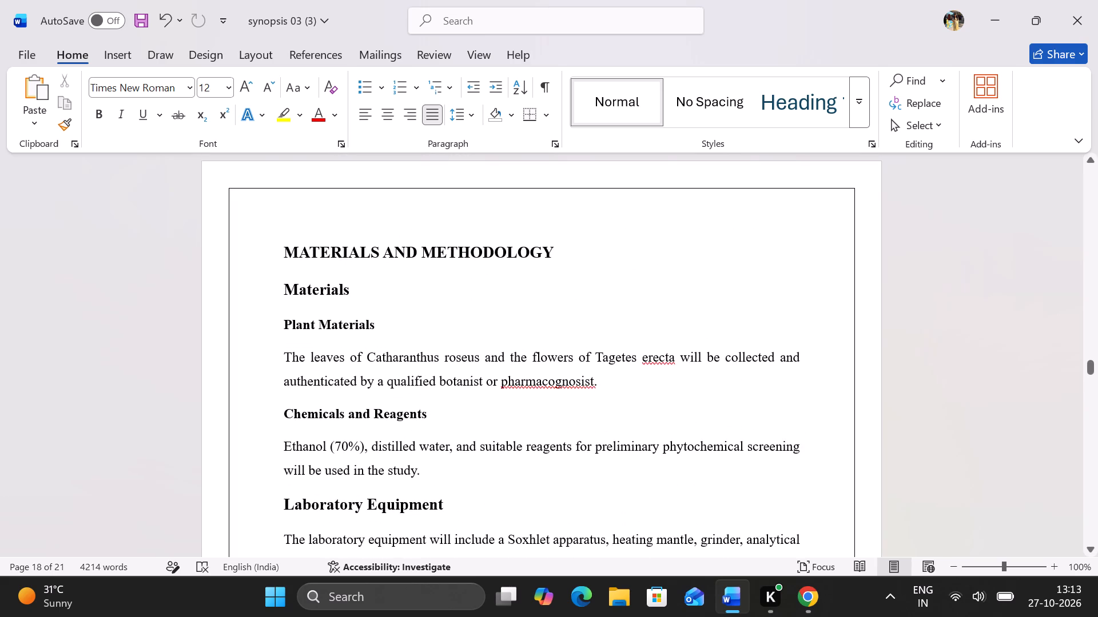
# Add the subheading "Experiment animal" on a new line directly below the "MATERIALS AND METHODOLOGY" heading.
pyautogui.click(564, 240)
pyautogui.press('Return')
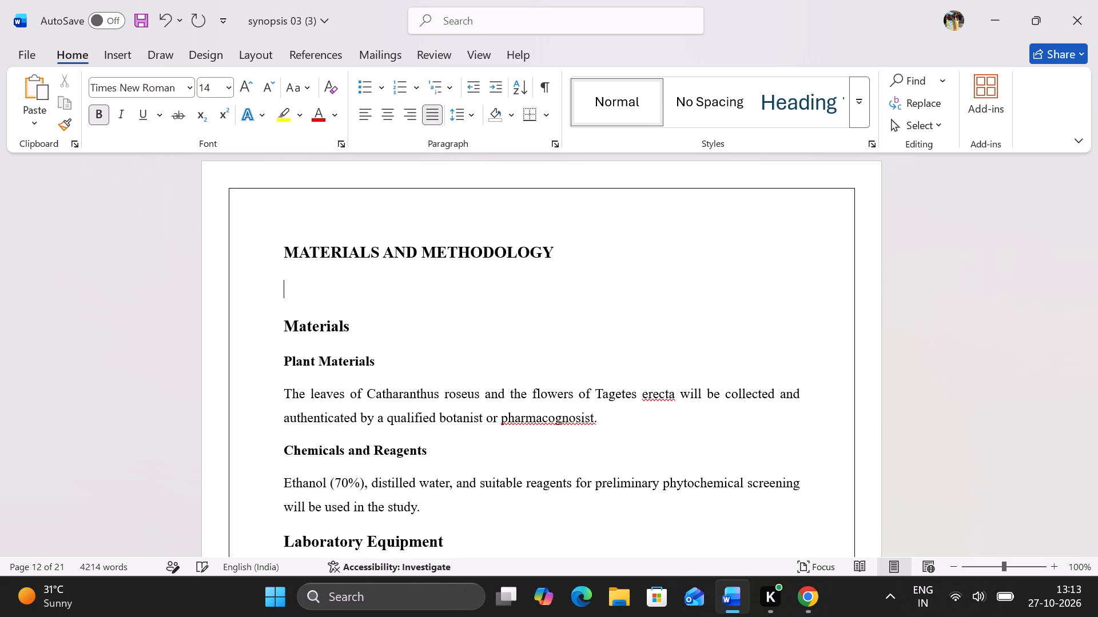
pyautogui.write('EXO')
pyautogui.press('BackSpace')
pyautogui.press('BackSpace')
pyautogui.press('BackSpace')
pyautogui.press('e')
pyautogui.write('xperiment a')
pyautogui.write('nimal')
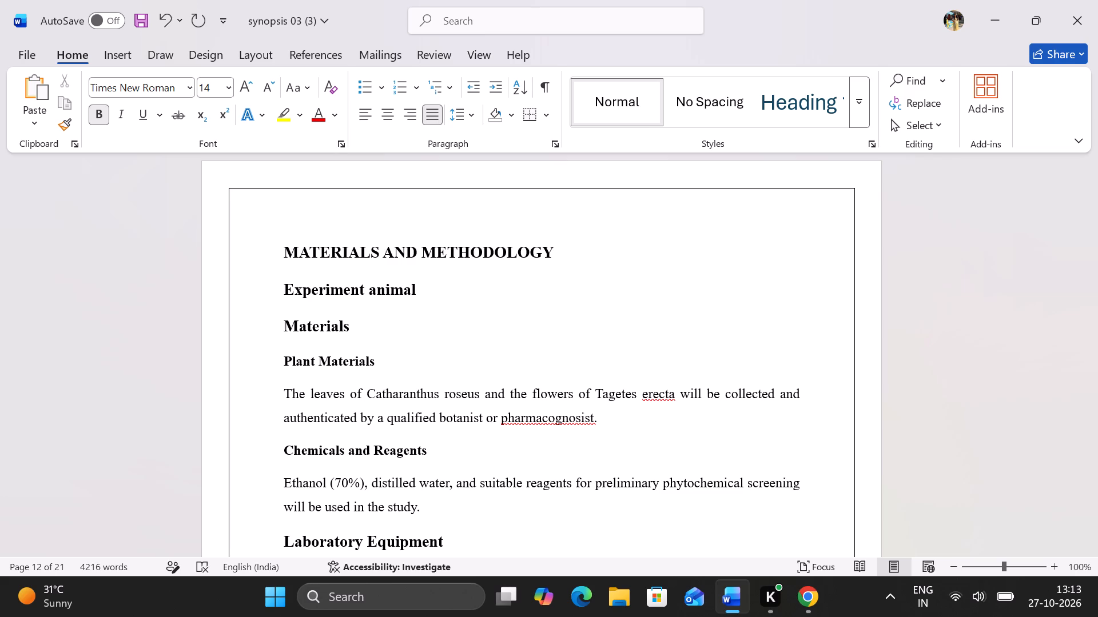
pyautogui.scroll(-1, 564, 240)
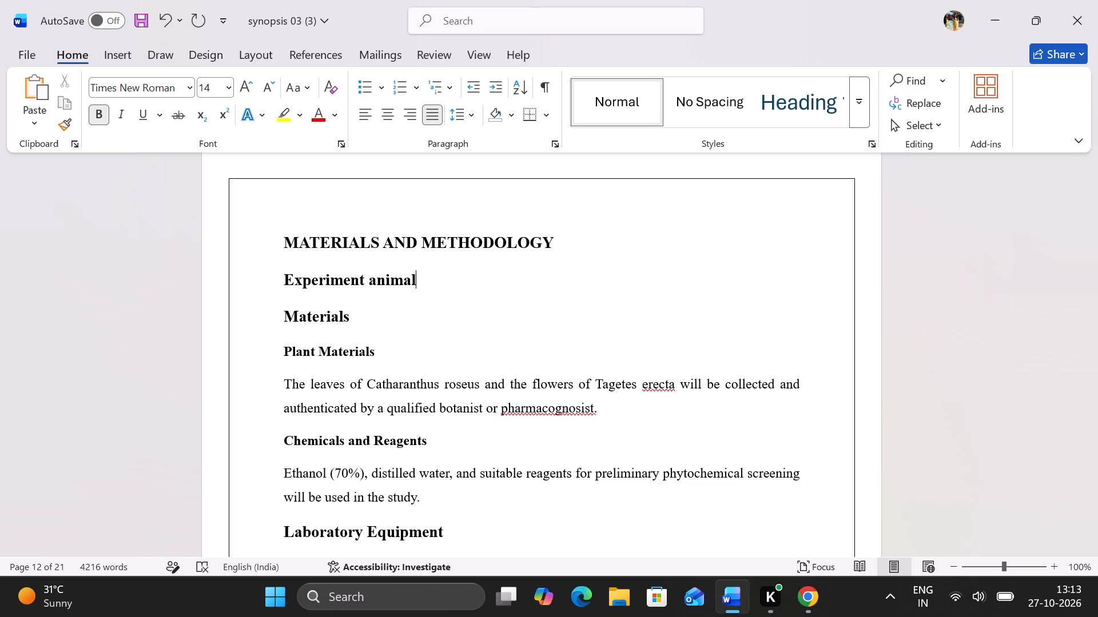
# Examine the methodology page from the "Materials" subsection through "Preparation of Plant Extracts" for content, headings and paragraph layout.
pyautogui.scroll(-1, 564, 240)
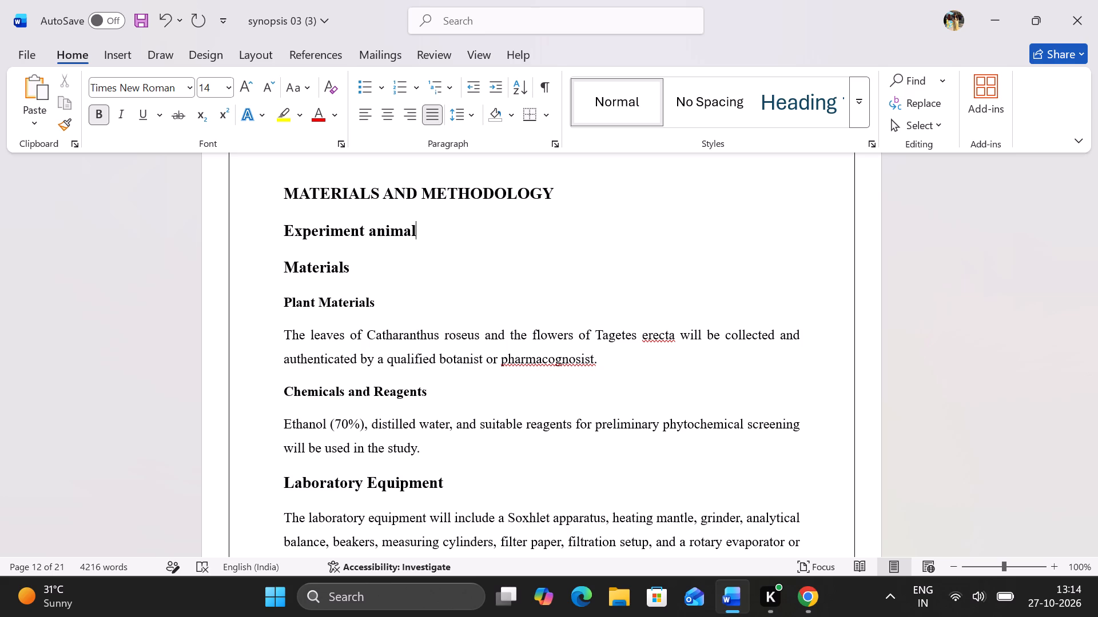
pyautogui.scroll(-1, 564, 240)
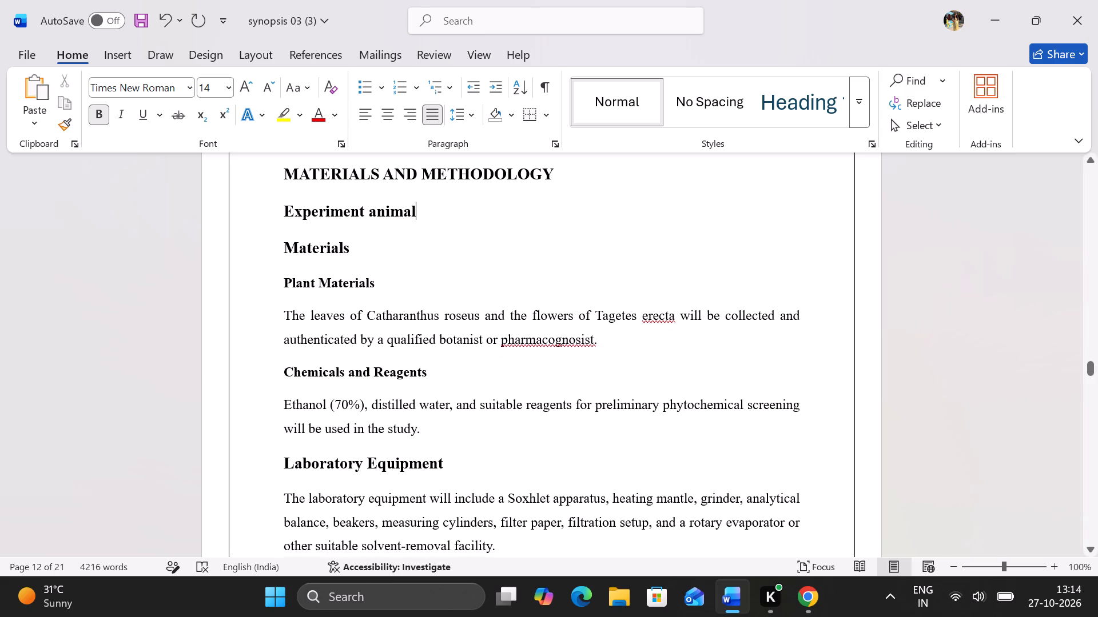
pyautogui.scroll(-1, 564, 240)
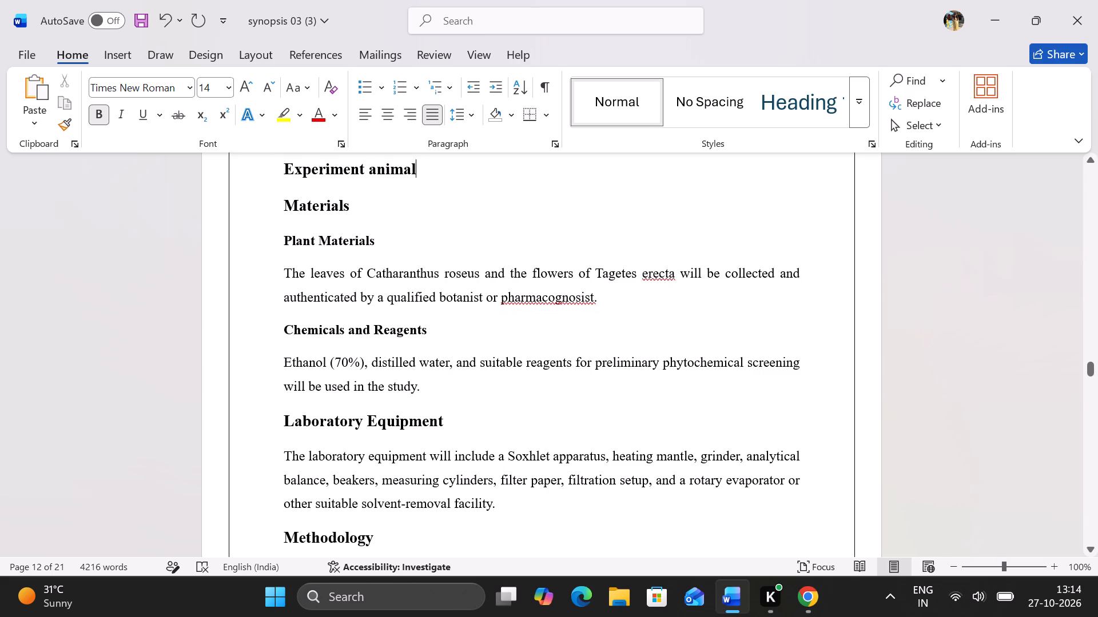
pyautogui.hscroll(2, 564, 240)
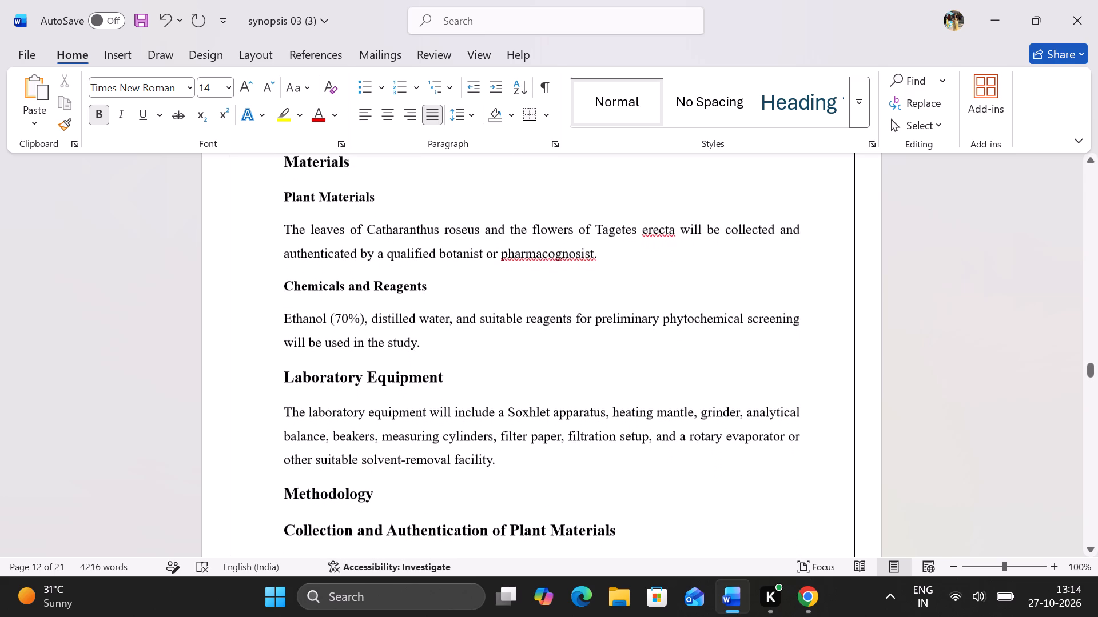
pyautogui.scroll(-1, 564, 240)
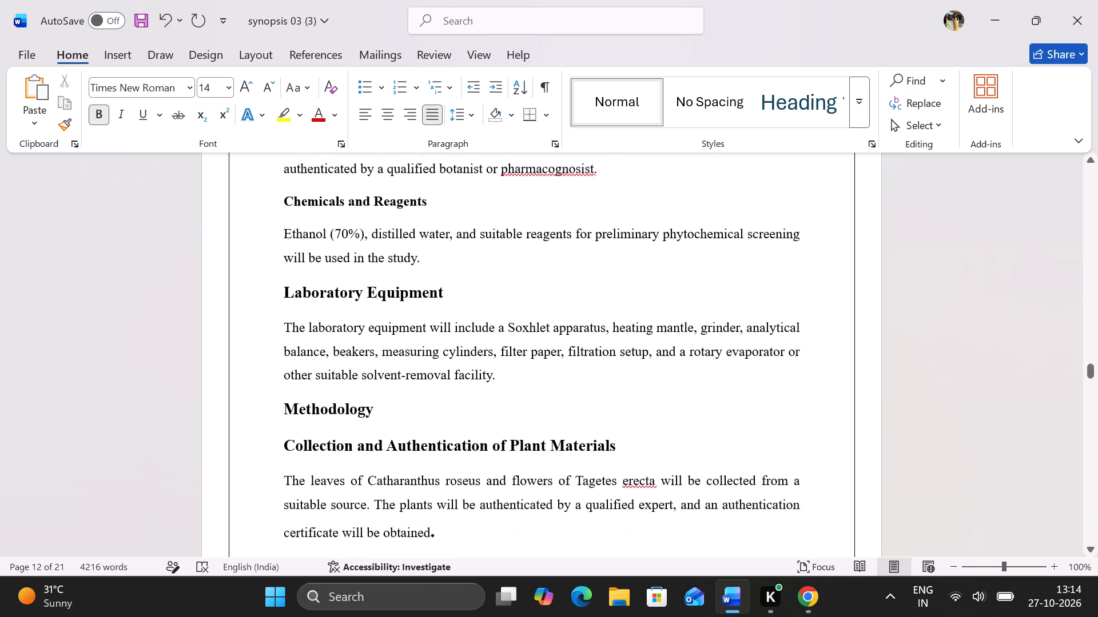
pyautogui.scroll(-3, 564, 240)
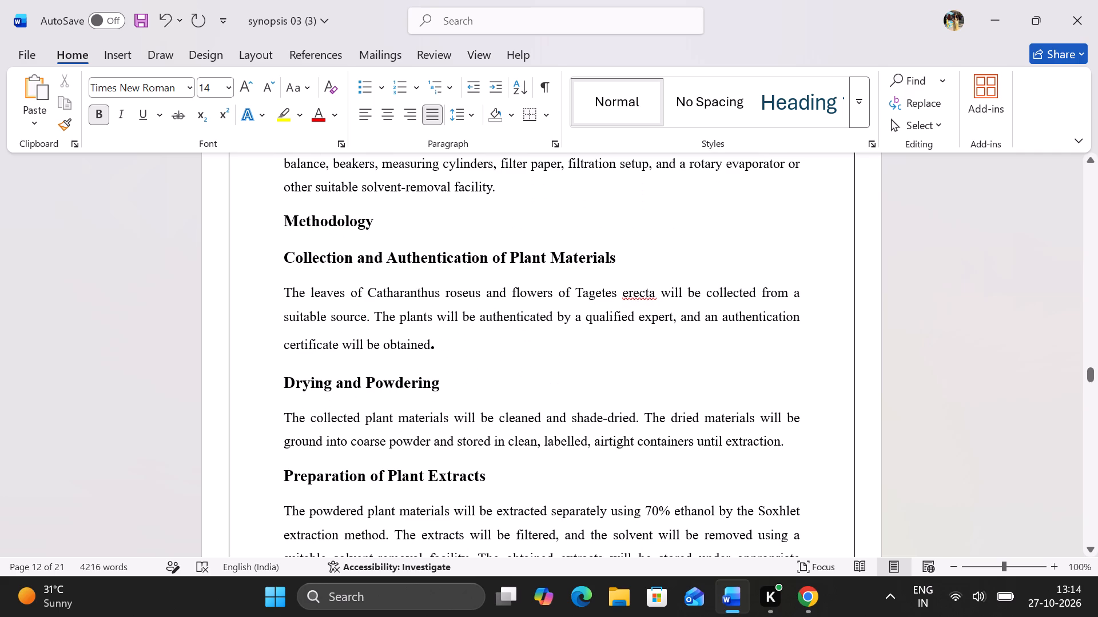
pyautogui.scroll(1, 564, 240)
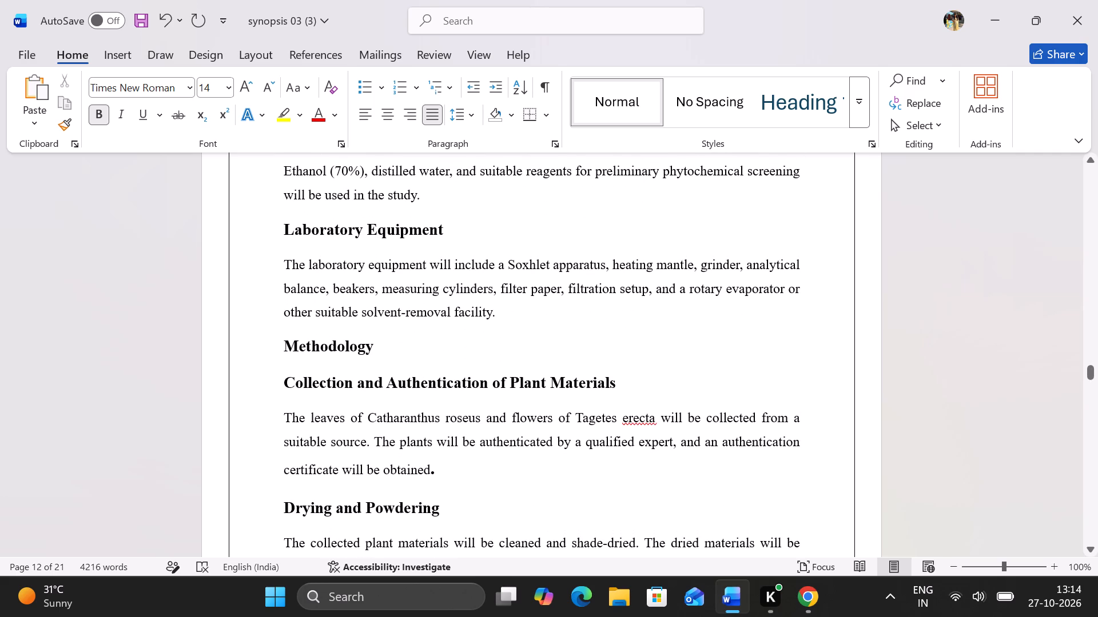
pyautogui.scroll(1, 564, 240)
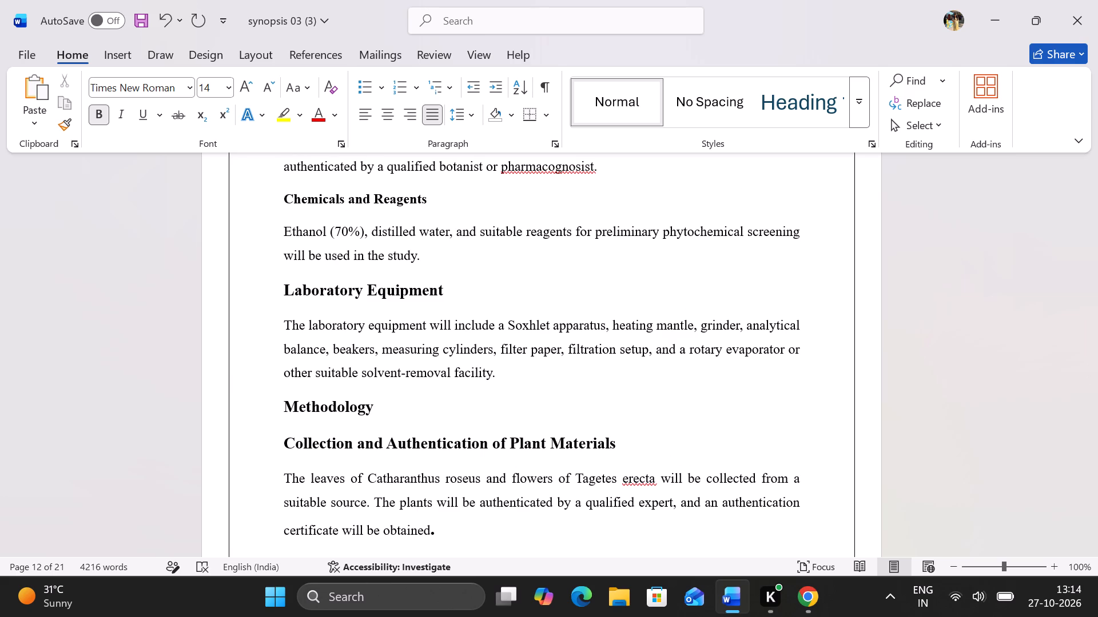
pyautogui.scroll(-1, 564, 240)
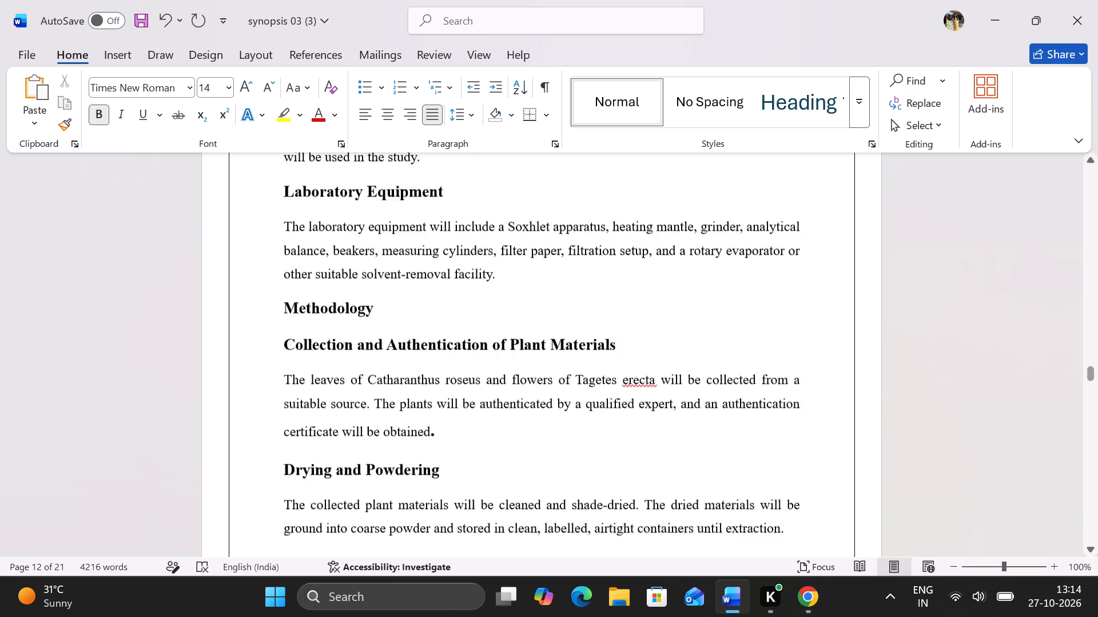
pyautogui.scroll(-2, 564, 240)
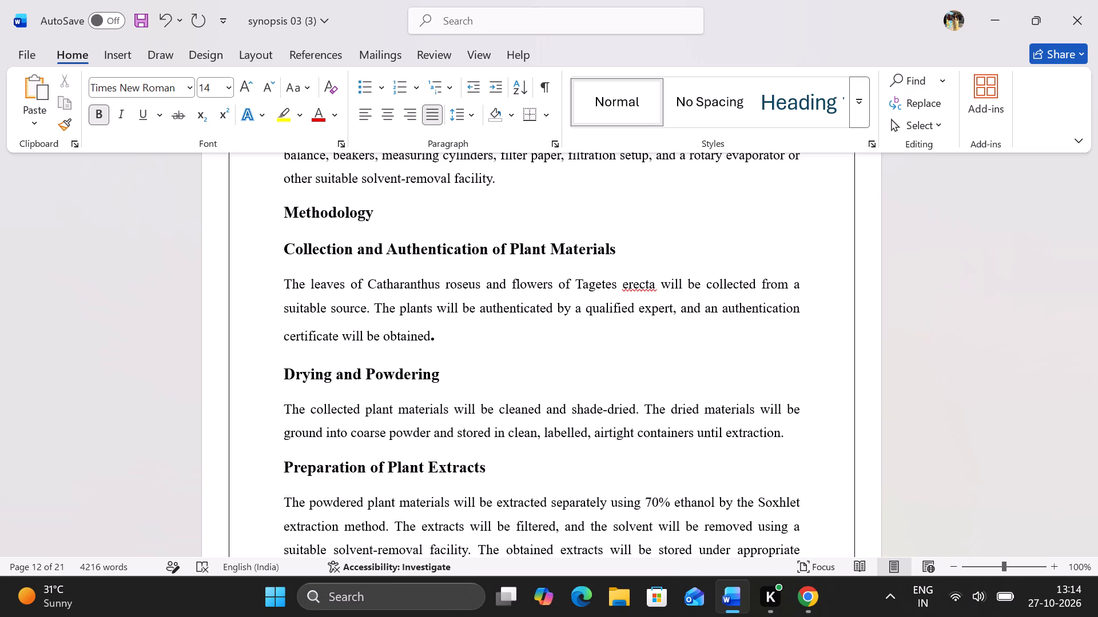
pyautogui.scroll(-1, 564, 240)
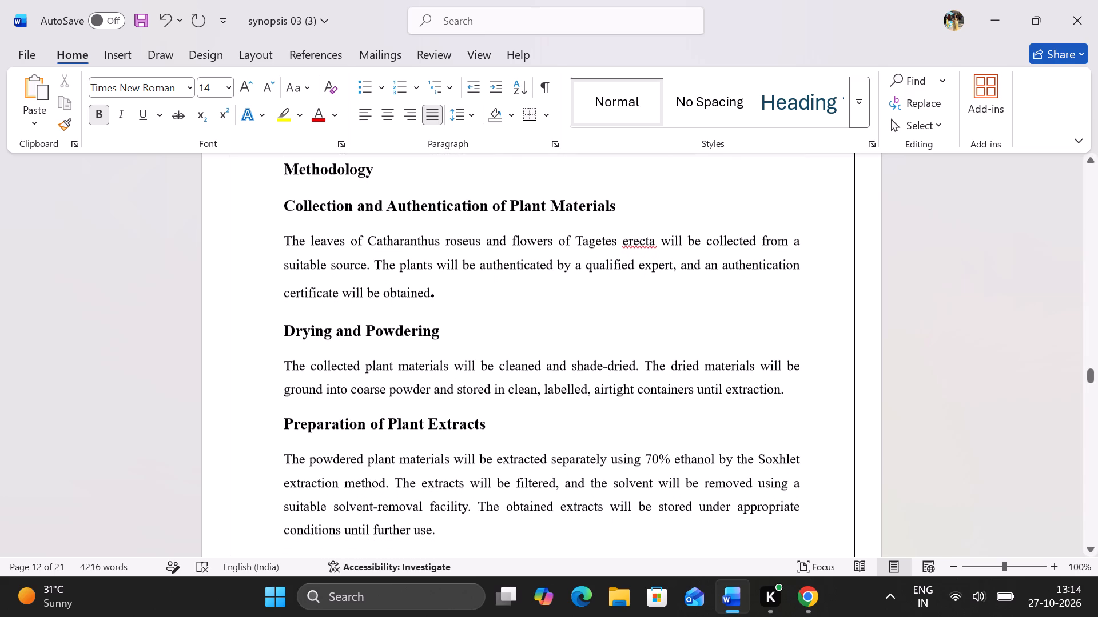
pyautogui.scroll(-1, 564, 240)
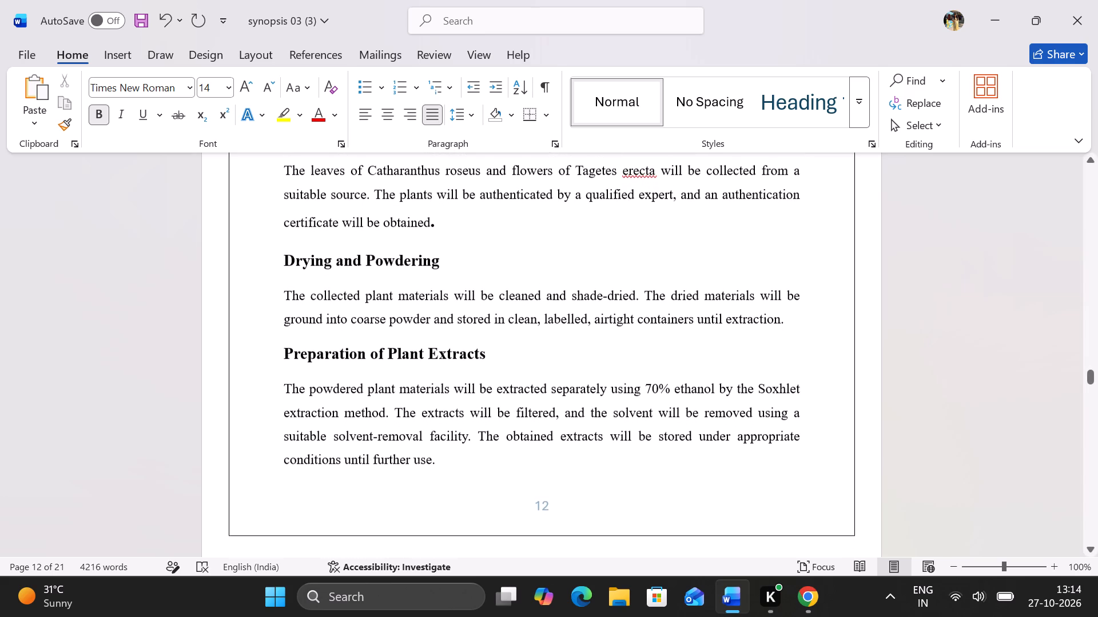